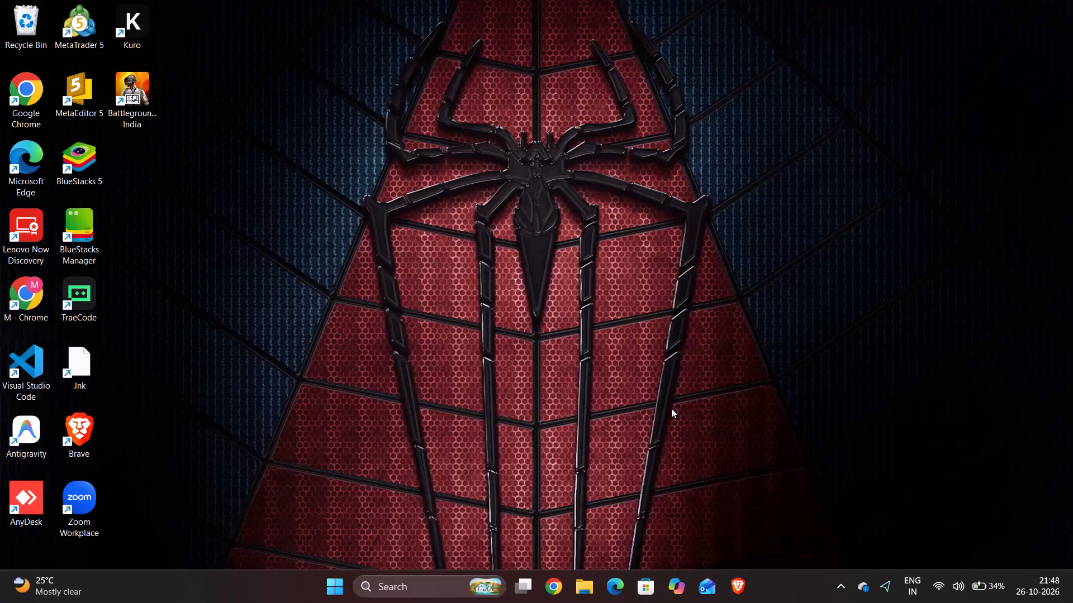
Open the recent document "edp conference paper draft" from File Explorer.
{"action": "left_click", "coordinate": [588, 589]}
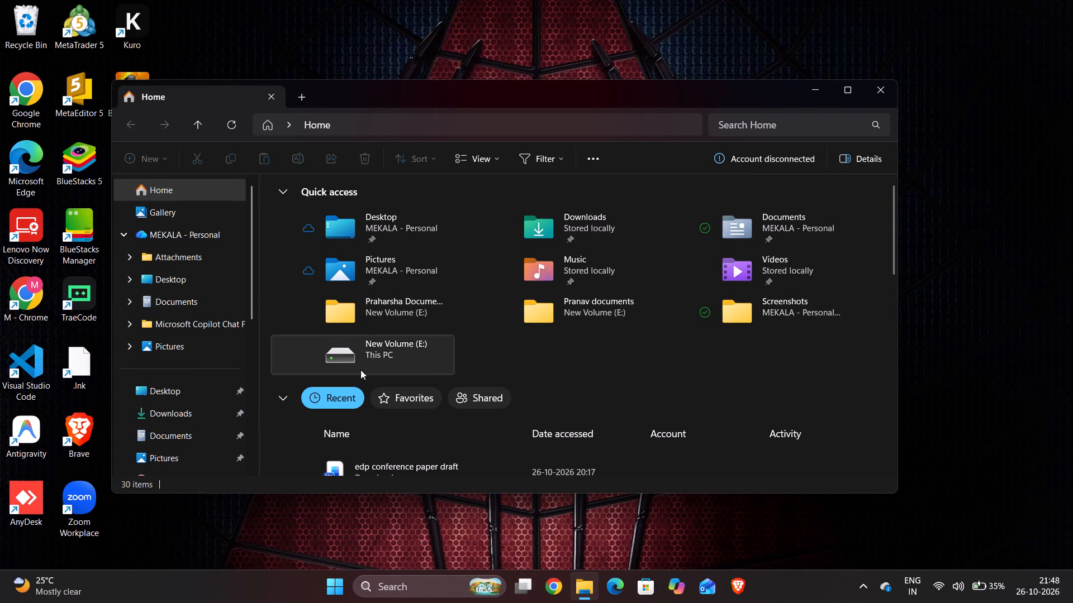
{"action": "scroll", "coordinate": [360, 370], "scroll_direction": "down", "scroll_amount": 1}
{"action": "double_click", "coordinate": [400, 442]}
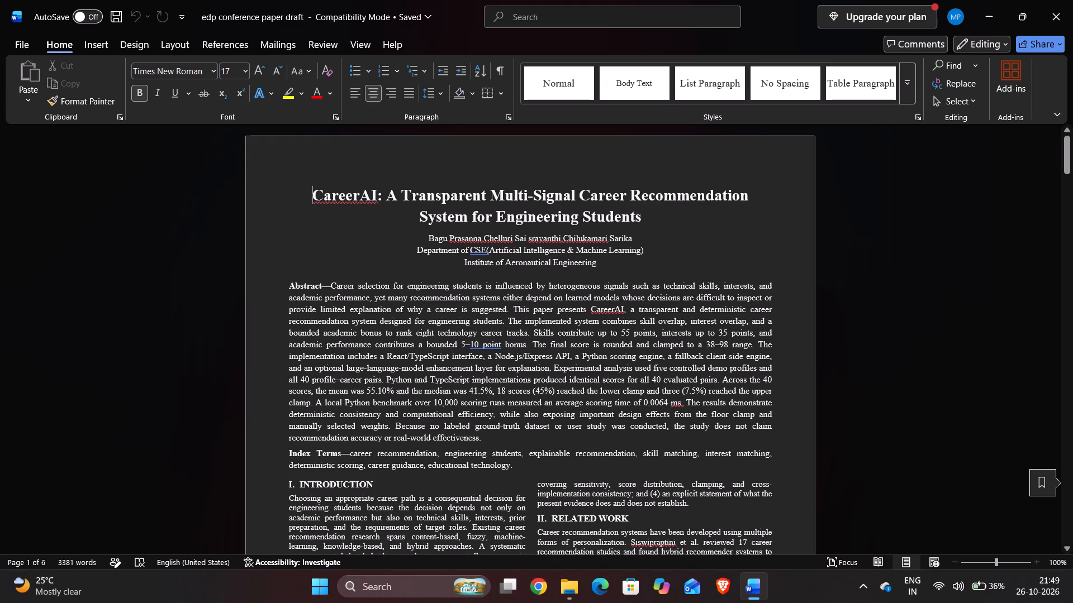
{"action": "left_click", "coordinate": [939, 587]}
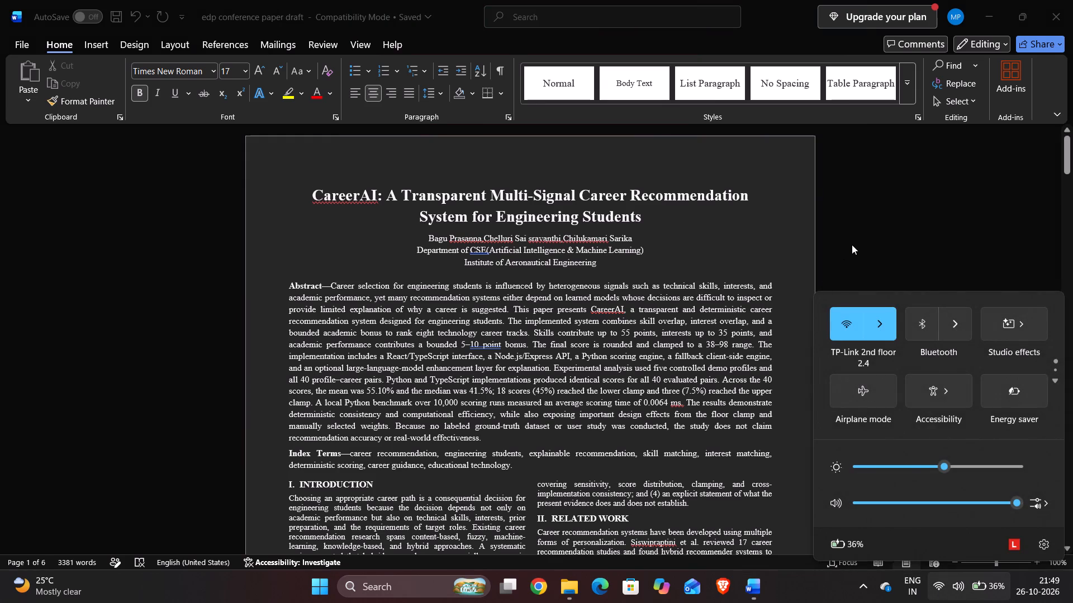
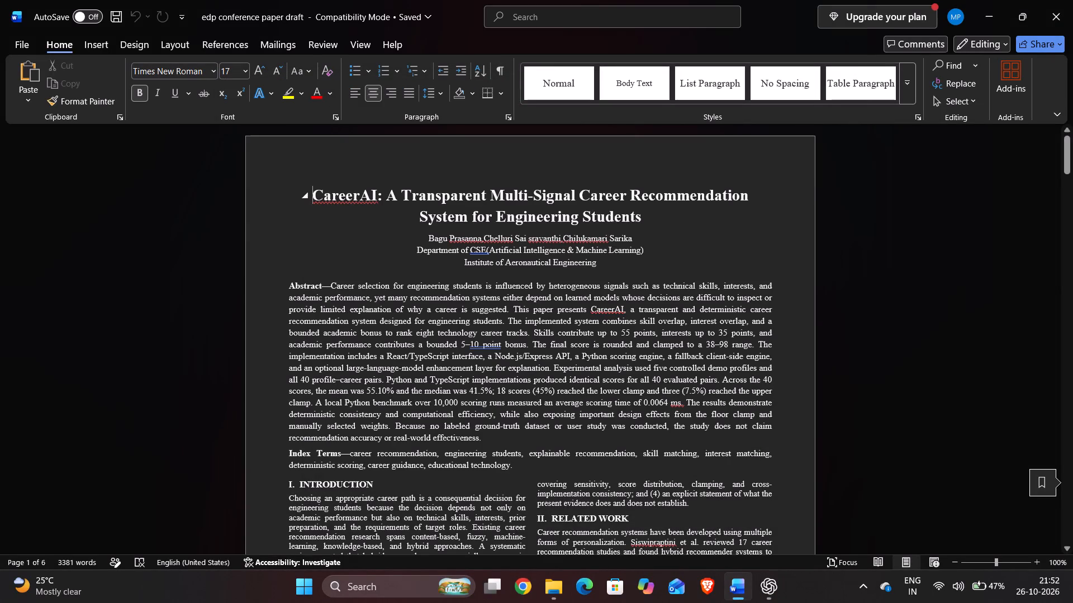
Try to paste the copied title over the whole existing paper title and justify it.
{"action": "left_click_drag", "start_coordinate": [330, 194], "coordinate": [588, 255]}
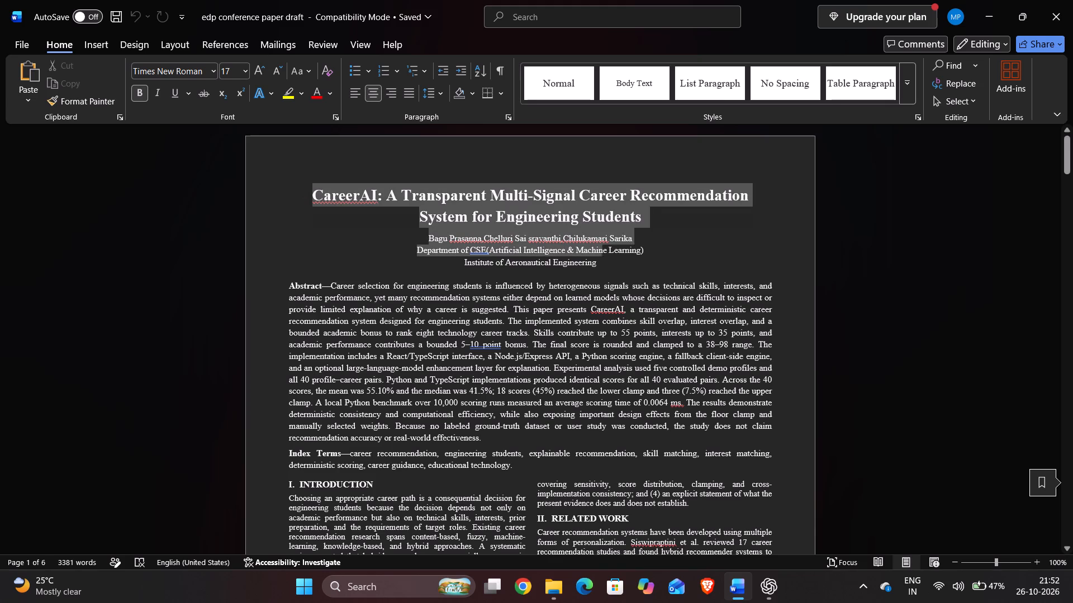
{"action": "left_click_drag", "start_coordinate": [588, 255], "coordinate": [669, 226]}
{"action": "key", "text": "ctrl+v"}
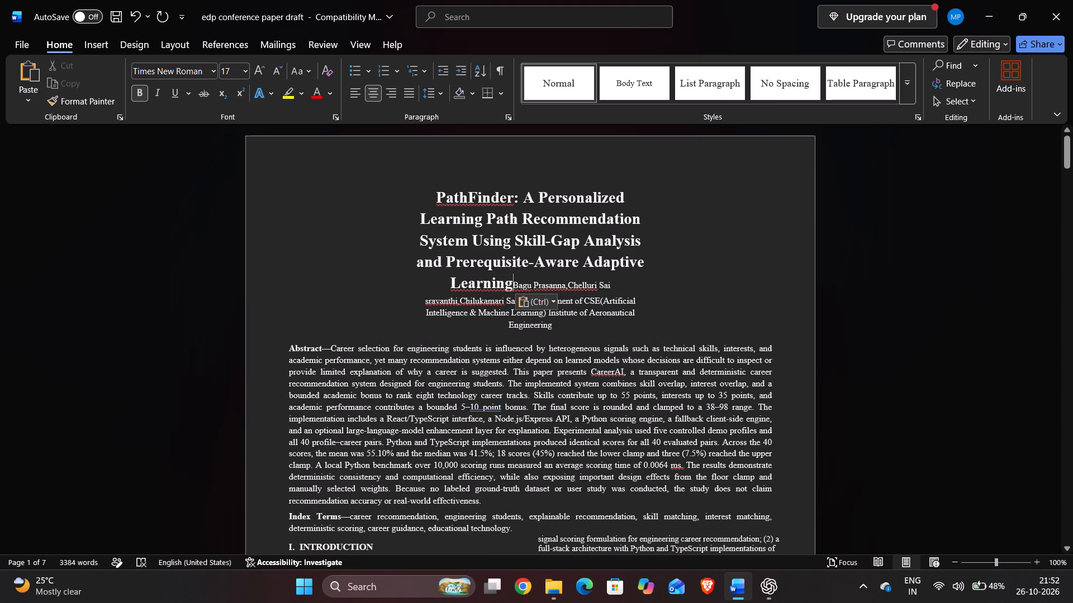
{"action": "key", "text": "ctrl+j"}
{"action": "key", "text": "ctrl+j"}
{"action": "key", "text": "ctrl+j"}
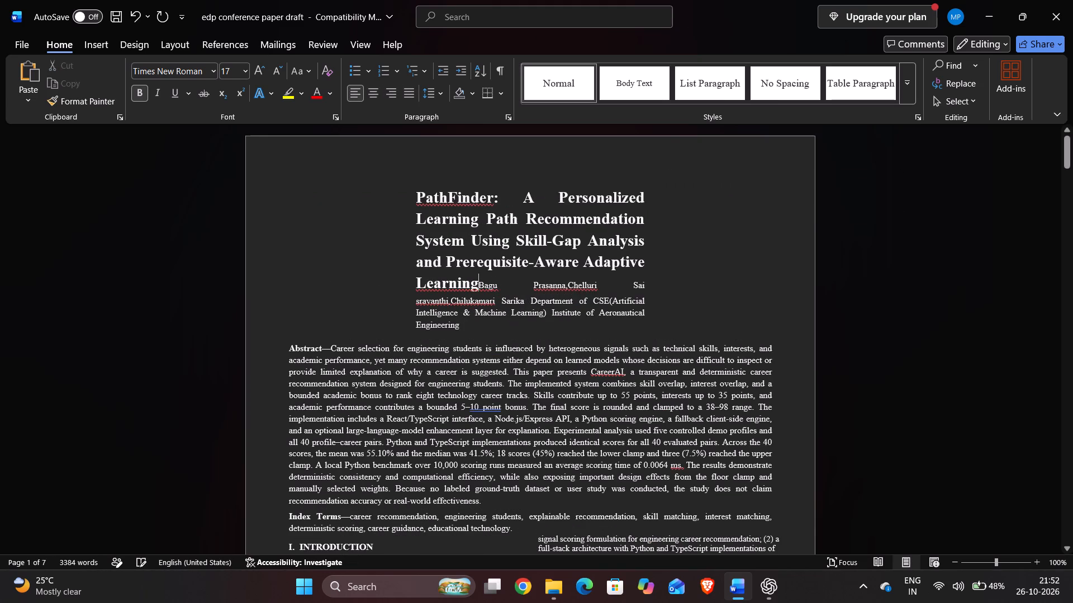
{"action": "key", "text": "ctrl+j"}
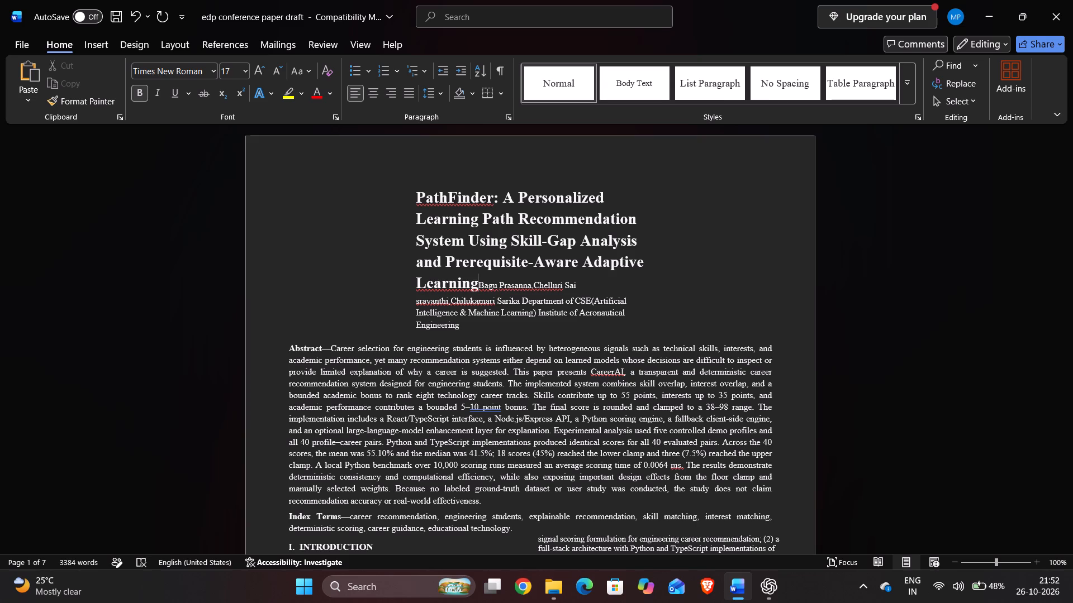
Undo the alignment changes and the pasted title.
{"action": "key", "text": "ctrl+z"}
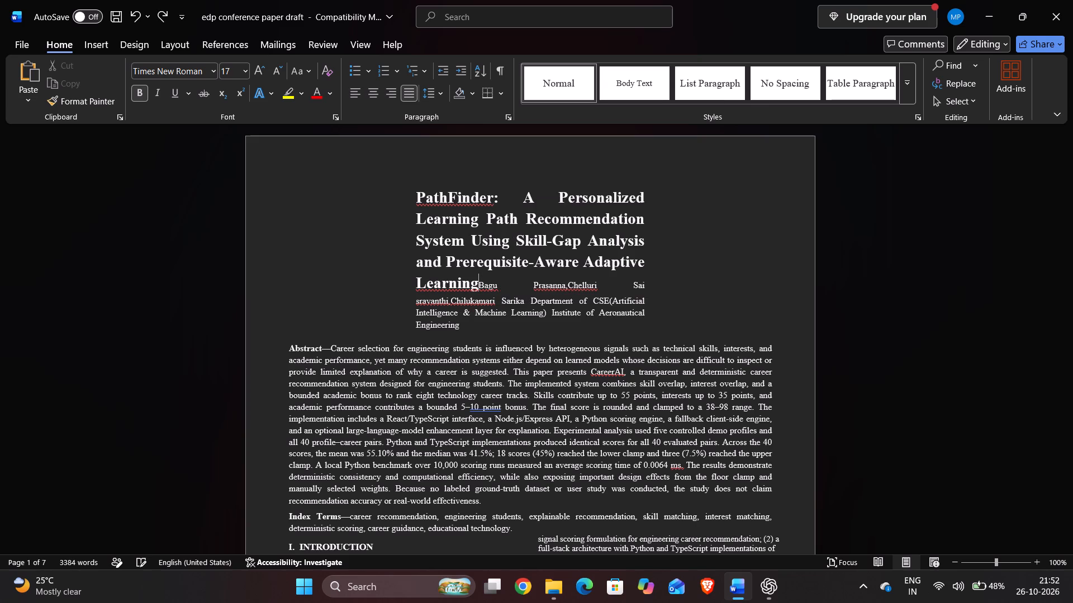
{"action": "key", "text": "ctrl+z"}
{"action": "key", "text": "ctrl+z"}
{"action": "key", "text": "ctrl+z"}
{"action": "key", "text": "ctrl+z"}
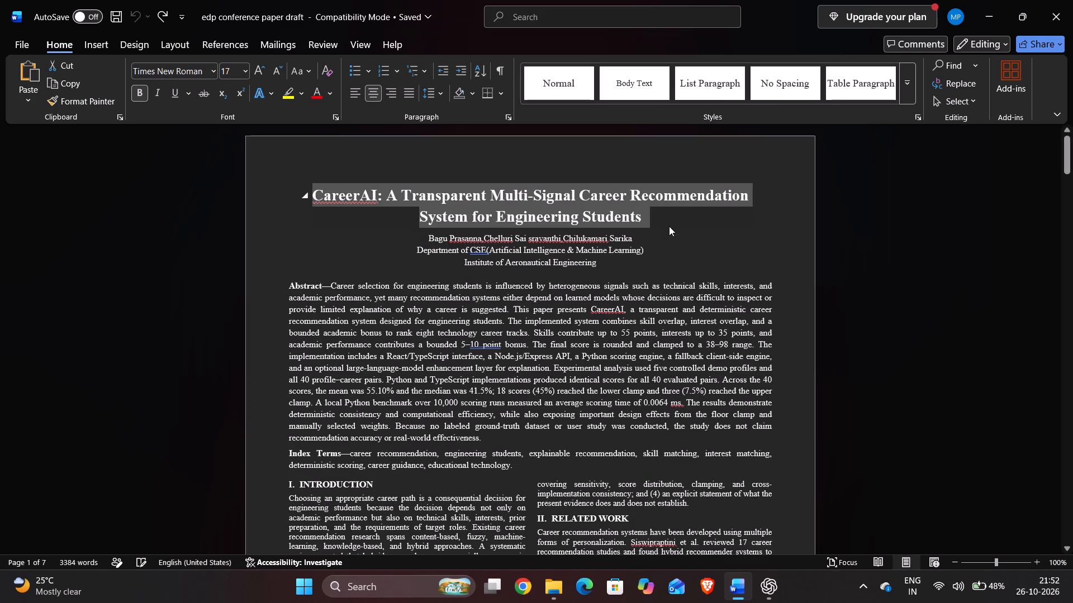
Replace the old title text with the copied "PathFinder: A Personalized Learning Path Recommendation System Using Skill-Gap Analysis and Prerequisite-Aware Adaptive Learning".
{"action": "left_click", "coordinate": [645, 222]}
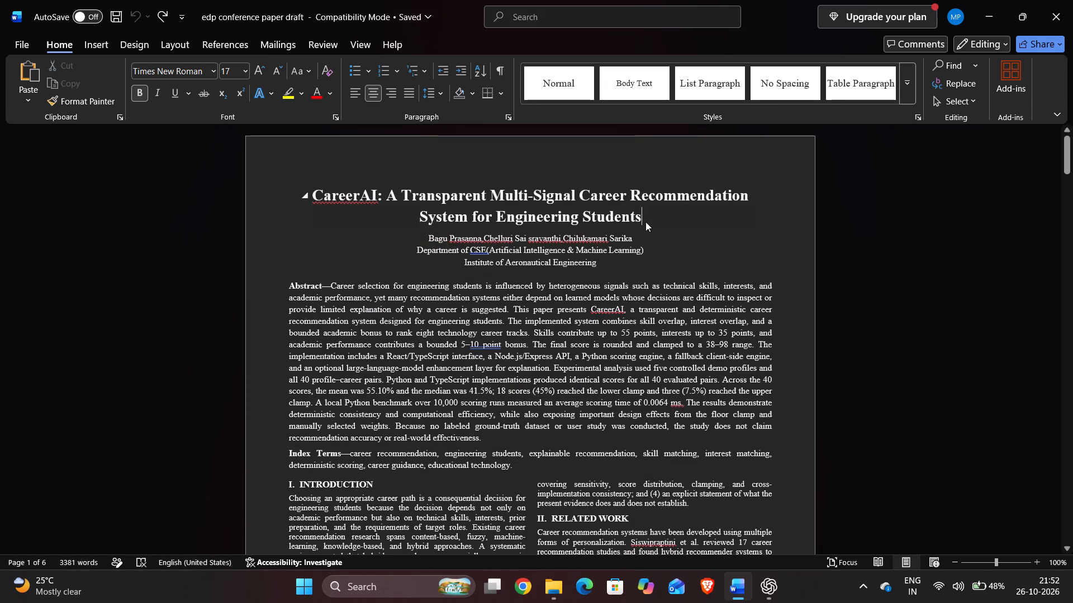
{"action": "key", "text": "BackSpace"}
{"action": "key", "text": "BackSpace"}
{"action": "key", "text": "BackSpace"}
{"action": "key", "text": "BackSpace"}
{"action": "key", "text": "BackSpace"}
{"action": "key", "text": "BackSpace"}
{"action": "key", "text": "BackSpace"}
{"action": "key", "text": "BackSpace"}
{"action": "key", "text": "BackSpace"}
{"action": "key", "text": "BackSpace"}
{"action": "key", "text": "BackSpace"}
{"action": "key", "text": "BackSpace"}
{"action": "key", "text": "BackSpace"}
{"action": "key", "text": "BackSpace"}
{"action": "key", "text": "BackSpace"}
{"action": "key", "text": "BackSpace"}
{"action": "key", "text": "BackSpace"}
{"action": "key", "text": "BackSpace"}
{"action": "key", "text": "BackSpace"}
{"action": "key", "text": "BackSpace"}
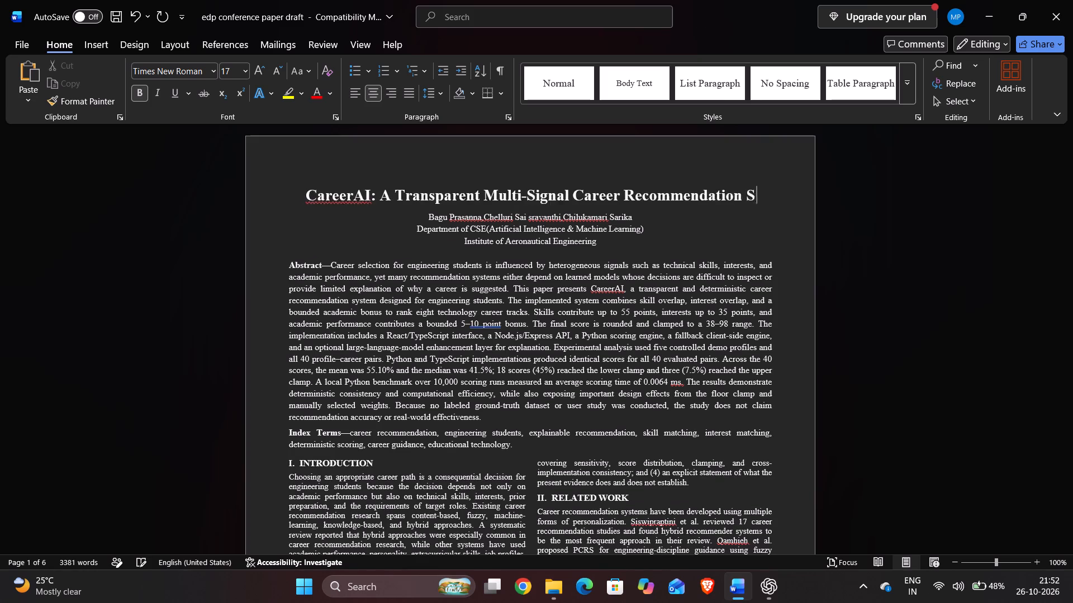
{"action": "key", "text": "BackSpace"}
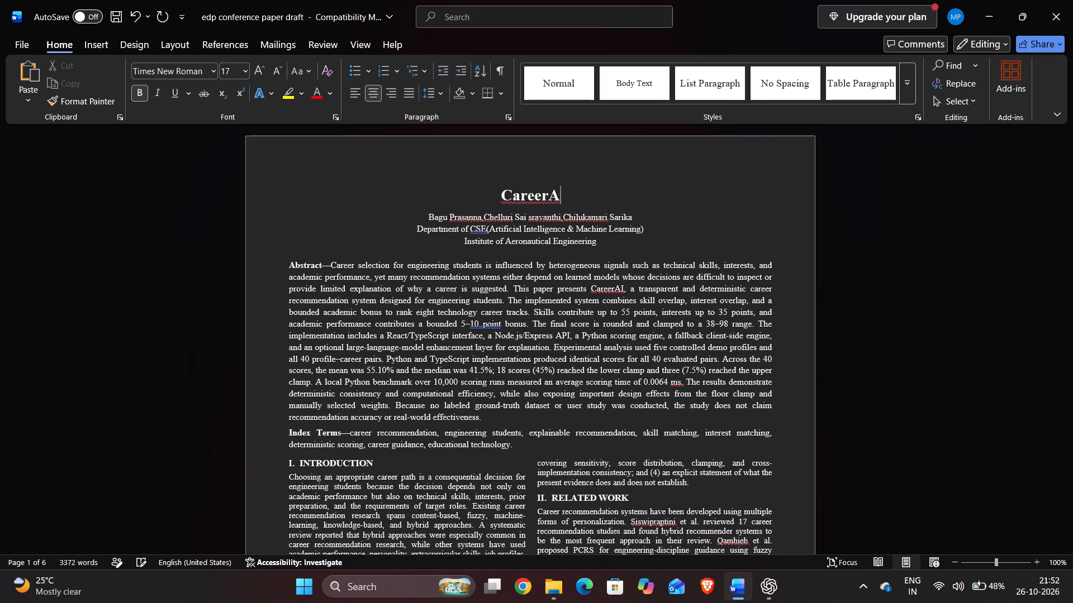
{"action": "key", "text": "BackSpace"}
{"action": "key", "text": "BackSpace"}
{"action": "key", "text": "BackSpace"}
{"action": "key", "text": "BackSpace"}
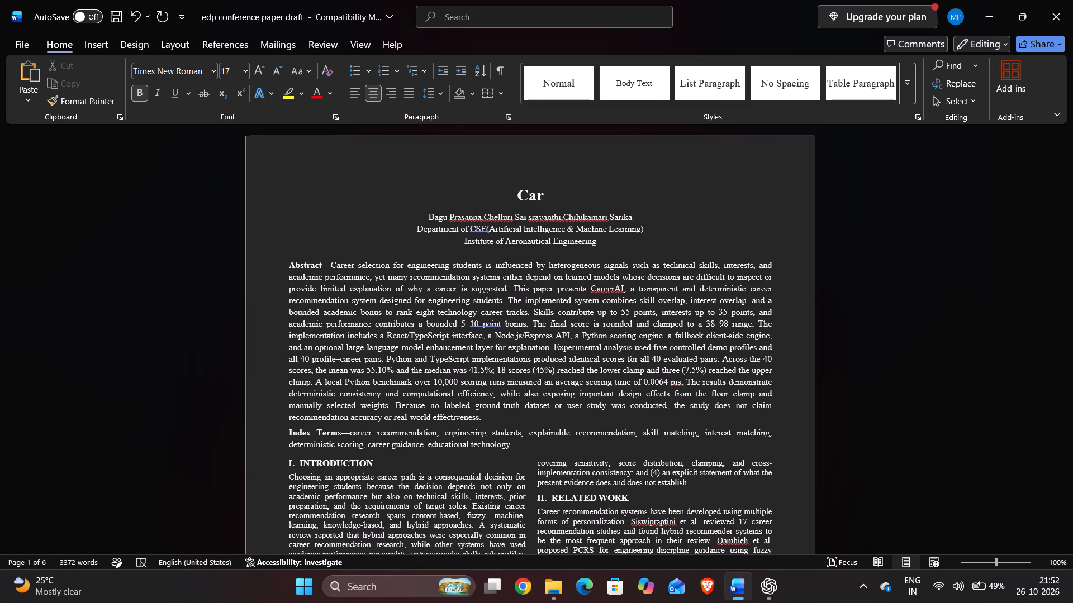
{"action": "key", "text": "ctrl+v"}
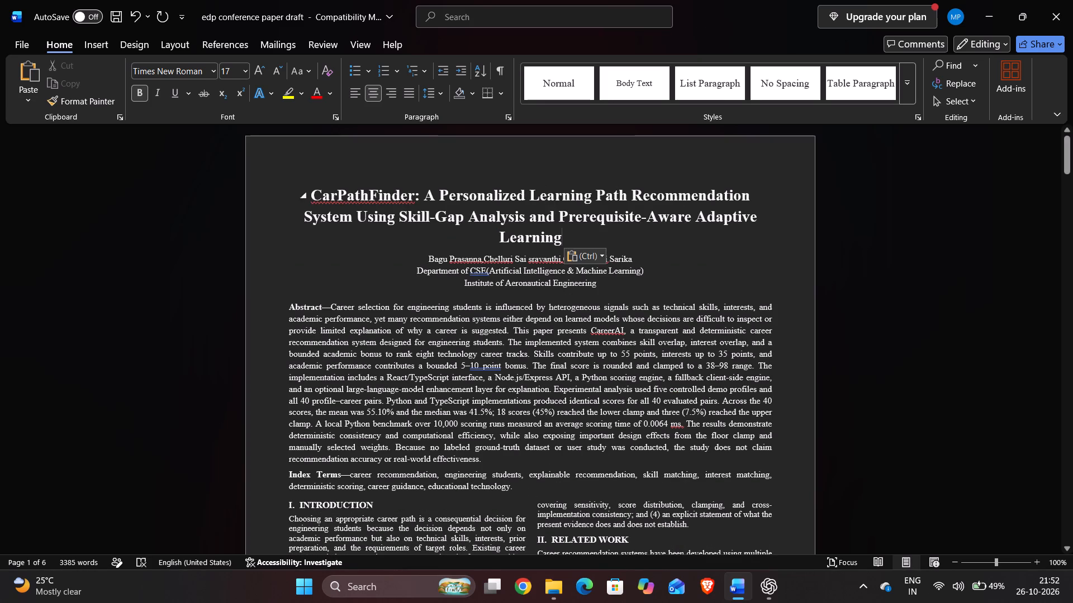
{"action": "left_click", "coordinate": [335, 196]}
{"action": "key", "text": "BackSpace"}
{"action": "key", "text": "BackSpace"}
{"action": "key", "text": "BackSpace"}
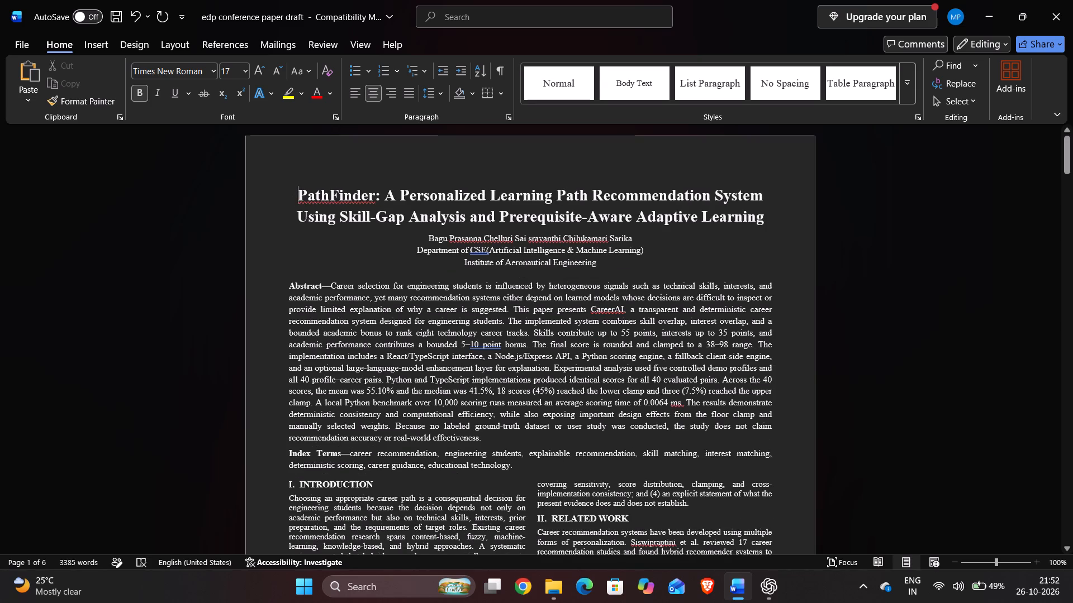
Replace the first author's name below the title with the new first author's initial and capitalized given name.
{"action": "left_click", "coordinate": [444, 238]}
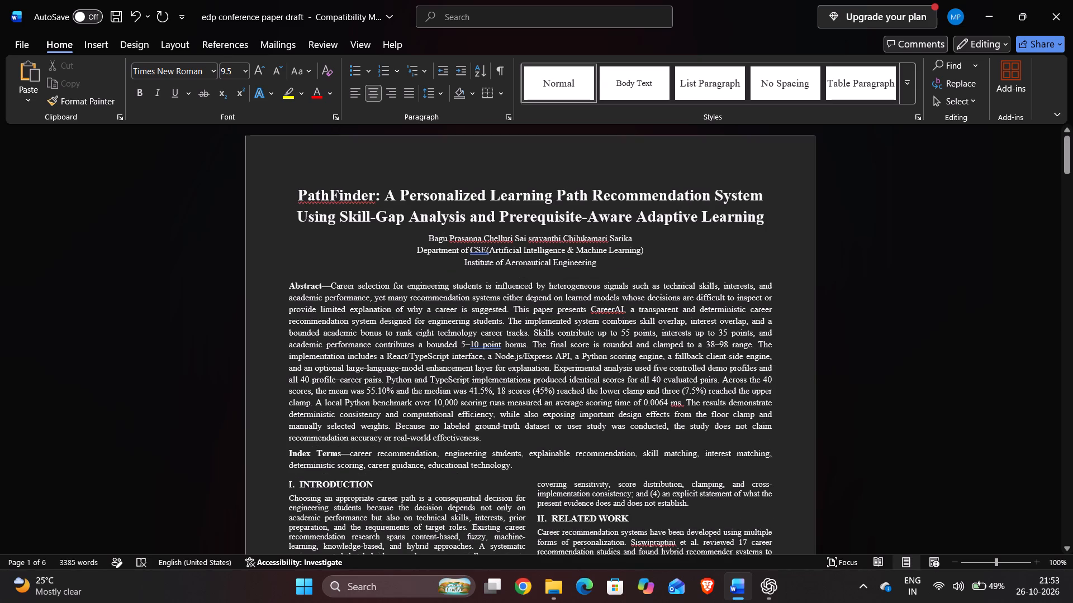
{"action": "key", "text": "Right"}
{"action": "key", "text": "Right"}
{"action": "key", "text": "Right"}
{"action": "key", "text": "Right"}
{"action": "key", "text": "Right"}
{"action": "key", "text": "Right"}
{"action": "key", "text": "Right"}
{"action": "key", "text": "Right"}
{"action": "key", "text": "Right"}
{"action": "key", "text": "Right"}
{"action": "key", "text": "BackSpace"}
{"action": "key", "text": "BackSpace"}
{"action": "key", "text": "BackSpace"}
{"action": "key", "text": "BackSpace"}
{"action": "key", "text": "BackSpace"}
{"action": "key", "text": "BackSpace"}
{"action": "key", "text": "BackSpace"}
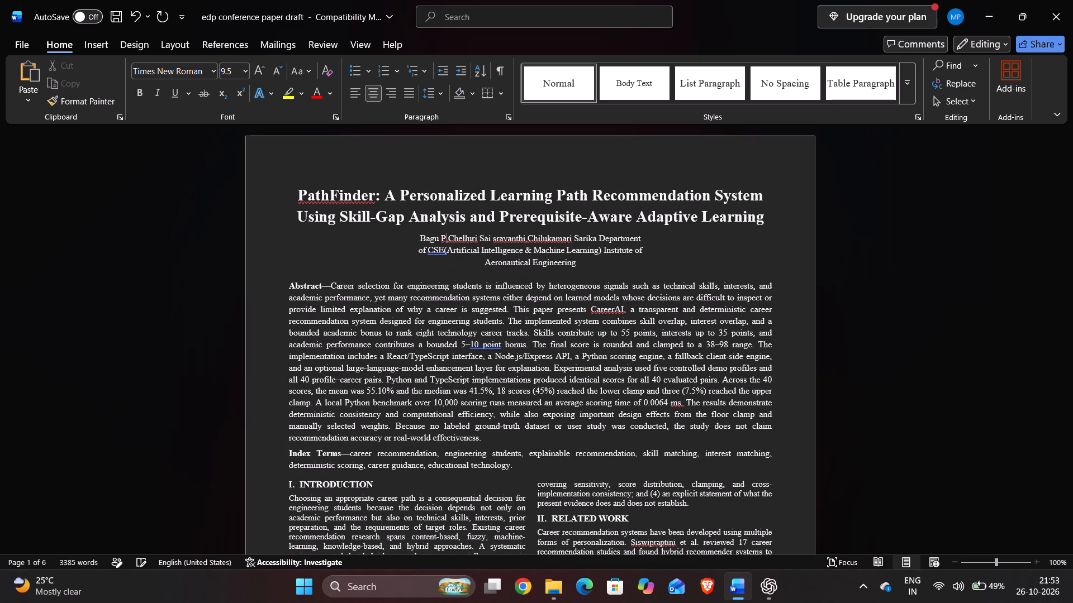
{"action": "key", "text": "BackSpace"}
{"action": "key", "text": "BackSpace"}
{"action": "key", "text": "BackSpace"}
{"action": "key", "text": "BackSpace"}
{"action": "key", "text": "BackSpace"}
{"action": "key", "text": "BackSpace"}
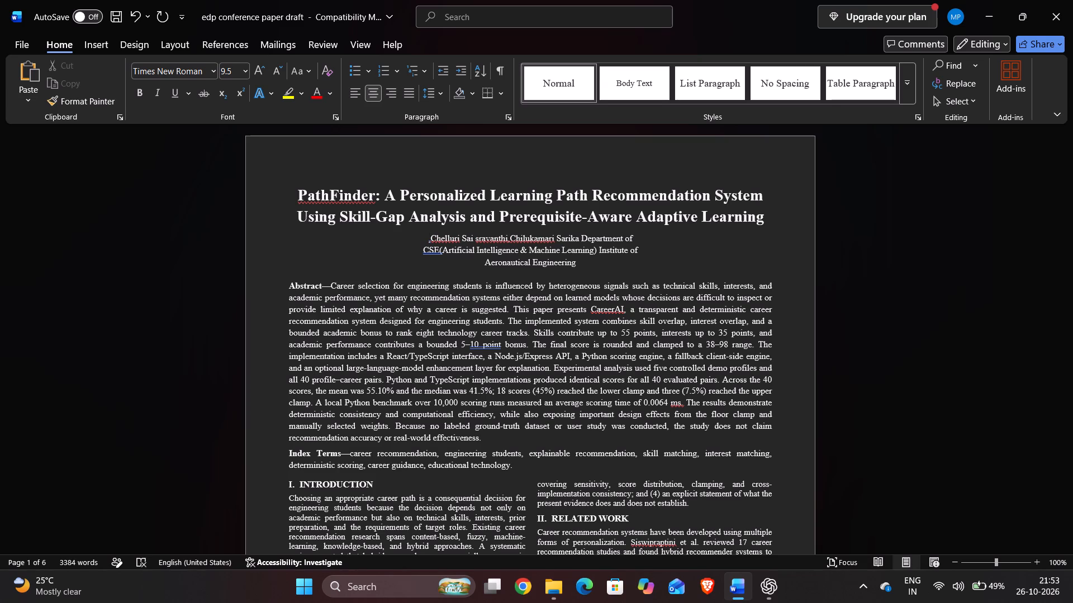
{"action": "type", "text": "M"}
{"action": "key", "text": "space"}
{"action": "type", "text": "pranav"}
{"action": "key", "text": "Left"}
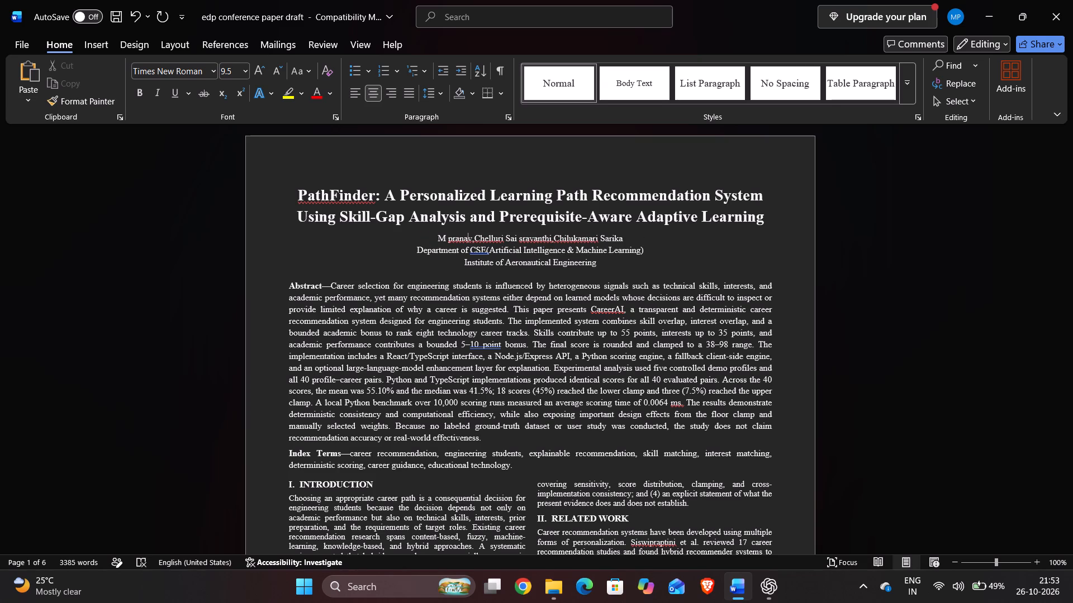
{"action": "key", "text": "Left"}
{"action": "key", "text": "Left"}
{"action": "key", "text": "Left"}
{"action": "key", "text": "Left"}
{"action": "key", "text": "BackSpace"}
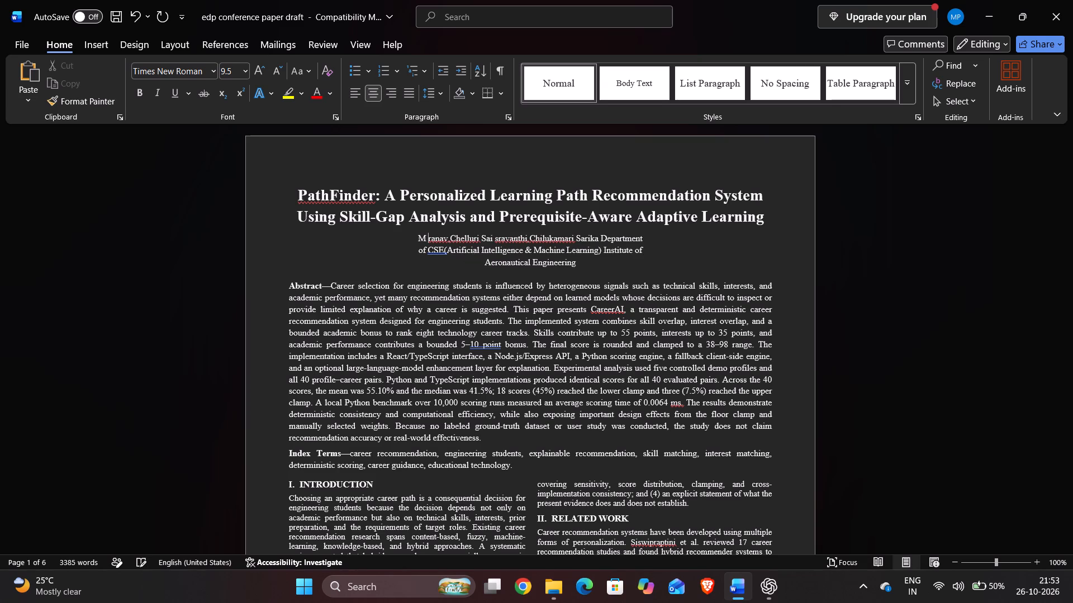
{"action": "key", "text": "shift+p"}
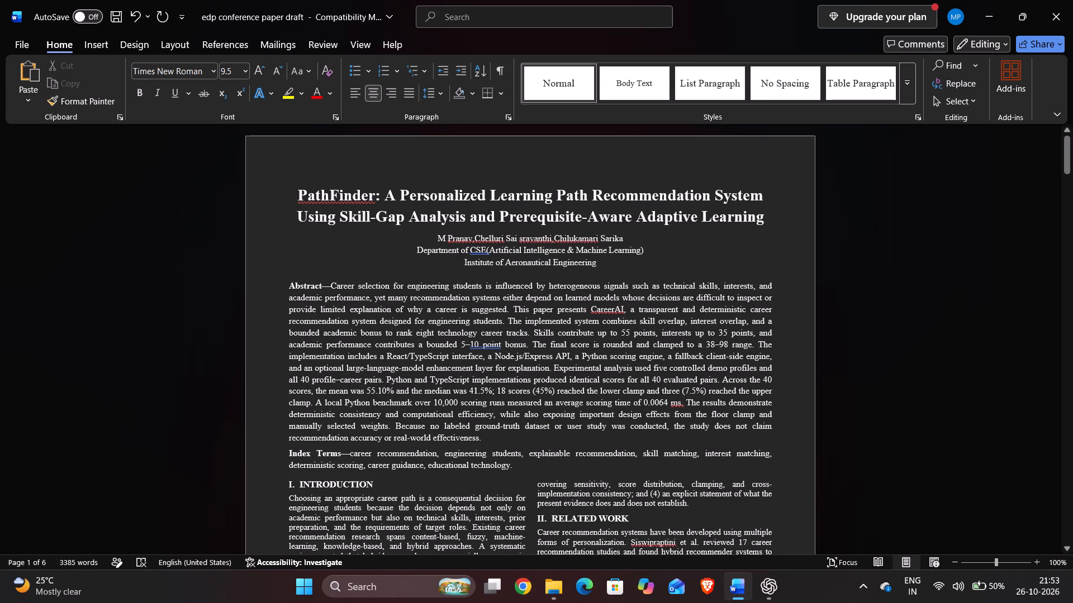
Replace the second author's name with the new second author's initial and given name, adding a space after the comma on each side.
{"action": "left_click", "coordinate": [553, 237]}
{"action": "key", "text": "Left"}
{"action": "key", "text": "BackSpace"}
{"action": "key", "text": "BackSpace"}
{"action": "key", "text": "BackSpace"}
{"action": "key", "text": "BackSpace"}
{"action": "key", "text": "BackSpace"}
{"action": "key", "text": "BackSpace"}
{"action": "key", "text": "BackSpace"}
{"action": "key", "text": "BackSpace"}
{"action": "key", "text": "BackSpace"}
{"action": "key", "text": "BackSpace"}
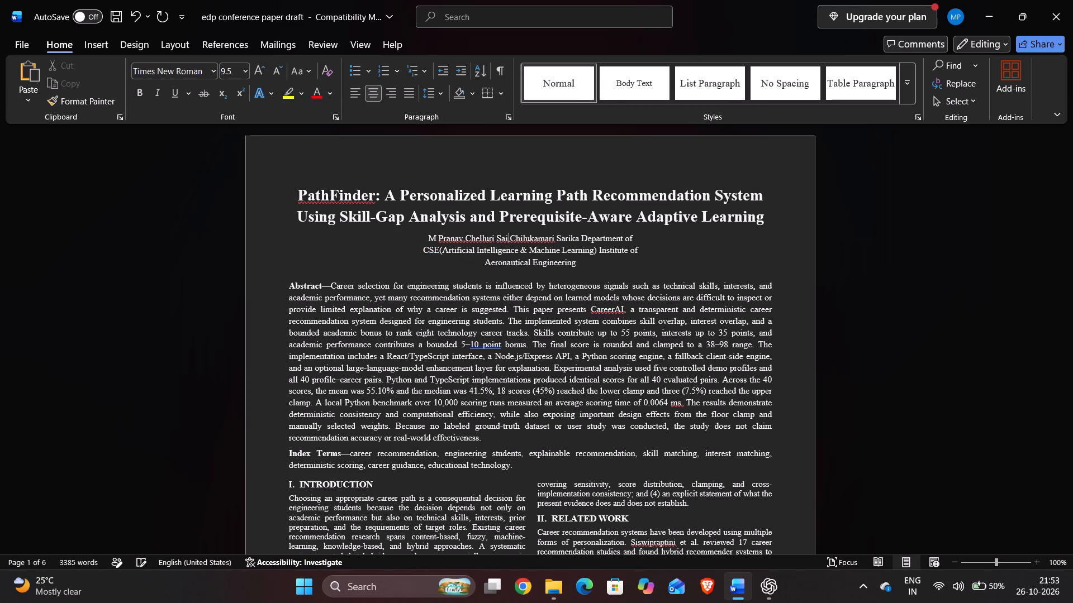
{"action": "key", "text": "BackSpace"}
{"action": "key", "text": "BackSpace"}
{"action": "key", "text": "BackSpace"}
{"action": "key", "text": "BackSpace"}
{"action": "key", "text": "BackSpace"}
{"action": "key", "text": "BackSpace"}
{"action": "key", "text": "BackSpace"}
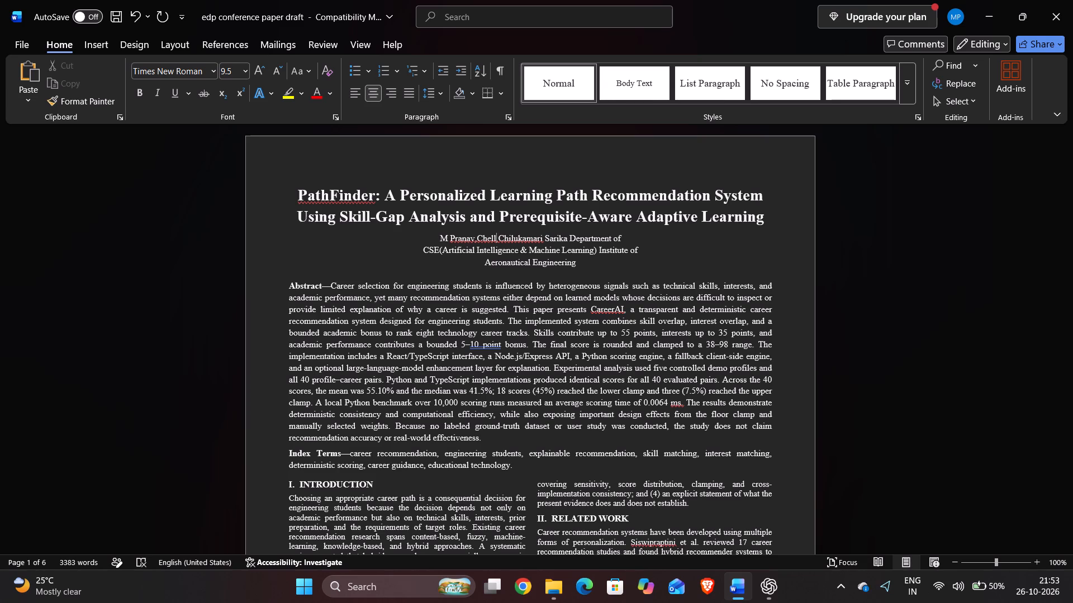
{"action": "key", "text": "BackSpace"}
{"action": "key", "text": "BackSpace"}
{"action": "key", "text": "BackSpace"}
{"action": "key", "text": "BackSpace"}
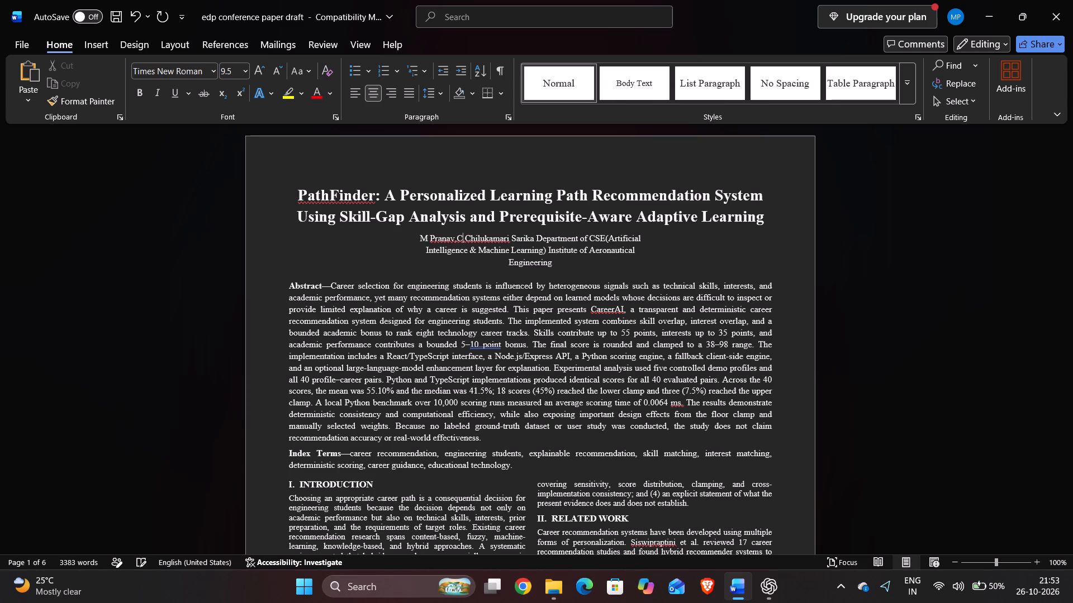
{"action": "key", "text": "BackSpace"}
{"action": "key", "text": "space"}
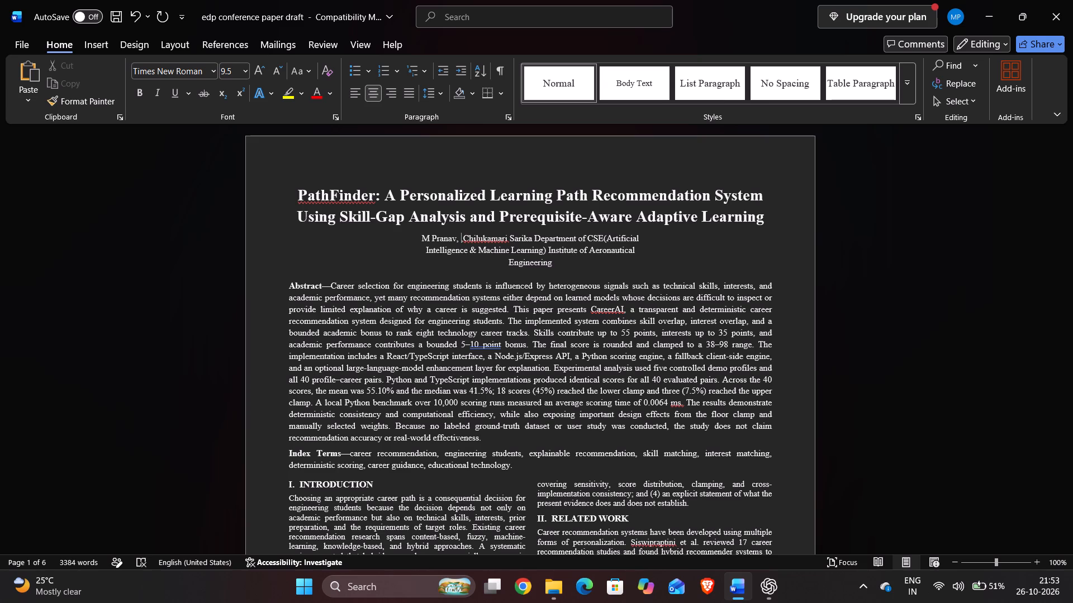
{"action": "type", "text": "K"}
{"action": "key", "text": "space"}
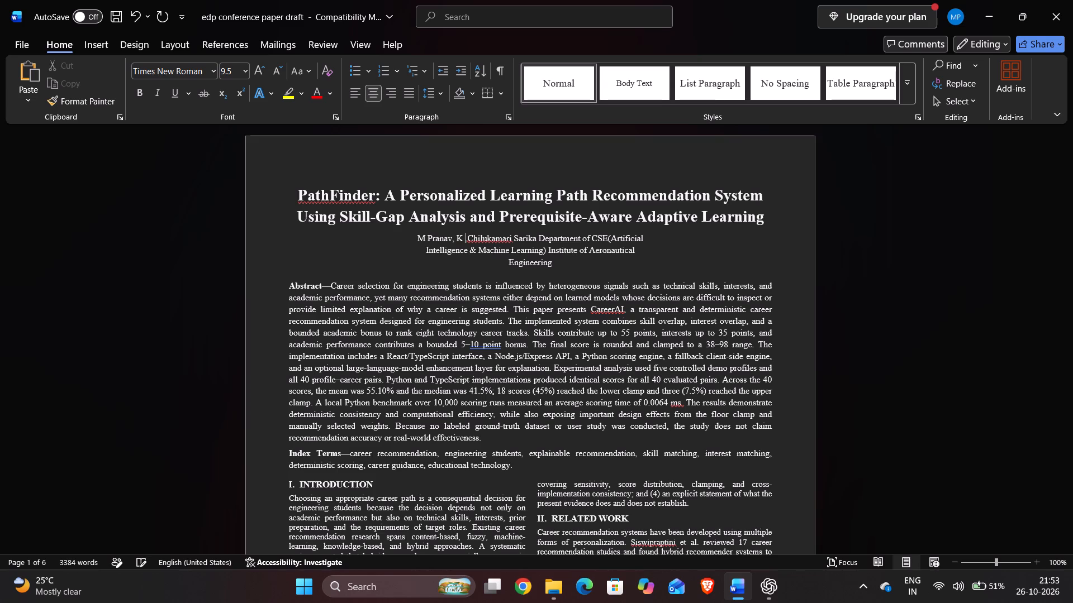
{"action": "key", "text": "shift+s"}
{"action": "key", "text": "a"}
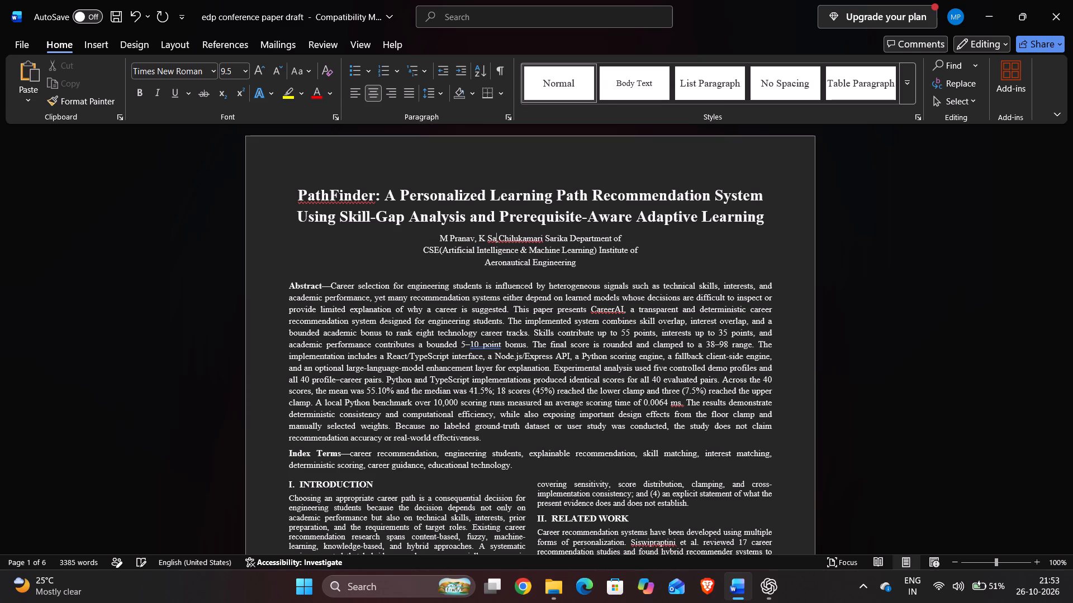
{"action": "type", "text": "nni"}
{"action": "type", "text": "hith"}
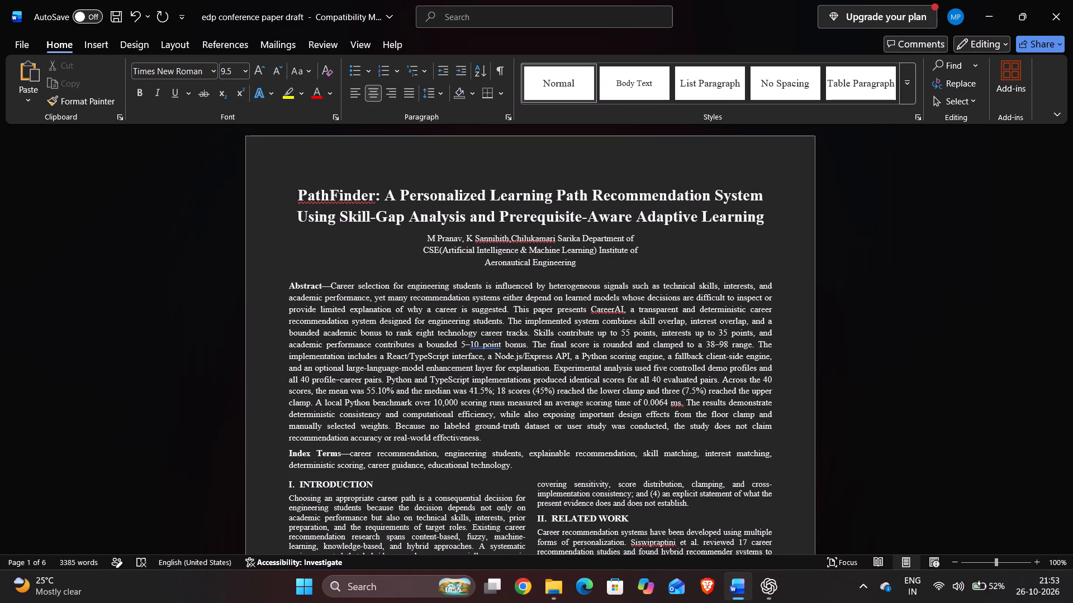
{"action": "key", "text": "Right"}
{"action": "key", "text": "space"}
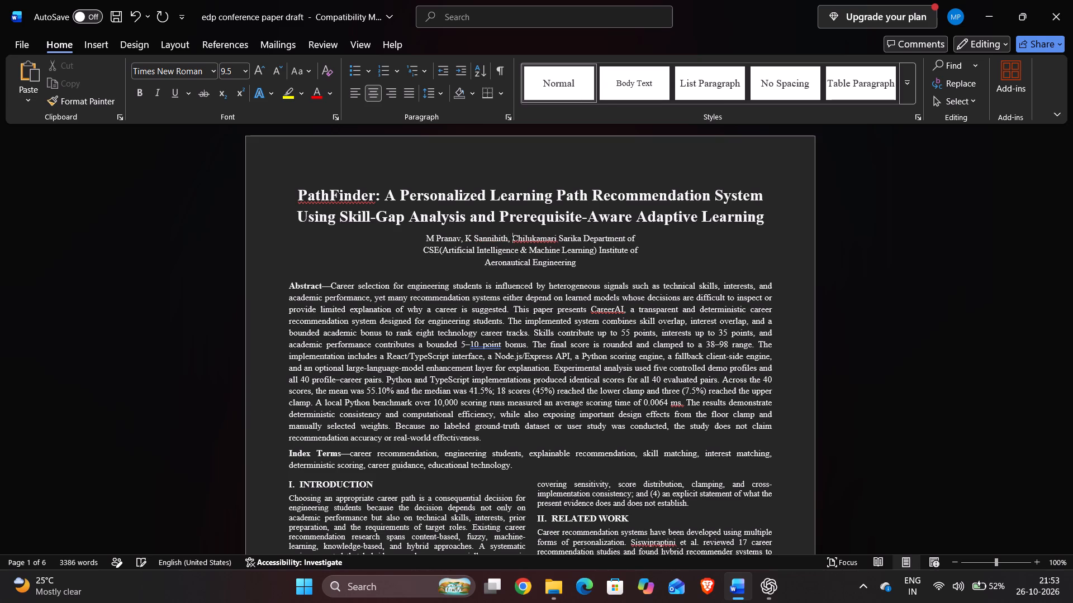
Replace the third author's name with the new third author's initial and given name, and move the department text onto its own line.
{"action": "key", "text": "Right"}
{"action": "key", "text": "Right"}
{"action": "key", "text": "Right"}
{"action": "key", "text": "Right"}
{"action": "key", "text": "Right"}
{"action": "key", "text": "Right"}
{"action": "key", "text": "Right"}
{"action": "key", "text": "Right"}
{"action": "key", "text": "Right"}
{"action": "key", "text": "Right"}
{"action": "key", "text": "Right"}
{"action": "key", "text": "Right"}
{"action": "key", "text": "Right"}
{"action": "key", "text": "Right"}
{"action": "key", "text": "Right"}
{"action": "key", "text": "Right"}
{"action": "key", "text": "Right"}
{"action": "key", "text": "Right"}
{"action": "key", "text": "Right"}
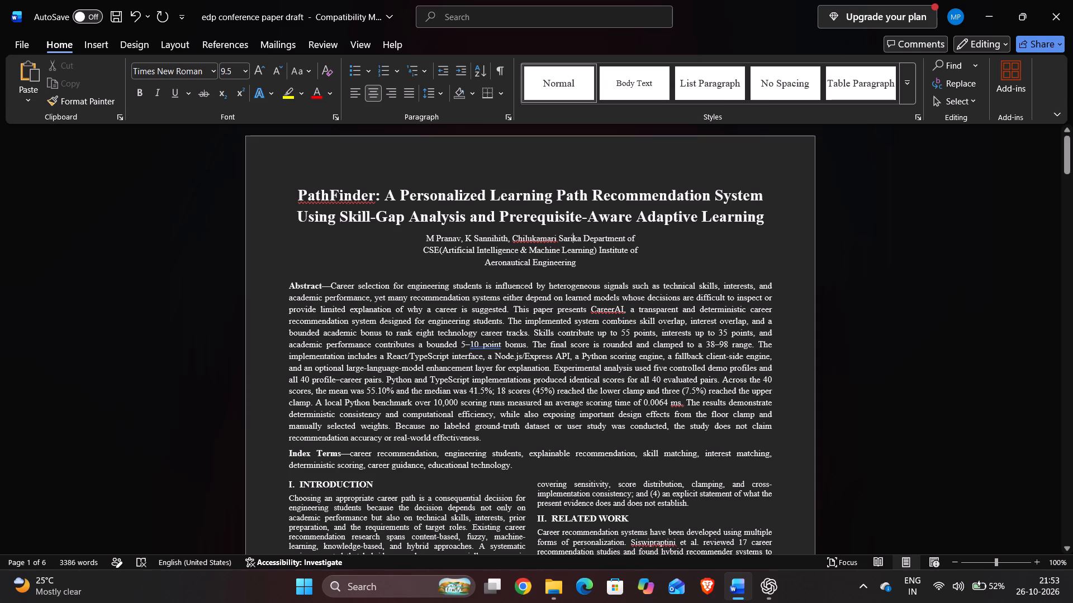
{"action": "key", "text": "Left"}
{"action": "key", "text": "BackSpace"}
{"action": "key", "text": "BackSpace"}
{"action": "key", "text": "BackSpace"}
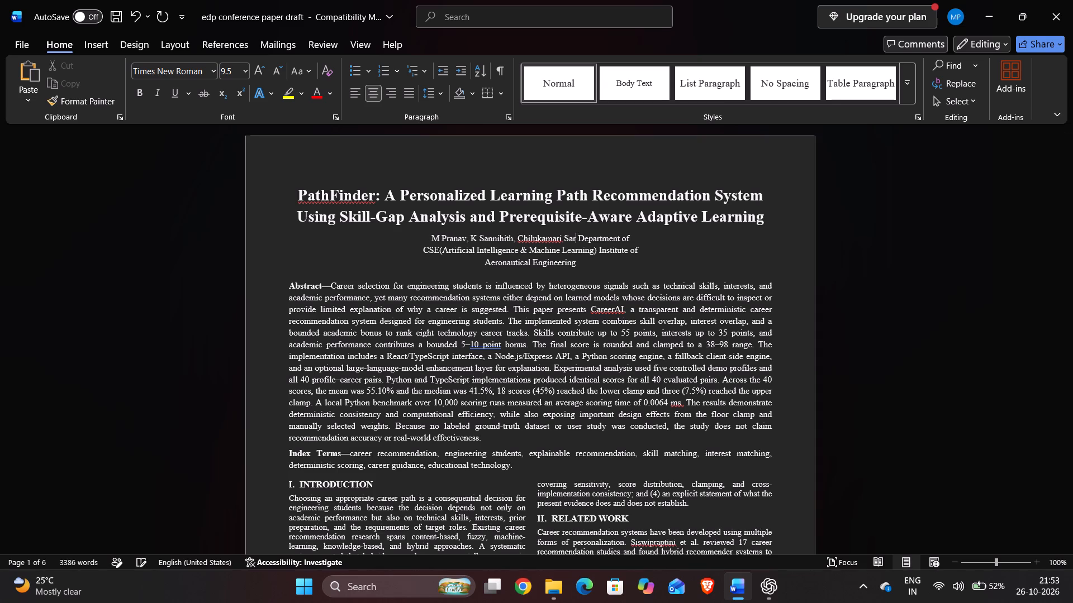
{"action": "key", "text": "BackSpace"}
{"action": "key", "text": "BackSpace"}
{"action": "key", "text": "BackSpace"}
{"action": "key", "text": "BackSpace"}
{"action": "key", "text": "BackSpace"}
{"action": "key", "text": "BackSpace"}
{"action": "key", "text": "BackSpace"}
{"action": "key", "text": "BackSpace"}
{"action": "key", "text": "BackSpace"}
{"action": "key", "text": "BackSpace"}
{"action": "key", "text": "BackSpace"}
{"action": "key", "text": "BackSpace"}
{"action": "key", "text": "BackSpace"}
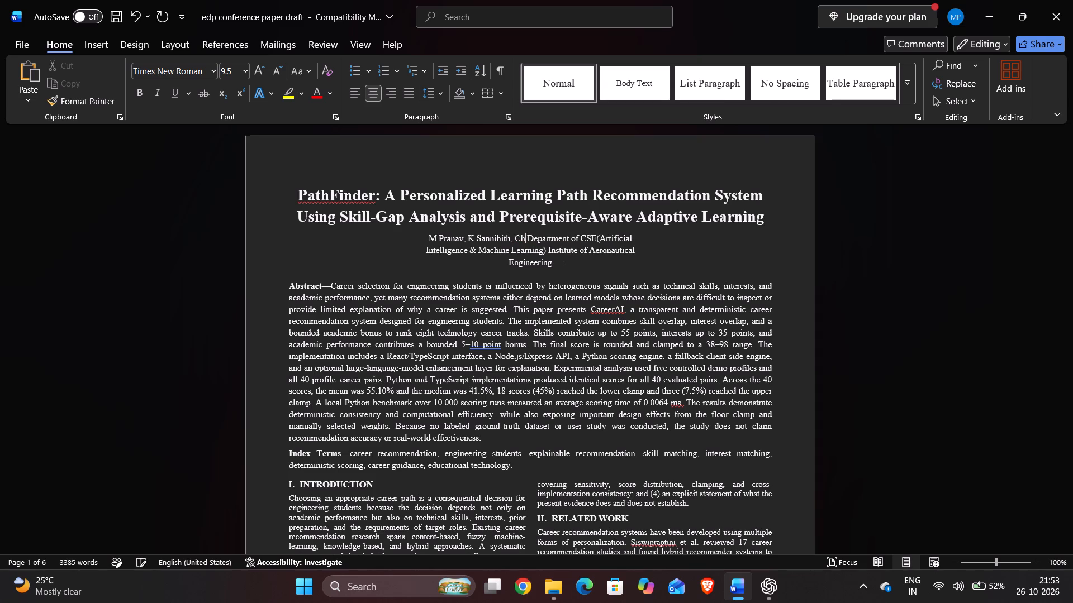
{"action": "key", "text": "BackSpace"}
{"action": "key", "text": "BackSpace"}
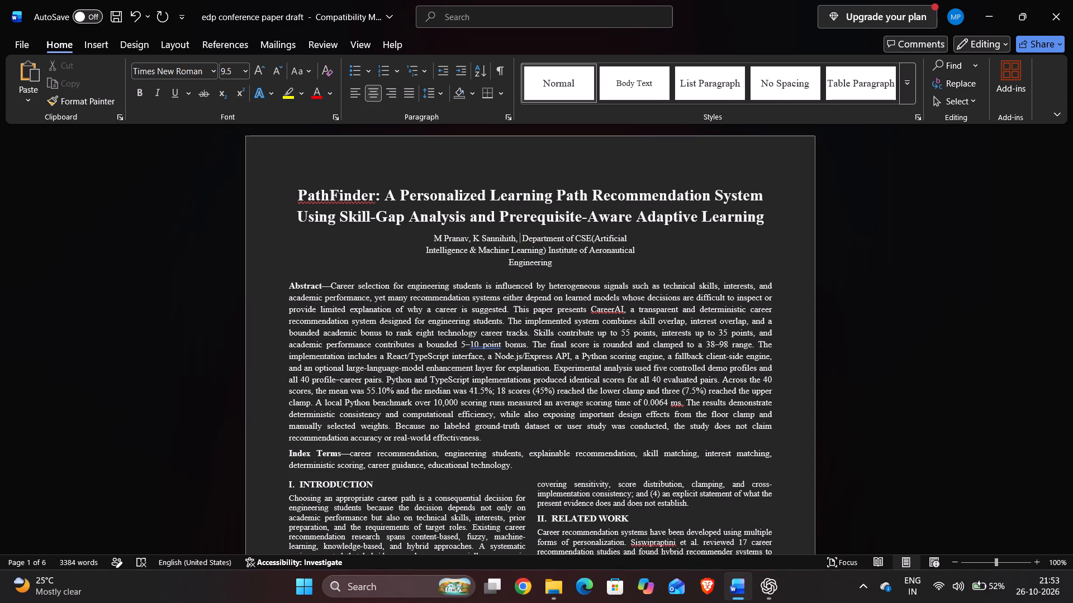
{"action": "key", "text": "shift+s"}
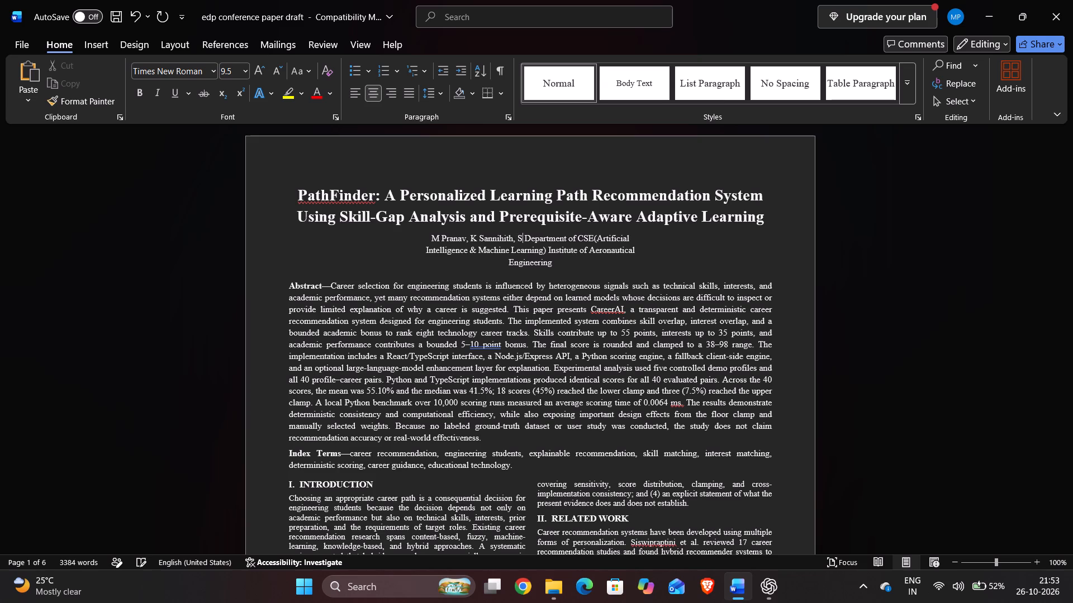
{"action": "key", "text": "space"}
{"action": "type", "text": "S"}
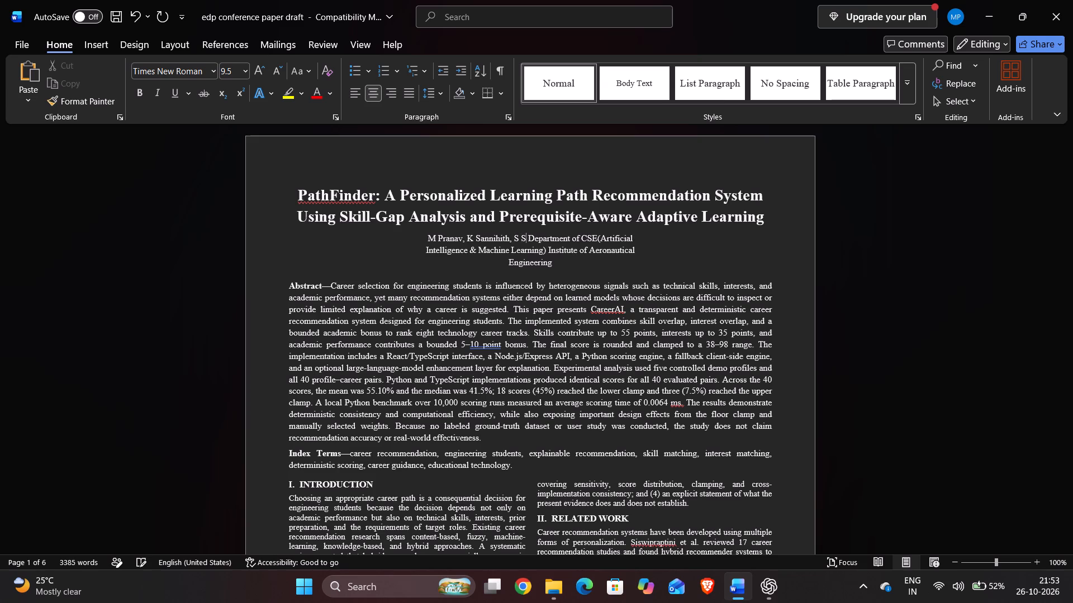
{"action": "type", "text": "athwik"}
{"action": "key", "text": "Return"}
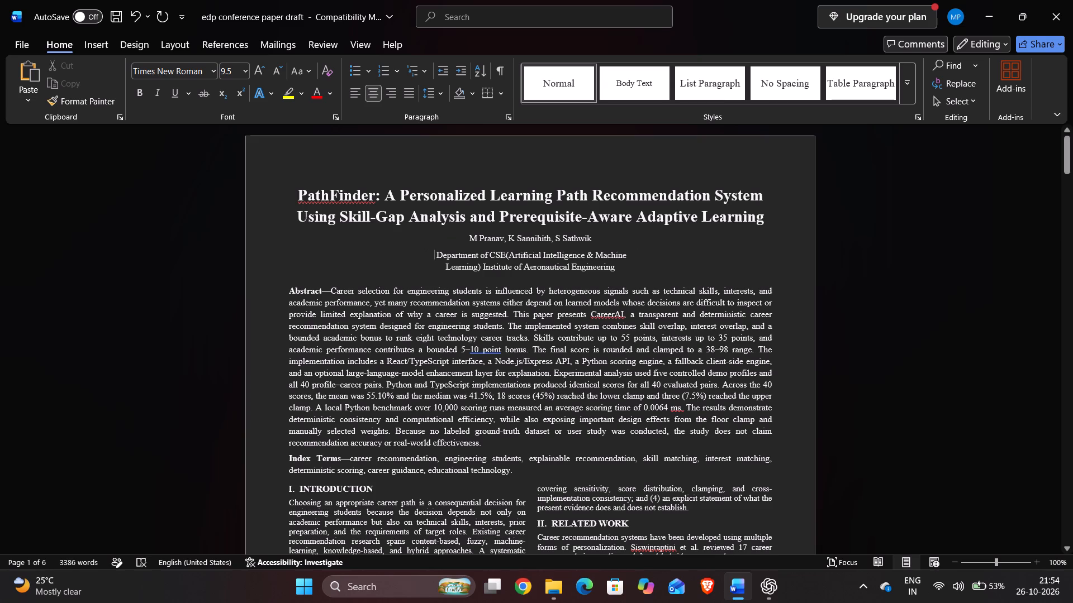
{"action": "scroll", "coordinate": [621, 279], "scroll_direction": "down", "scroll_amount": 1}
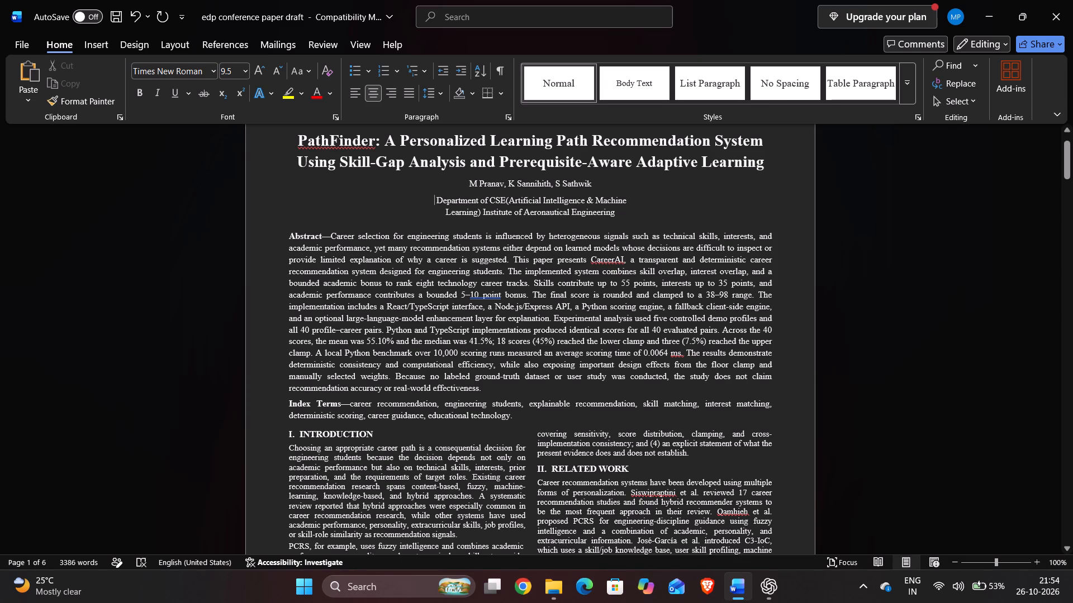
{"action": "left_click_drag", "start_coordinate": [288, 232], "coordinate": [498, 410]}
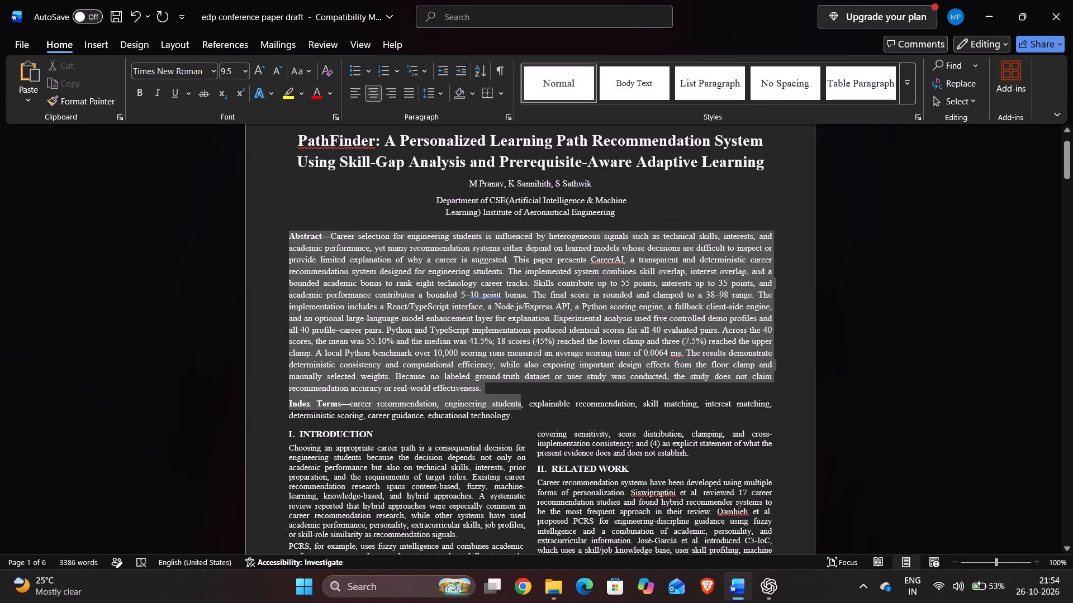
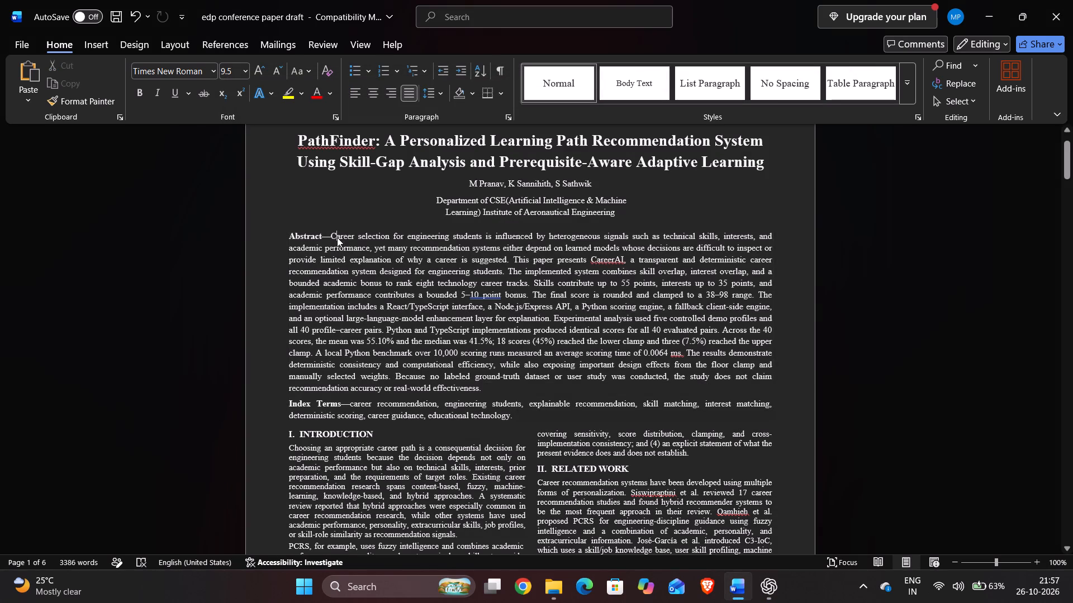
{"action": "left_click_drag", "start_coordinate": [331, 236], "coordinate": [501, 353]}
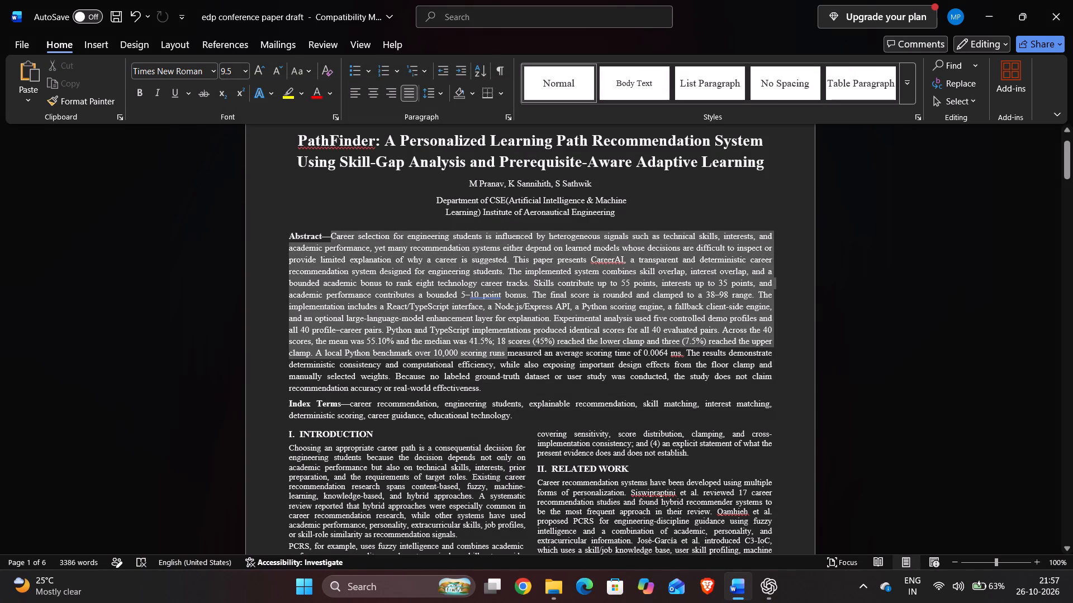
{"action": "left_click_drag", "start_coordinate": [501, 353], "coordinate": [525, 412]}
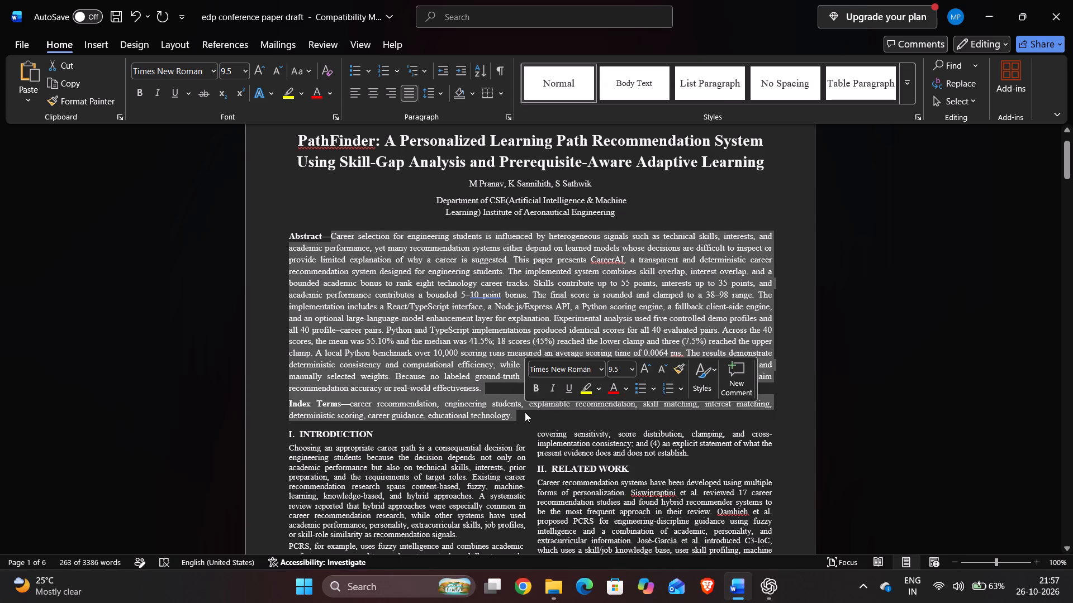
{"action": "key", "text": "ctrl+v"}
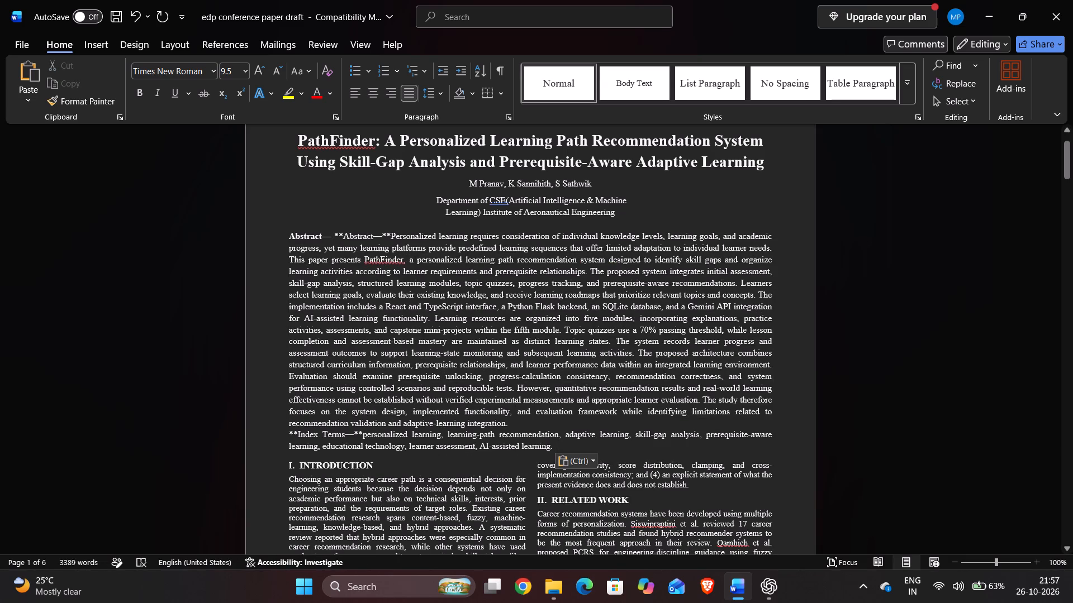
Remove the duplicate bold Abstract label and the stray asterisks around the pasted label, so the paragraph starts "Abstract—Personalized learning".
{"action": "left_click", "coordinate": [345, 235]}
{"action": "key", "text": "BackSpace"}
{"action": "key", "text": "BackSpace"}
{"action": "key", "text": "BackSpace"}
{"action": "key", "text": "BackSpace"}
{"action": "key", "text": "BackSpace"}
{"action": "key", "text": "BackSpace"}
{"action": "key", "text": "BackSpace"}
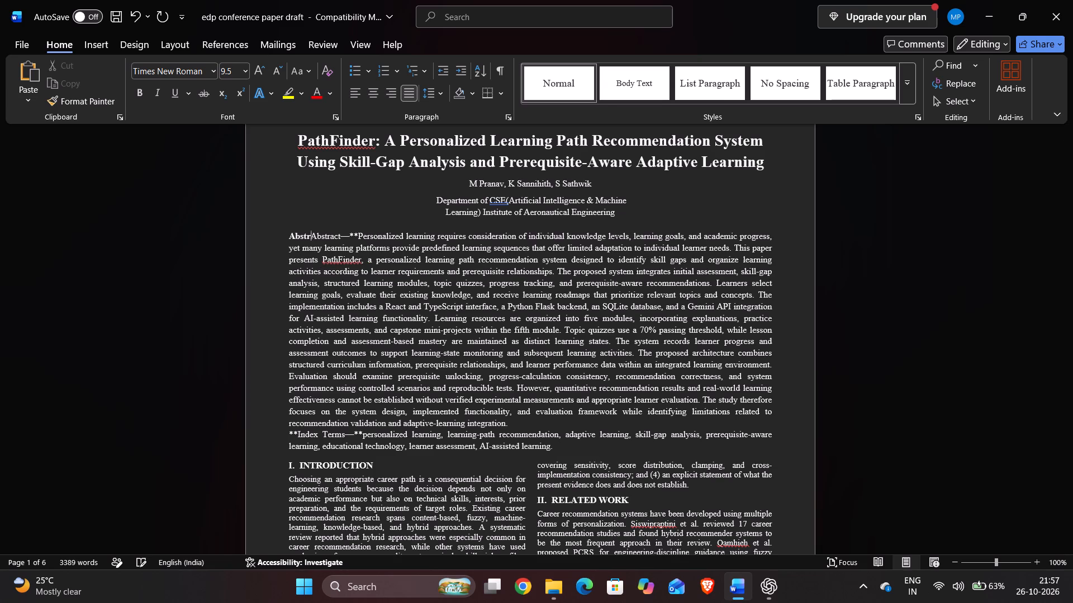
{"action": "key", "text": "BackSpace"}
{"action": "key", "text": "BackSpace"}
{"action": "key", "text": "BackSpace"}
{"action": "key", "text": "BackSpace"}
{"action": "key", "text": "BackSpace"}
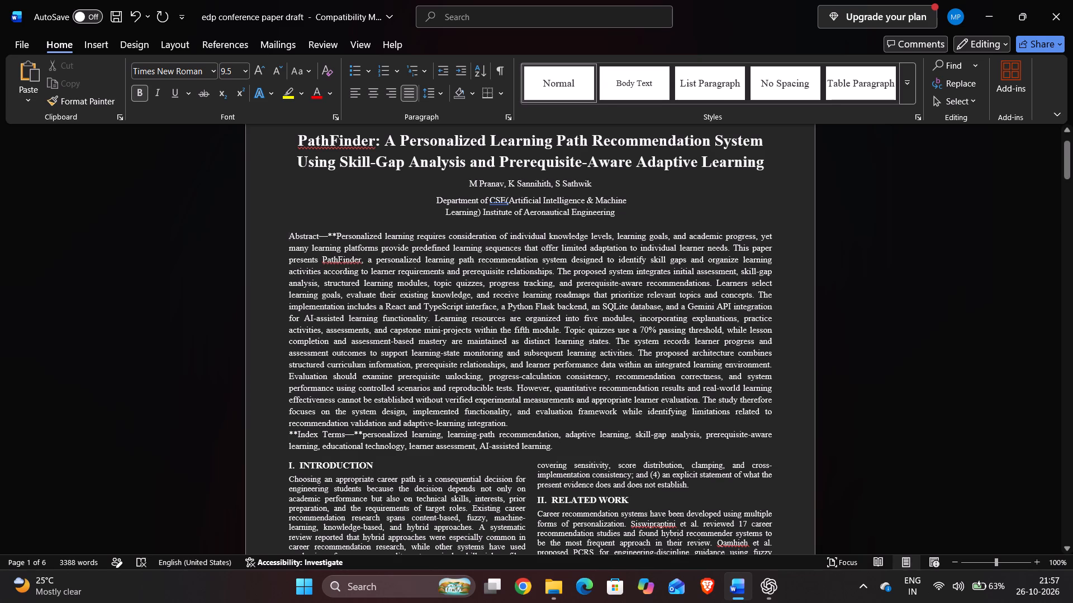
{"action": "left_click", "coordinate": [336, 236]}
{"action": "key", "text": "BackSpace"}
{"action": "key", "text": "BackSpace"}
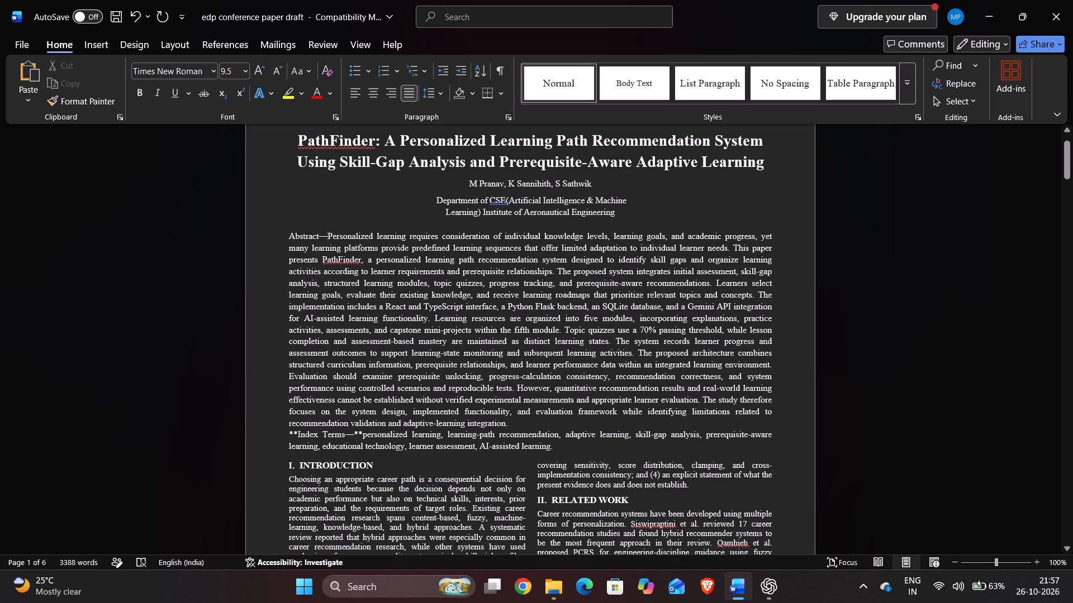
Delete the stray double asterisks before and after the Index Terms label.
{"action": "left_click", "coordinate": [296, 432]}
{"action": "key", "text": "BackSpace"}
{"action": "key", "text": "BackSpace"}
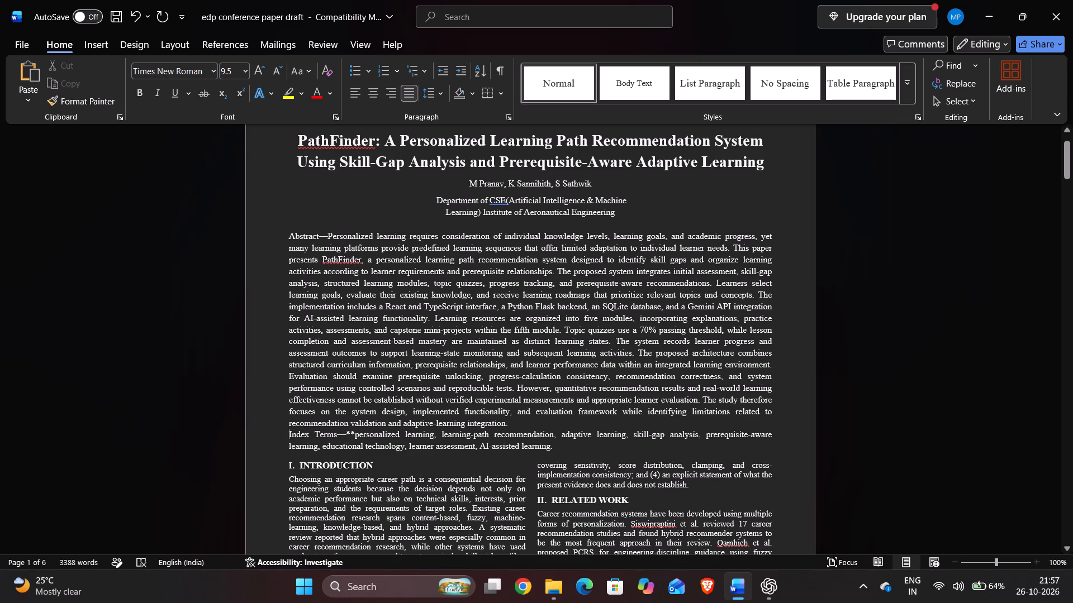
{"action": "left_click", "coordinate": [354, 433]}
{"action": "key", "text": "BackSpace"}
{"action": "key", "text": "BackSpace"}
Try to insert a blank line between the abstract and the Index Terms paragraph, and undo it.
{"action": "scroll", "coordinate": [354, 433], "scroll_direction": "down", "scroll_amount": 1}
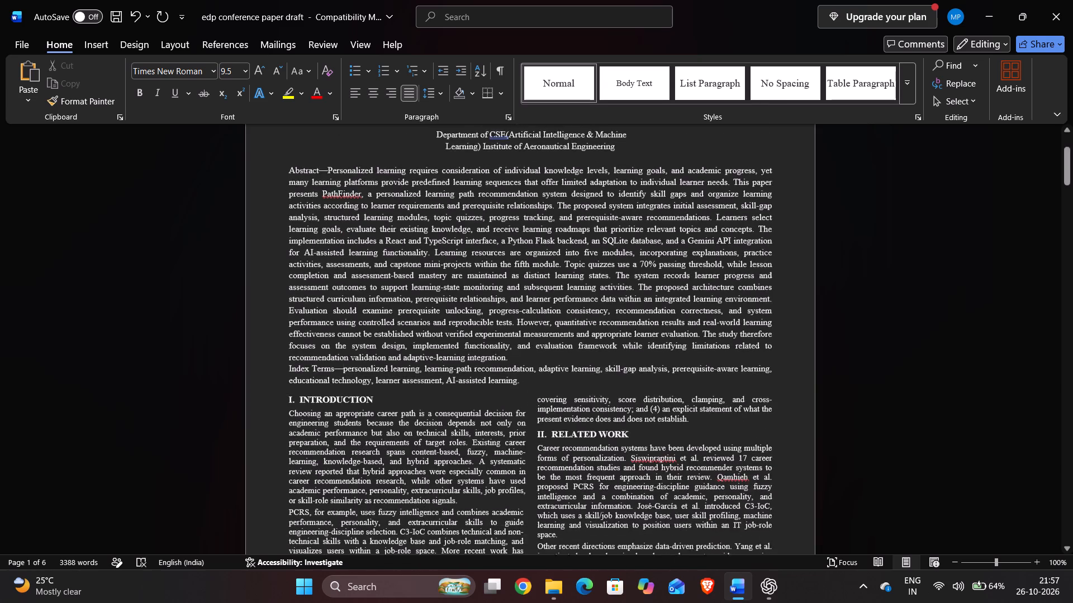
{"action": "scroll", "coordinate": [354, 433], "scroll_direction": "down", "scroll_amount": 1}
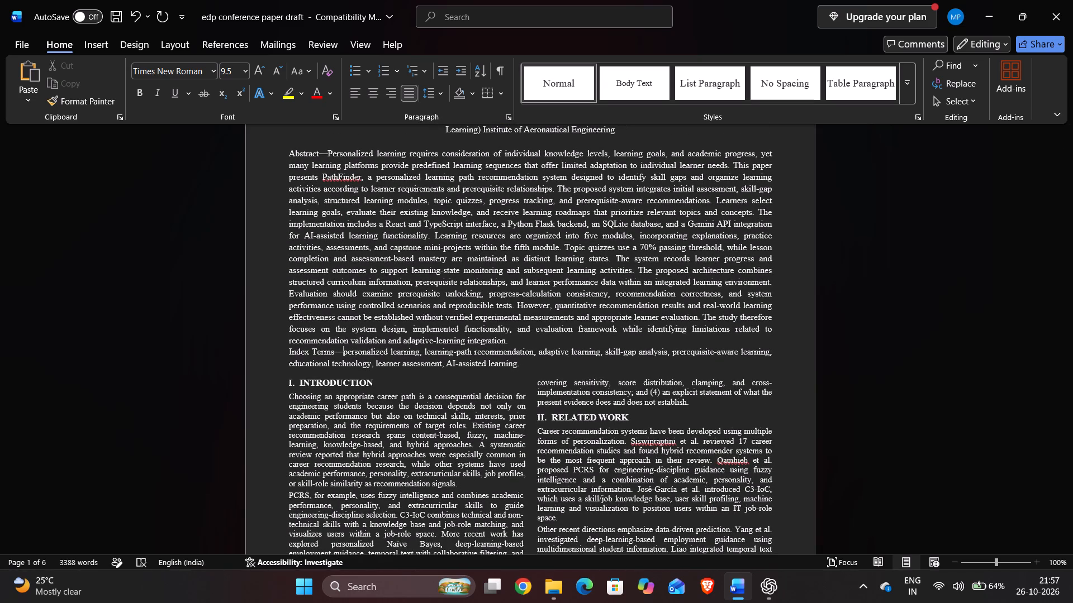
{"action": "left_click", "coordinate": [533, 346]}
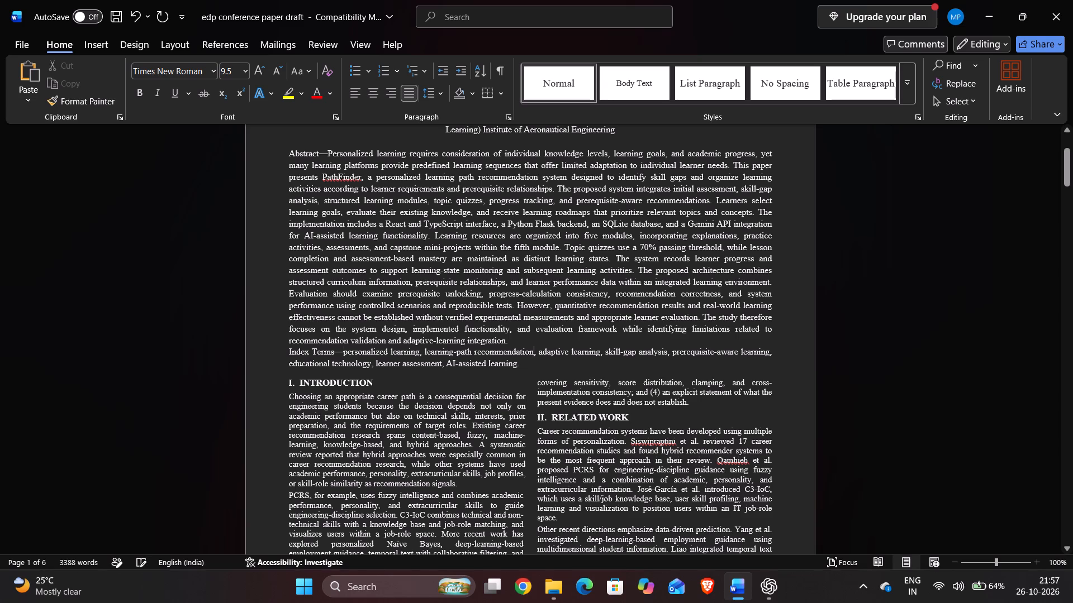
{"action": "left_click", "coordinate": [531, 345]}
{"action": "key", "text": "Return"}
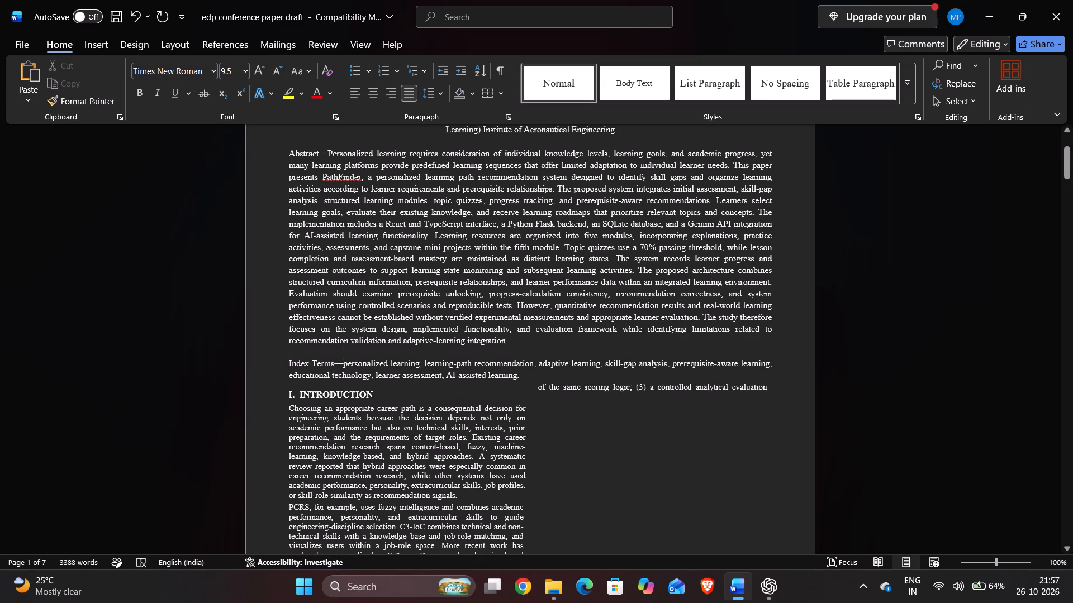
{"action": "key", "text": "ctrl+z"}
Delete the abstract's last sentence, starting "The study therefore focuses", and insert a blank line before the Index Terms.
{"action": "scroll", "coordinate": [531, 345], "scroll_direction": "down", "scroll_amount": 1}
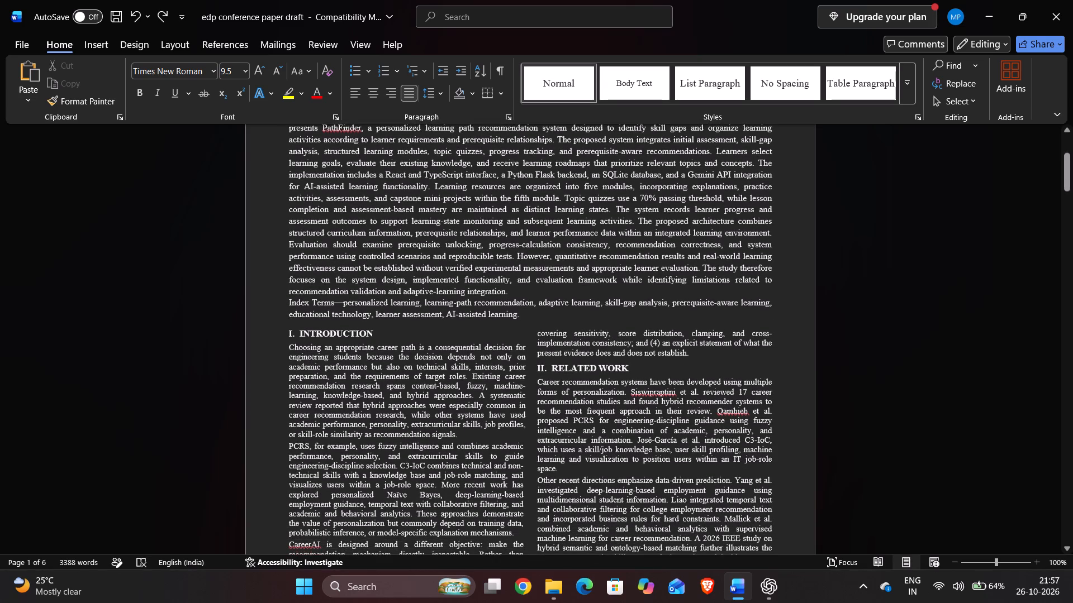
{"action": "scroll", "coordinate": [531, 345], "scroll_direction": "down", "scroll_amount": 1}
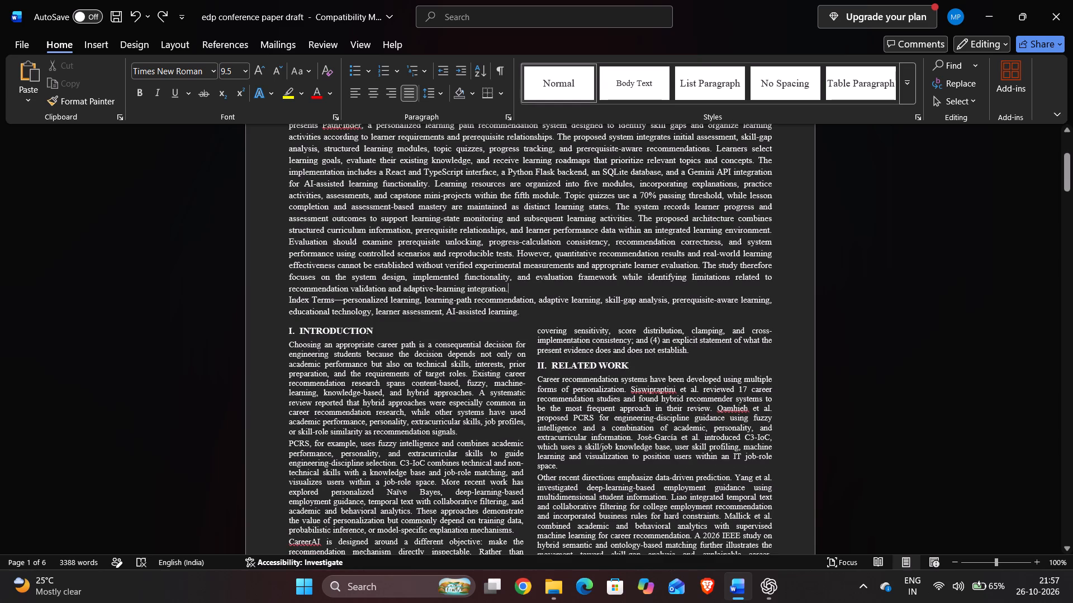
{"action": "left_click_drag", "start_coordinate": [703, 265], "coordinate": [699, 285]}
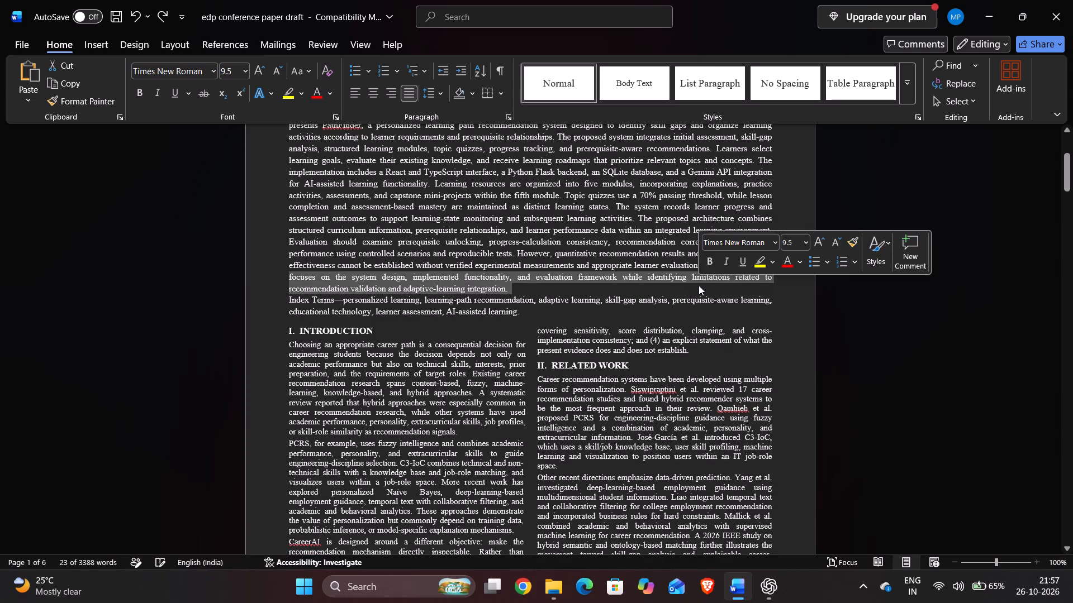
{"action": "key", "text": "BackSpace"}
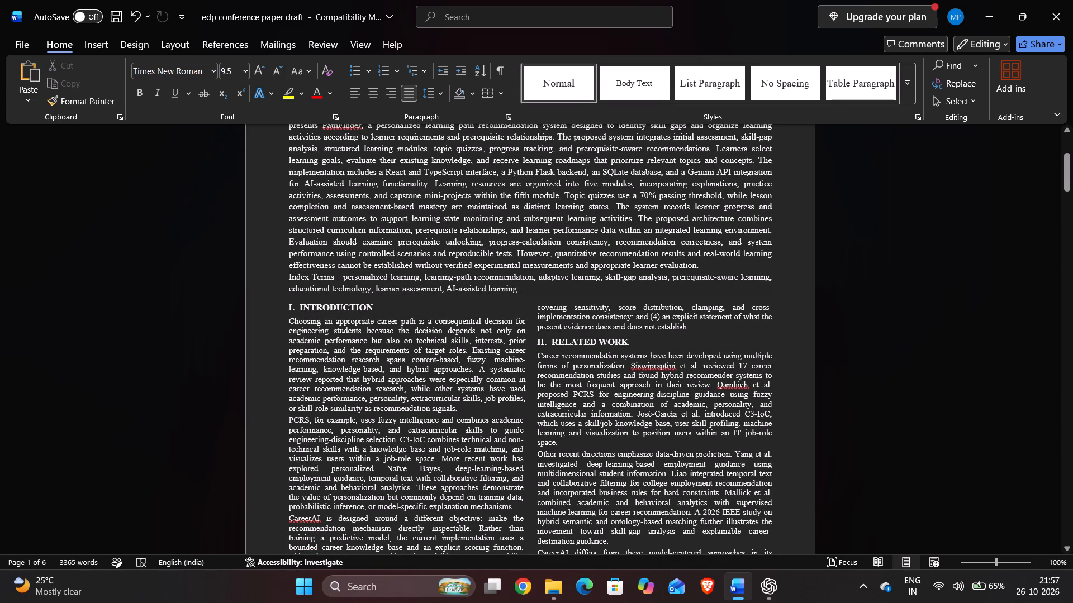
{"action": "key", "text": "Return"}
{"action": "scroll", "coordinate": [699, 285], "scroll_direction": "down", "scroll_amount": 1}
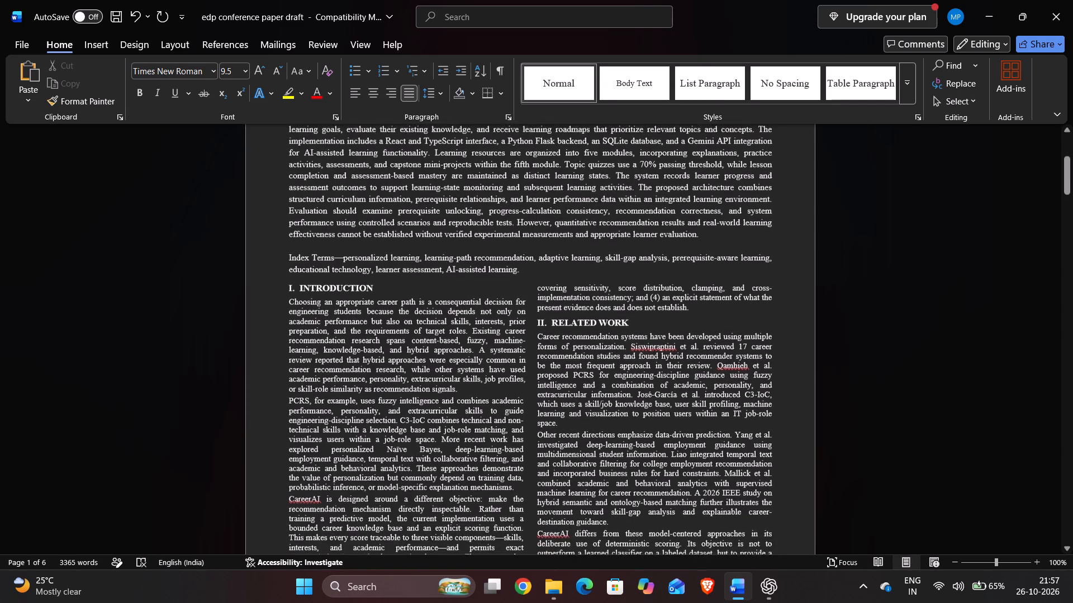
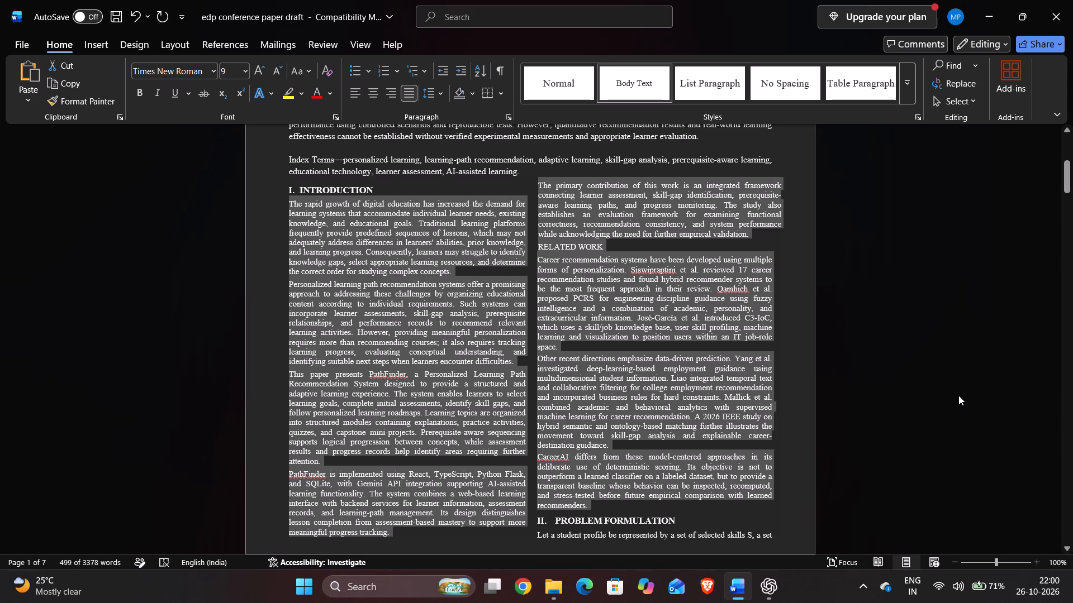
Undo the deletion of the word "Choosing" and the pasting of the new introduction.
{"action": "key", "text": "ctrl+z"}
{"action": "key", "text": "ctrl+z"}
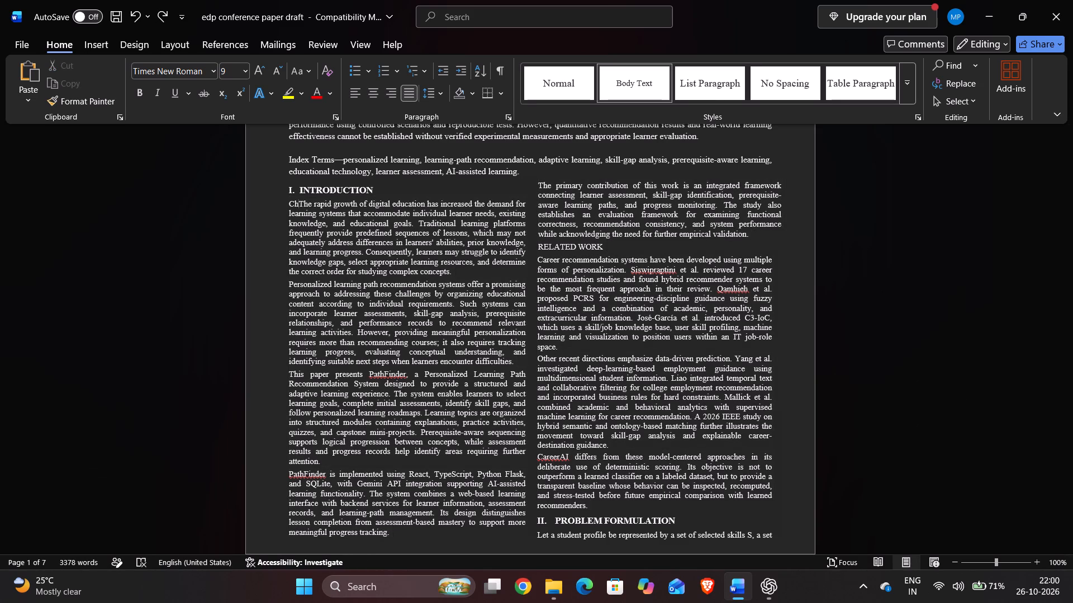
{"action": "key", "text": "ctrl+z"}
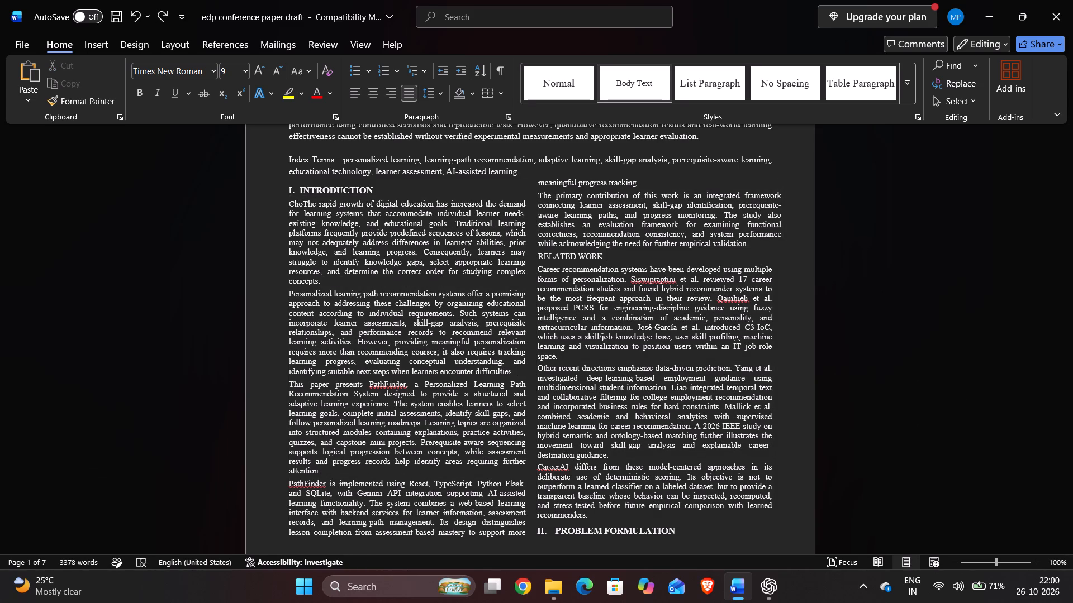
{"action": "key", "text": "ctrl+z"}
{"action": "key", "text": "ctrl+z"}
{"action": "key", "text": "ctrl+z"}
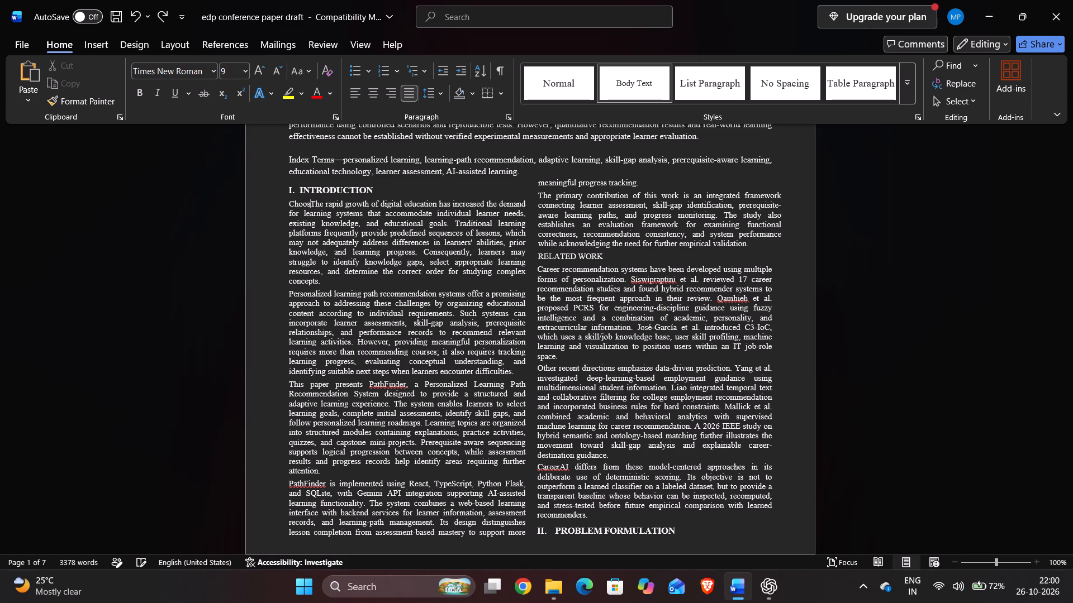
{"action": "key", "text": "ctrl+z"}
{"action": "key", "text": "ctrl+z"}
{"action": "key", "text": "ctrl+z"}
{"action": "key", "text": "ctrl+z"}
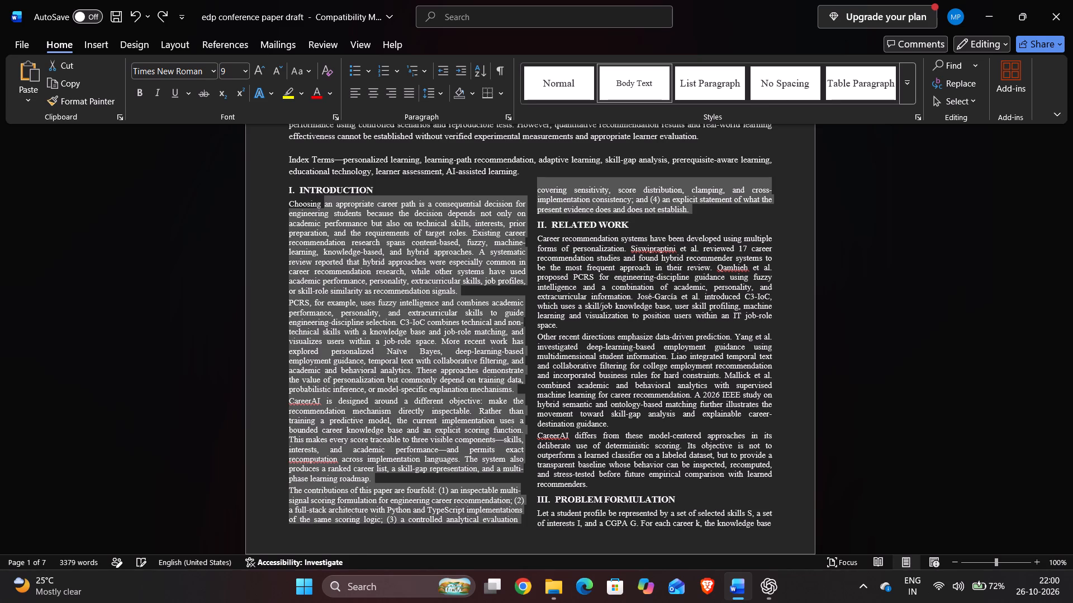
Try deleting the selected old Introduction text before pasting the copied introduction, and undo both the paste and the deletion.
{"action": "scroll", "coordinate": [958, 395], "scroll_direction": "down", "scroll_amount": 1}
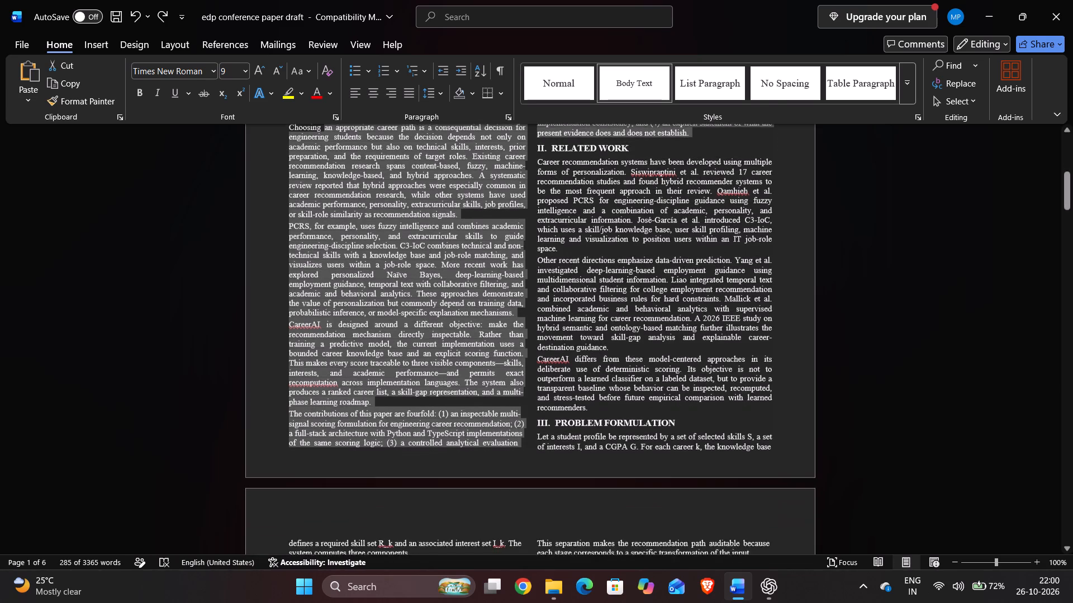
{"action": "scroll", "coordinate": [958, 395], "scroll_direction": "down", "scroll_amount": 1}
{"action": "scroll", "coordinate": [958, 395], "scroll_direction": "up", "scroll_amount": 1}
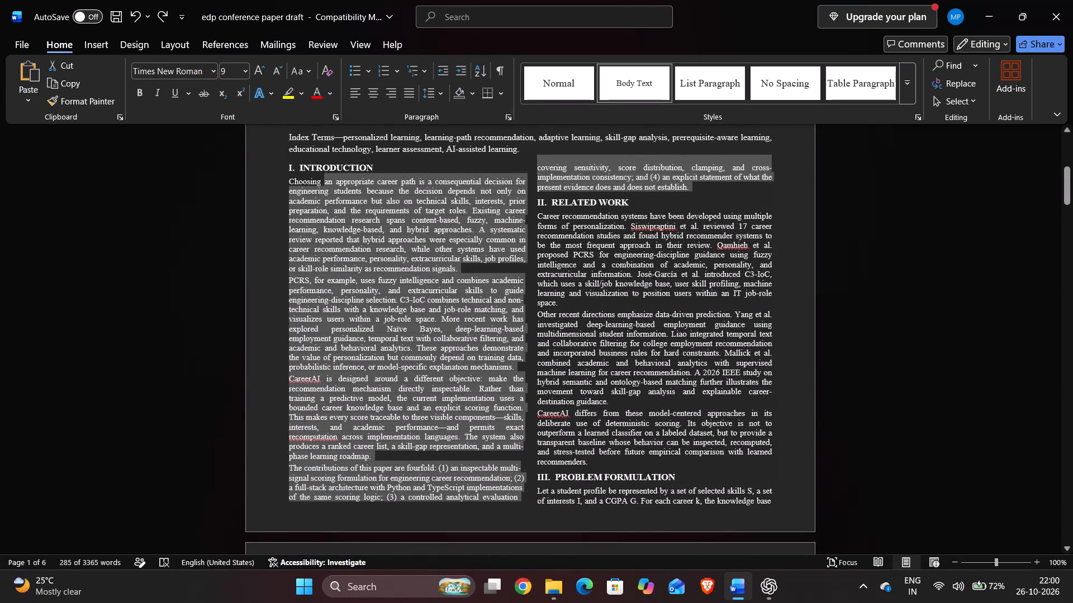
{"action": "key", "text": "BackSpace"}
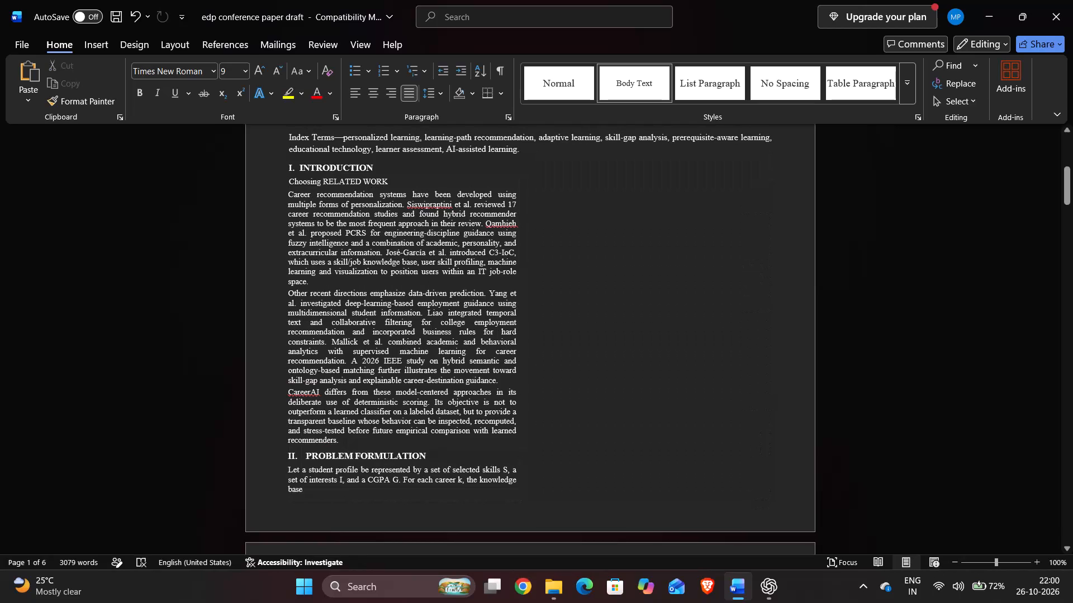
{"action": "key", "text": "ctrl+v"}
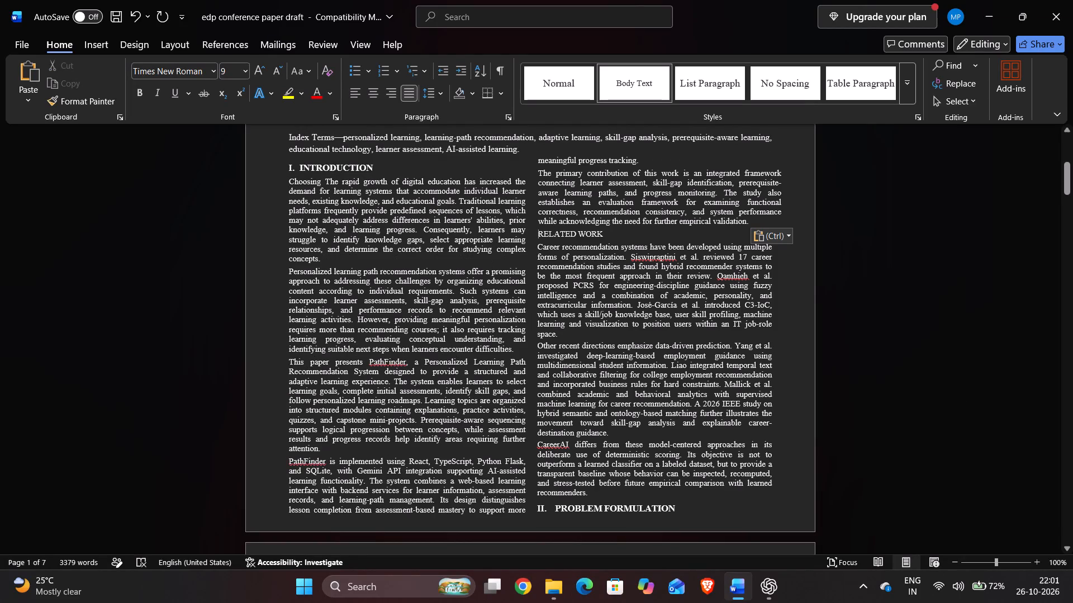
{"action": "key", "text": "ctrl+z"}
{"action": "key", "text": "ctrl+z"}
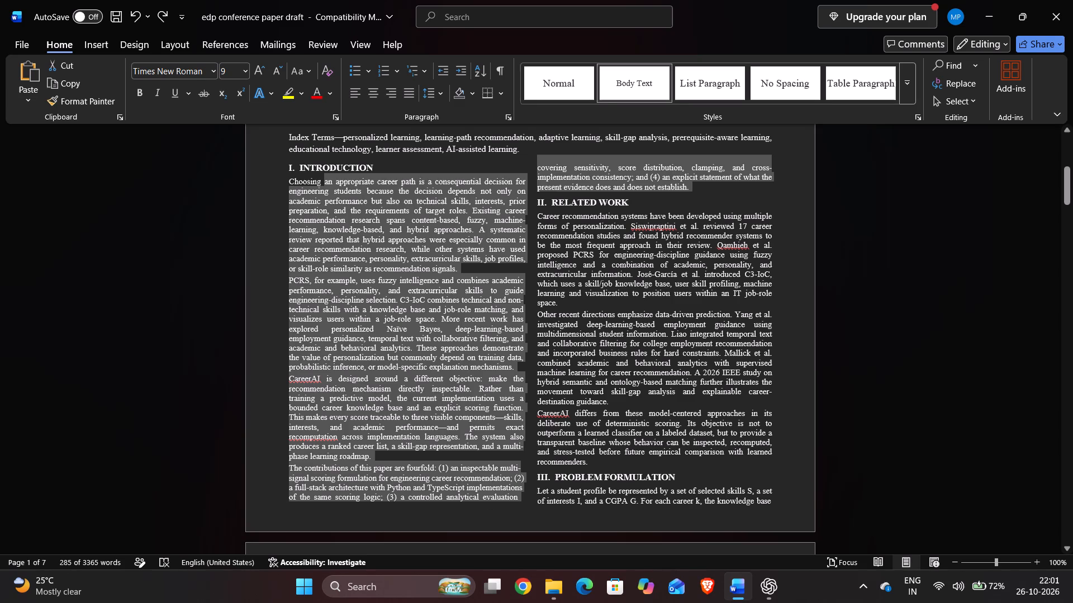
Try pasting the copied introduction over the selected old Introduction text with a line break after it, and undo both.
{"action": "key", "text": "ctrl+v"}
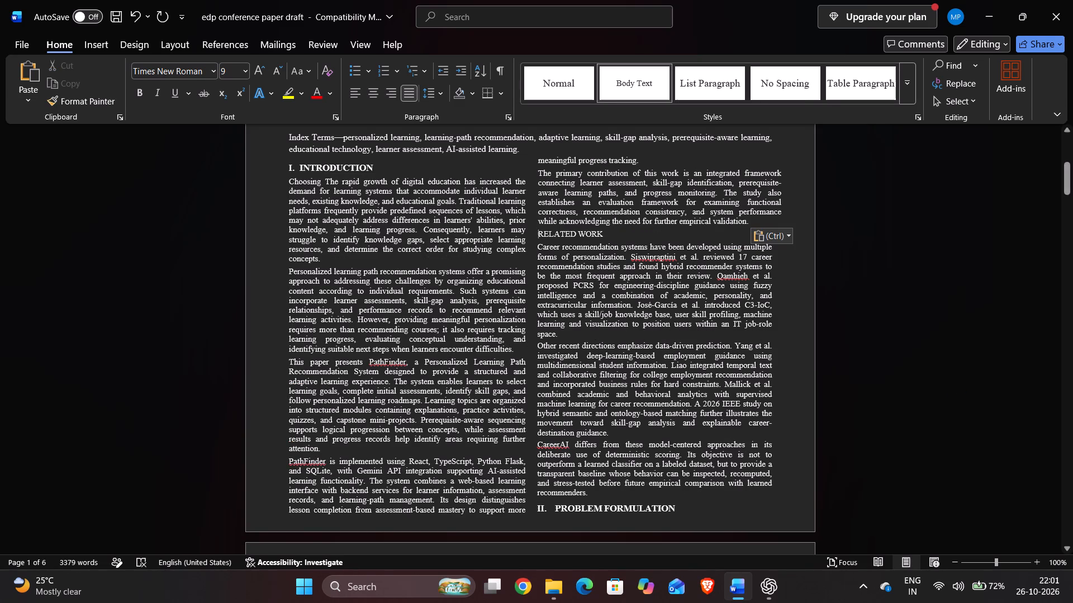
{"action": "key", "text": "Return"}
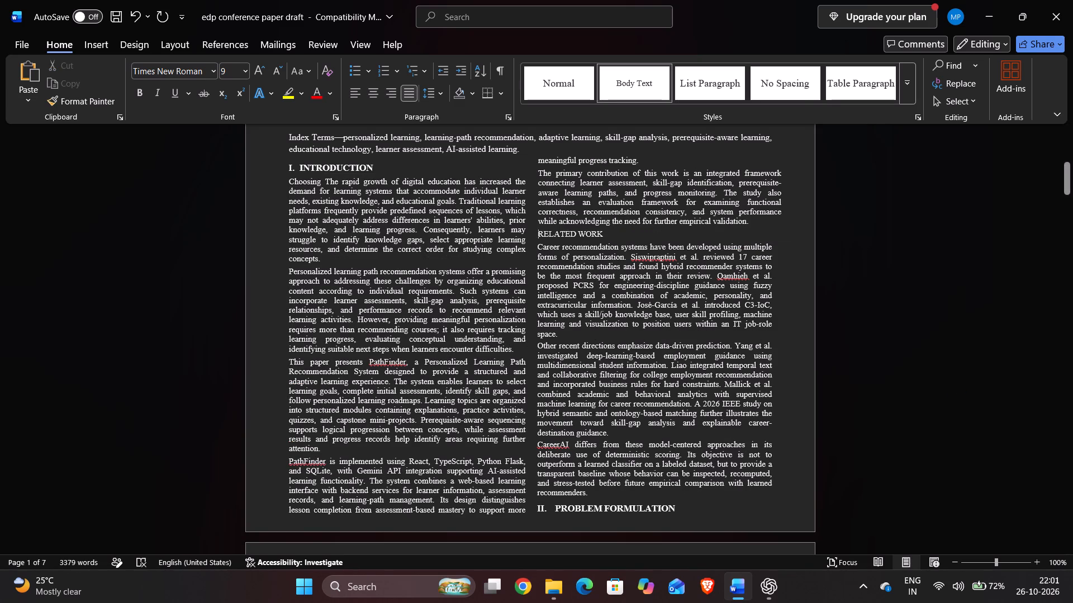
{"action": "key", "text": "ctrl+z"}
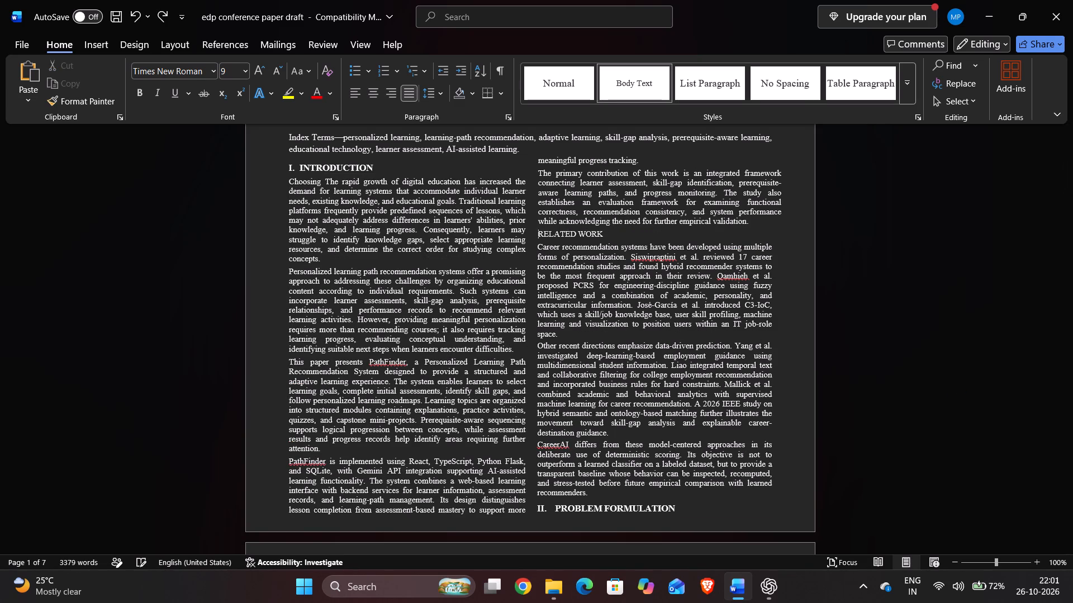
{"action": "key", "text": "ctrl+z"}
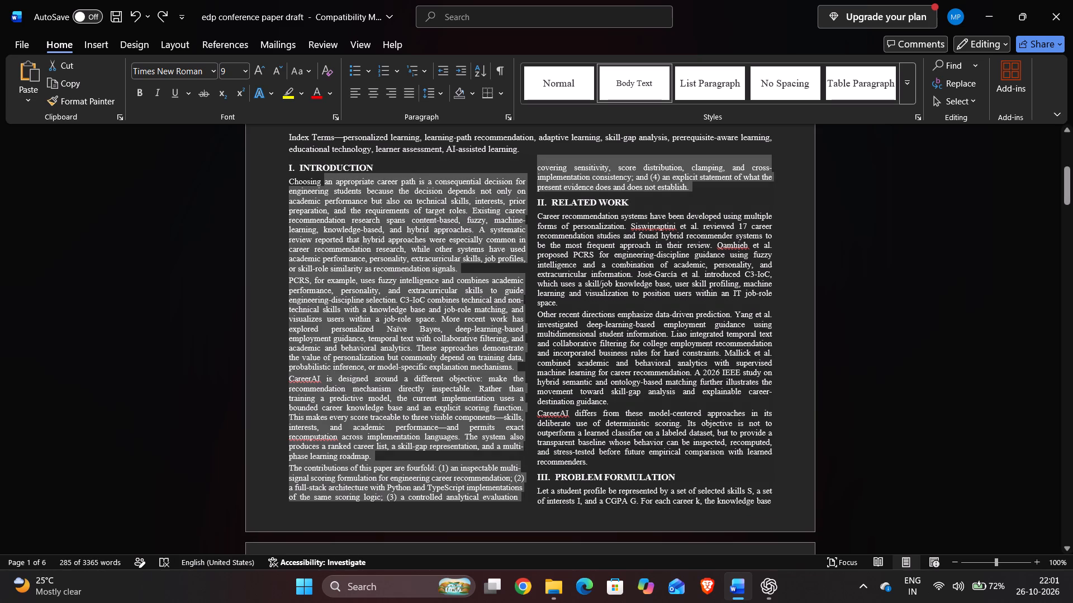
Replace the old Introduction text after "Choosing", up to the line ending "explicit statement of what the", with the copied introduction.
{"action": "left_click", "coordinate": [653, 179]}
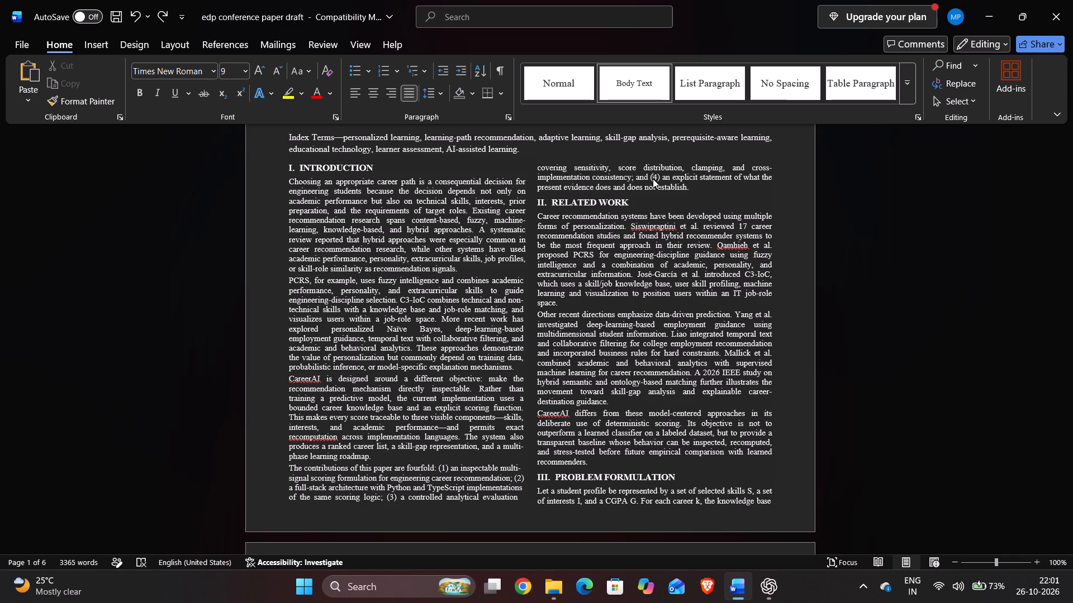
{"action": "left_click", "coordinate": [653, 179]}
{"action": "left_click_drag", "start_coordinate": [774, 178], "coordinate": [502, 170]}
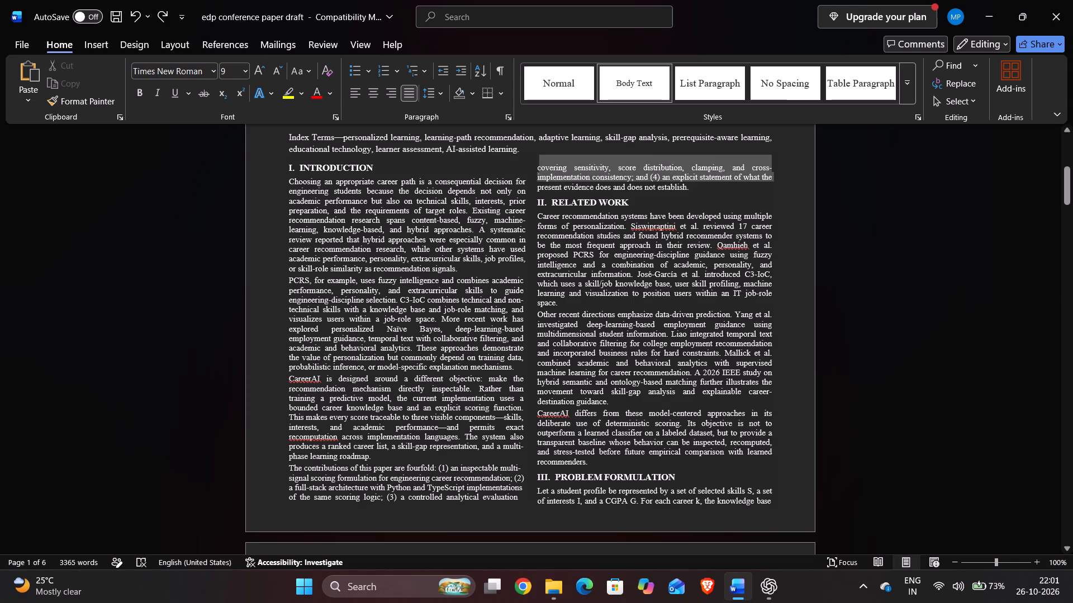
{"action": "left_click_drag", "start_coordinate": [502, 170], "coordinate": [325, 182]}
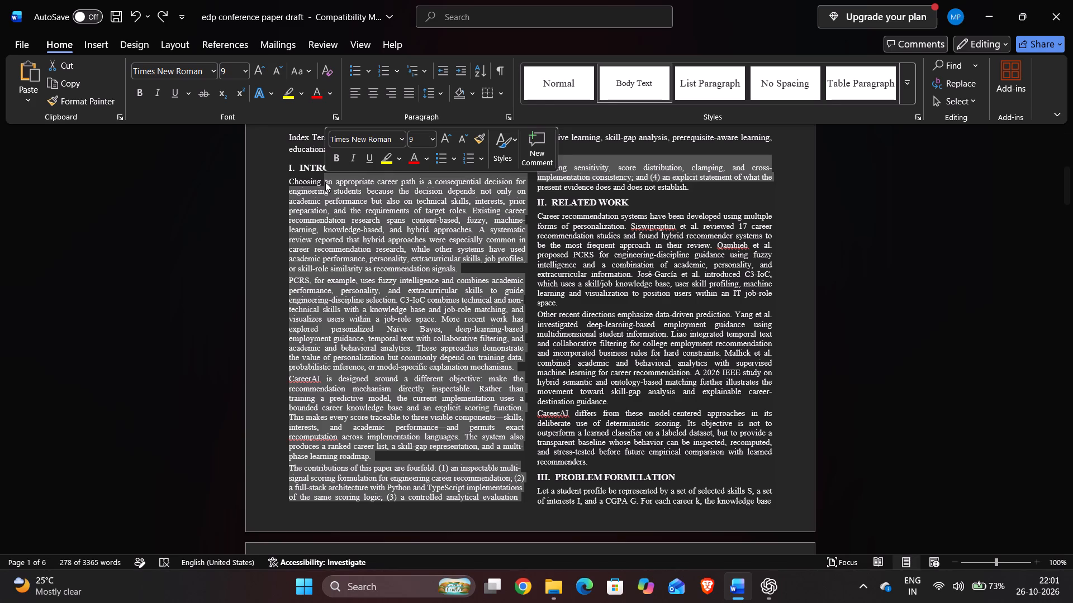
{"action": "key", "text": "ctrl+v"}
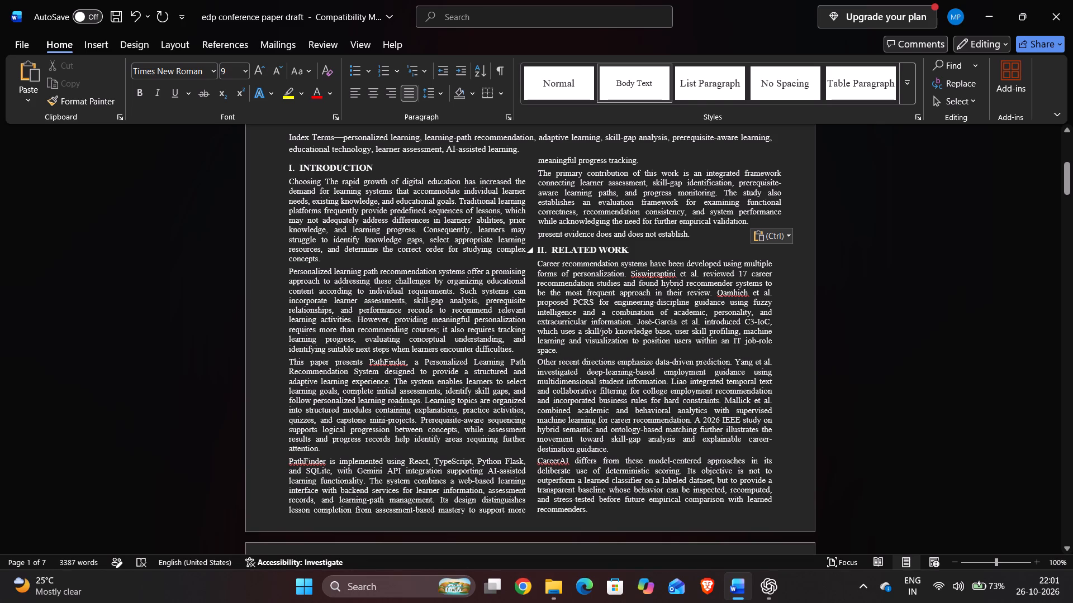
Delete the leftover line "present evidence does and does not establish." and its empty paragraph above the Related Work heading.
{"action": "left_click_drag", "start_coordinate": [539, 236], "coordinate": [580, 235]}
{"action": "left_click_drag", "start_coordinate": [580, 235], "coordinate": [690, 230]}
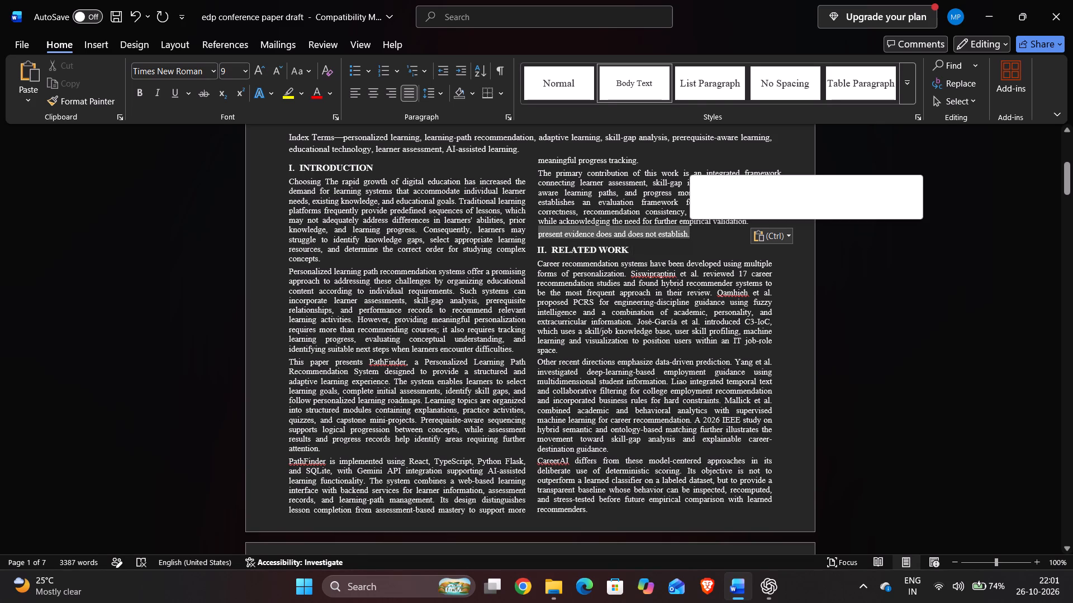
{"action": "key", "text": "BackSpace"}
{"action": "key", "text": "BackSpace"}
{"action": "key", "text": "BackSpace"}
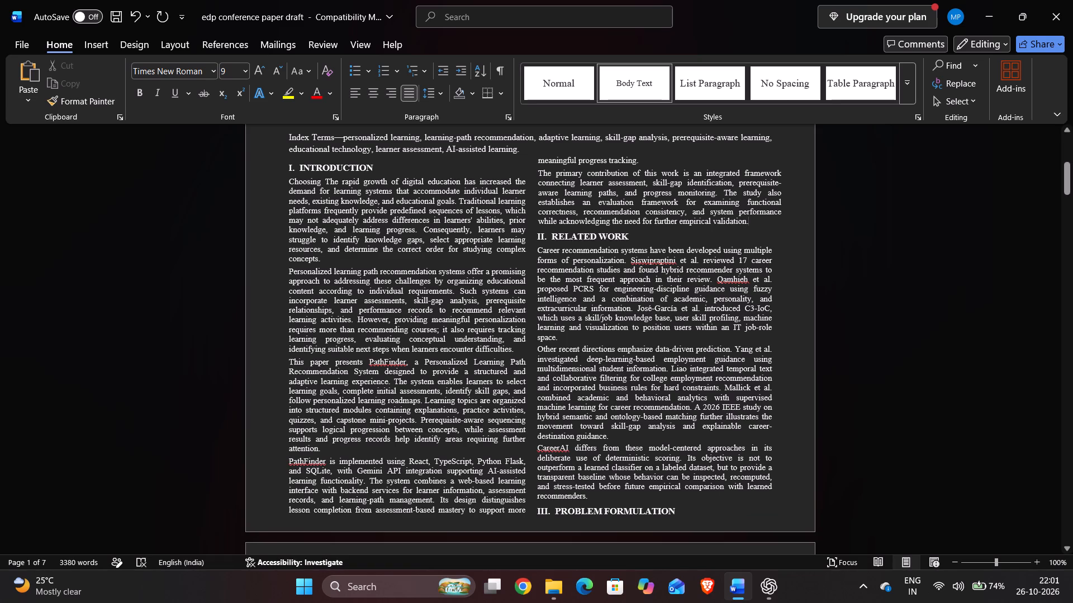
Delete the leftover word "Choosing" so the Introduction starts with "The rapid growth".
{"action": "left_click", "coordinate": [329, 182]}
{"action": "key", "text": "Left"}
{"action": "key", "text": "BackSpace"}
{"action": "key", "text": "BackSpace"}
{"action": "key", "text": "BackSpace"}
{"action": "key", "text": "BackSpace"}
{"action": "key", "text": "BackSpace"}
{"action": "key", "text": "BackSpace"}
{"action": "key", "text": "BackSpace"}
{"action": "key", "text": "BackSpace"}
{"action": "key", "text": "BackSpace"}
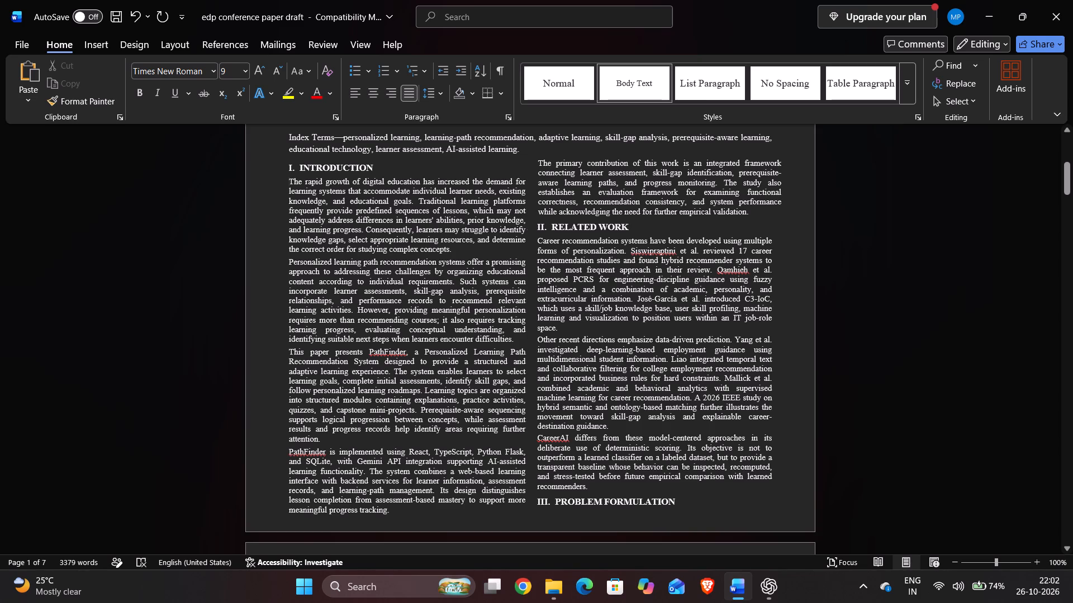
{"action": "left_click_drag", "start_coordinate": [535, 227], "coordinate": [552, 335]}
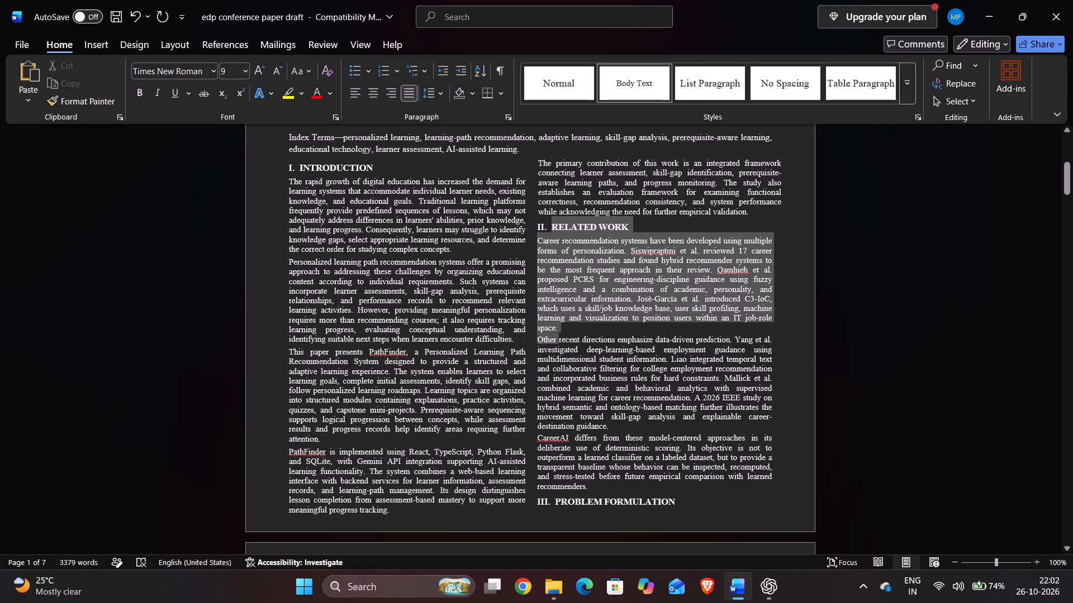
{"action": "left_click_drag", "start_coordinate": [552, 335], "coordinate": [601, 484]}
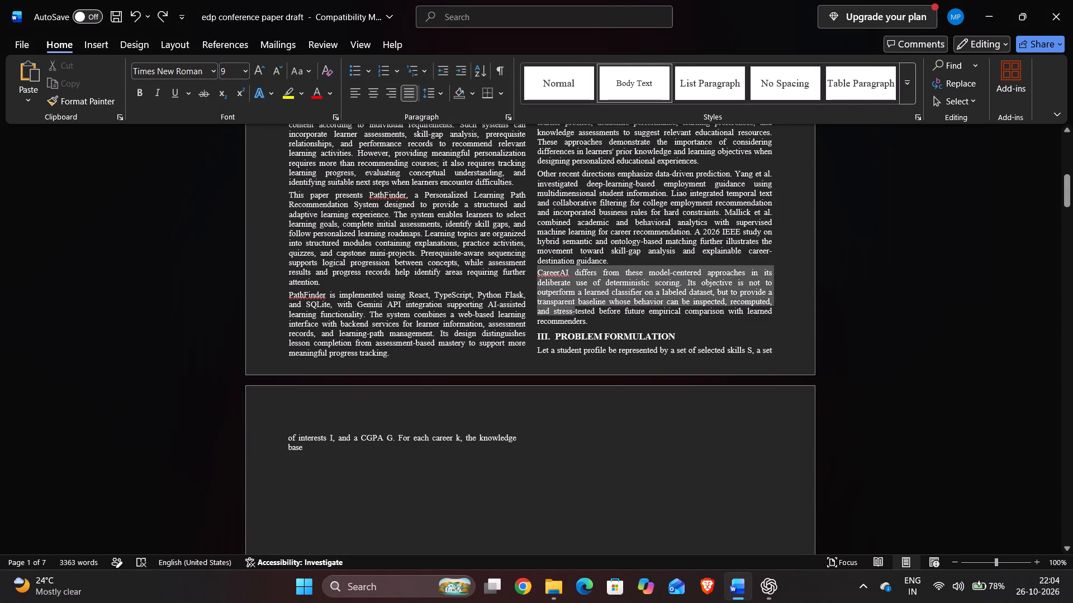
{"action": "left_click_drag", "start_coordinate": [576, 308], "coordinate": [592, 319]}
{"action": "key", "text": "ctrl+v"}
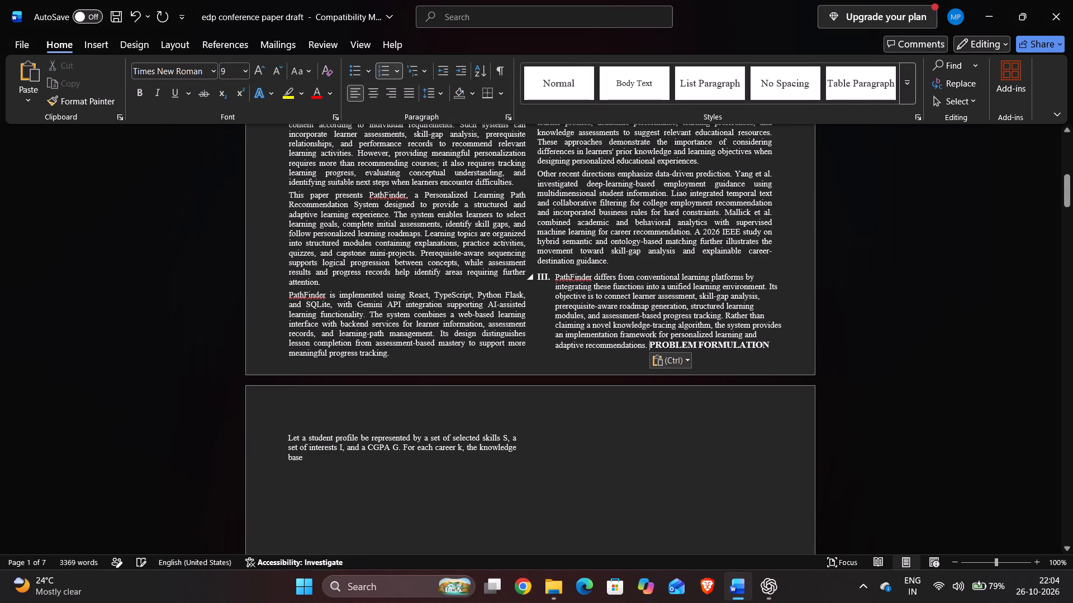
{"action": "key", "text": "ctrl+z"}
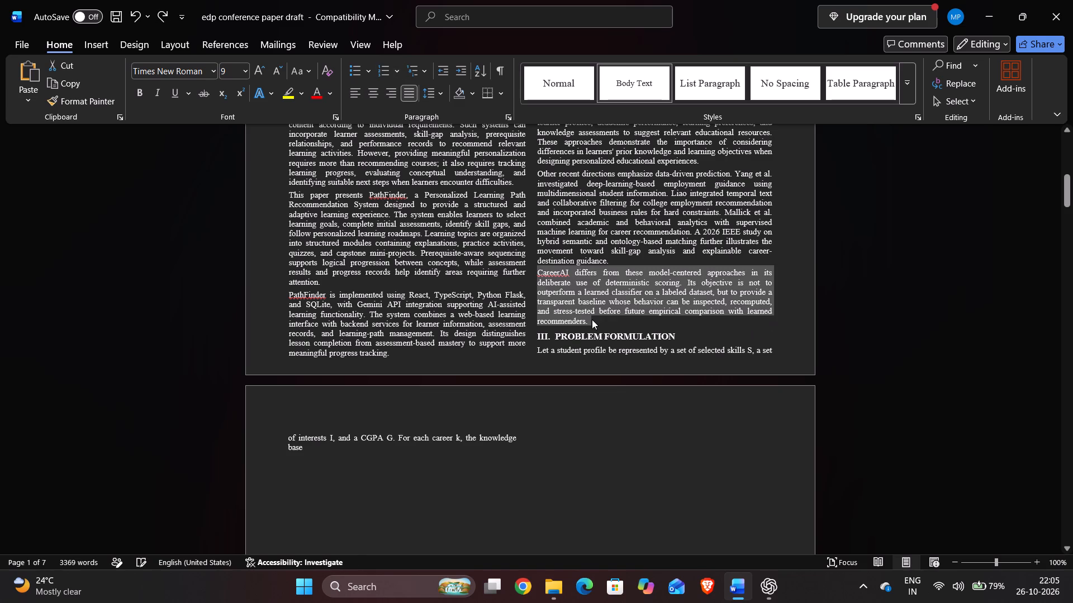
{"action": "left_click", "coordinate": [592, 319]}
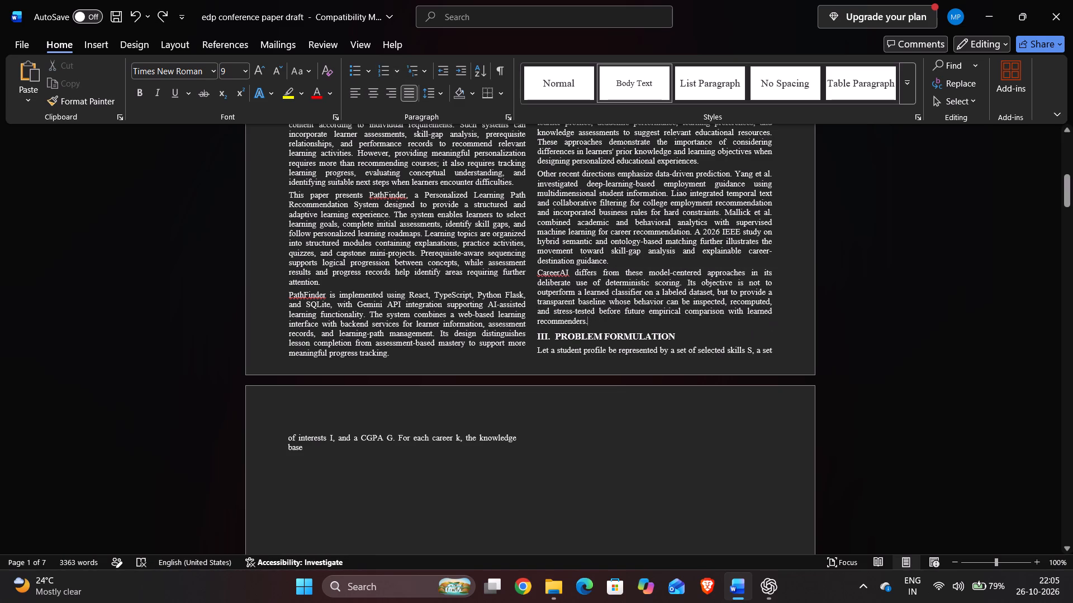
Replace the "CareerAI differs" paragraph's text up to "comparison with learned" with the copied PathFinder text, leaving out its last word.
{"action": "left_click_drag", "start_coordinate": [538, 273], "coordinate": [765, 310]}
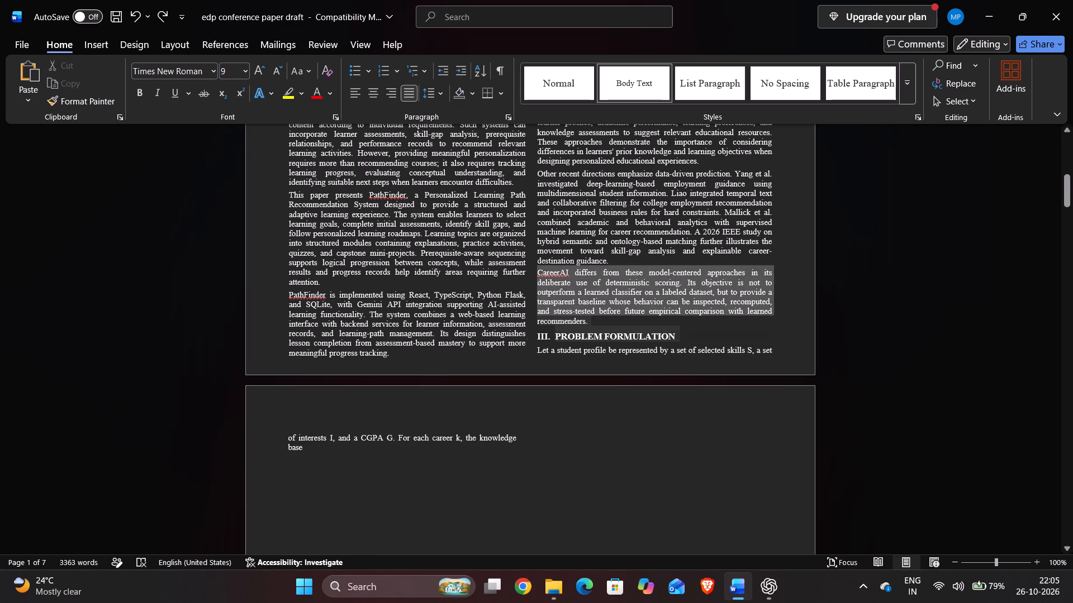
{"action": "left_click_drag", "start_coordinate": [765, 310], "coordinate": [780, 314]}
{"action": "key", "text": "ctrl+v"}
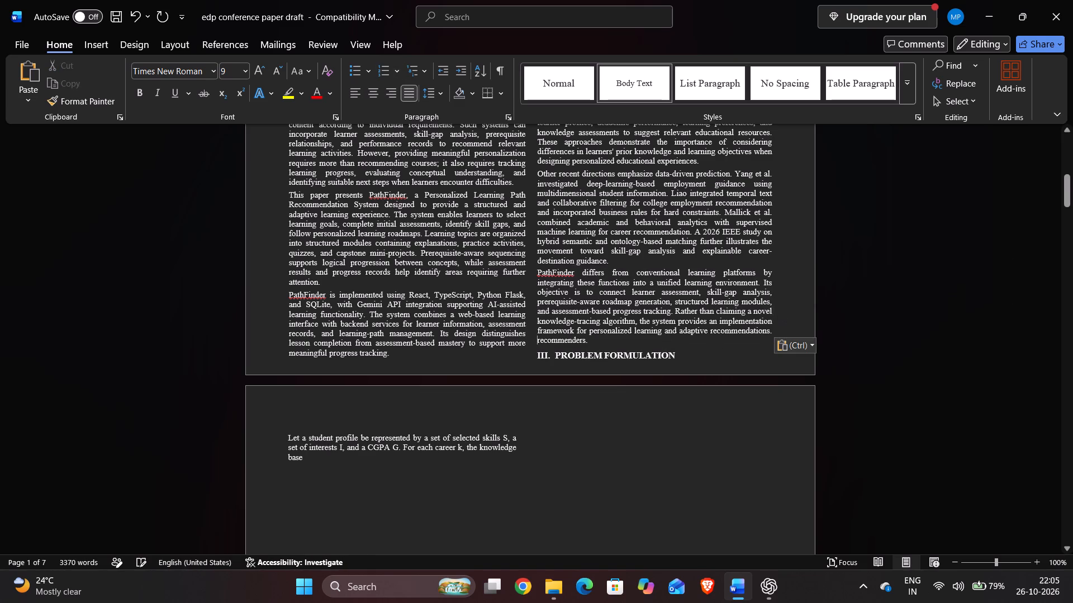
Delete the leftover word "recommenders." so the last Related Work paragraph ends with "adaptive recommendations.".
{"action": "left_click", "coordinate": [647, 343]}
{"action": "key", "text": "BackSpace"}
{"action": "key", "text": "BackSpace"}
{"action": "key", "text": "BackSpace"}
{"action": "key", "text": "BackSpace"}
{"action": "key", "text": "BackSpace"}
{"action": "key", "text": "BackSpace"}
{"action": "key", "text": "BackSpace"}
{"action": "key", "text": "BackSpace"}
{"action": "key", "text": "BackSpace"}
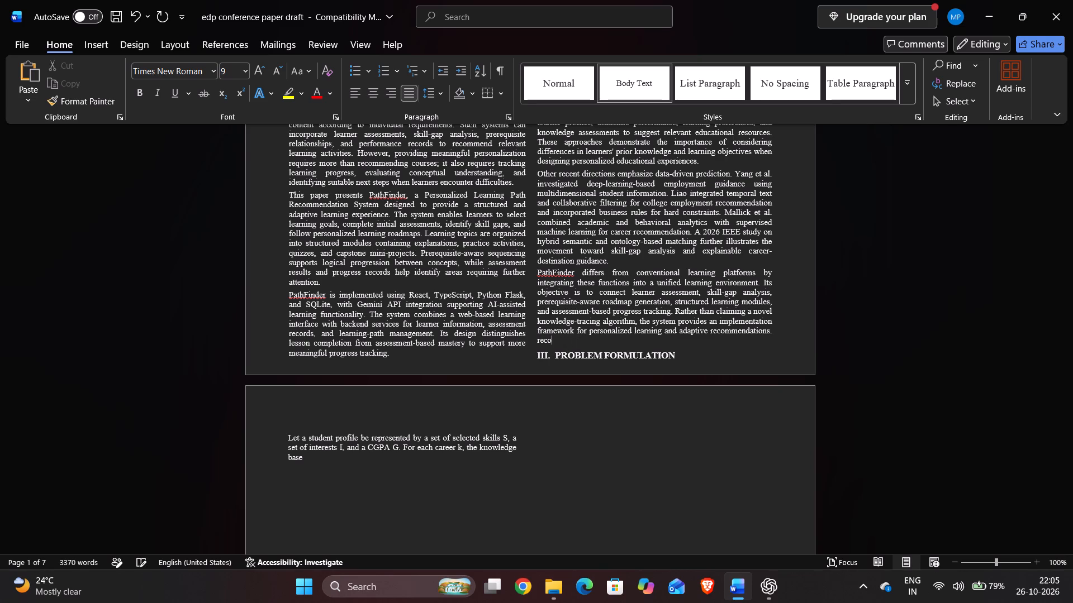
{"action": "key", "text": "BackSpace"}
{"action": "key", "text": "BackSpace"}
{"action": "key", "text": "BackSpace"}
{"action": "key", "text": "BackSpace"}
{"action": "key", "text": "BackSpace"}
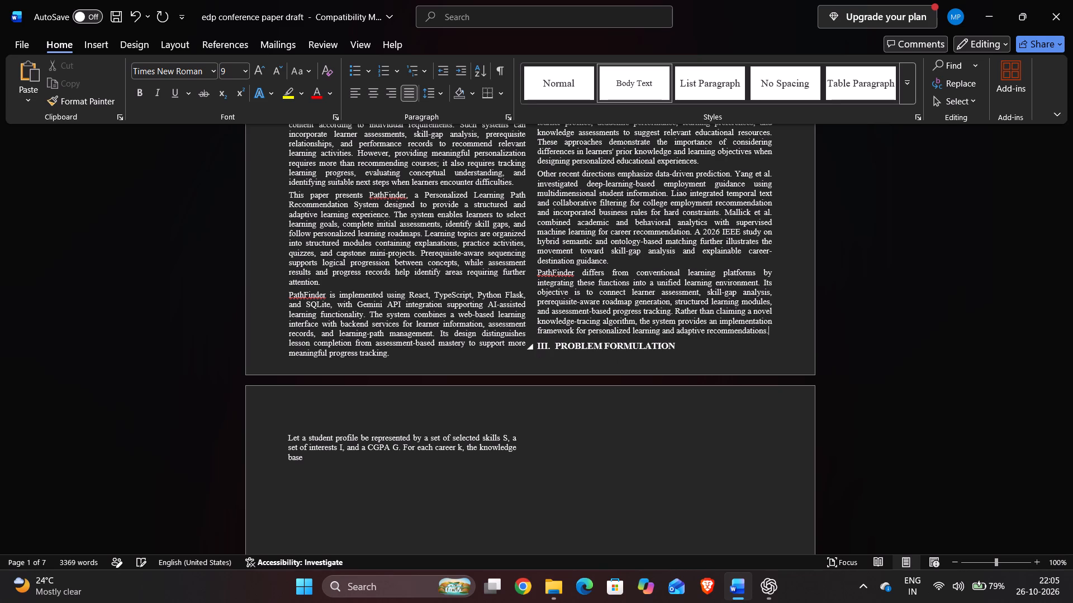
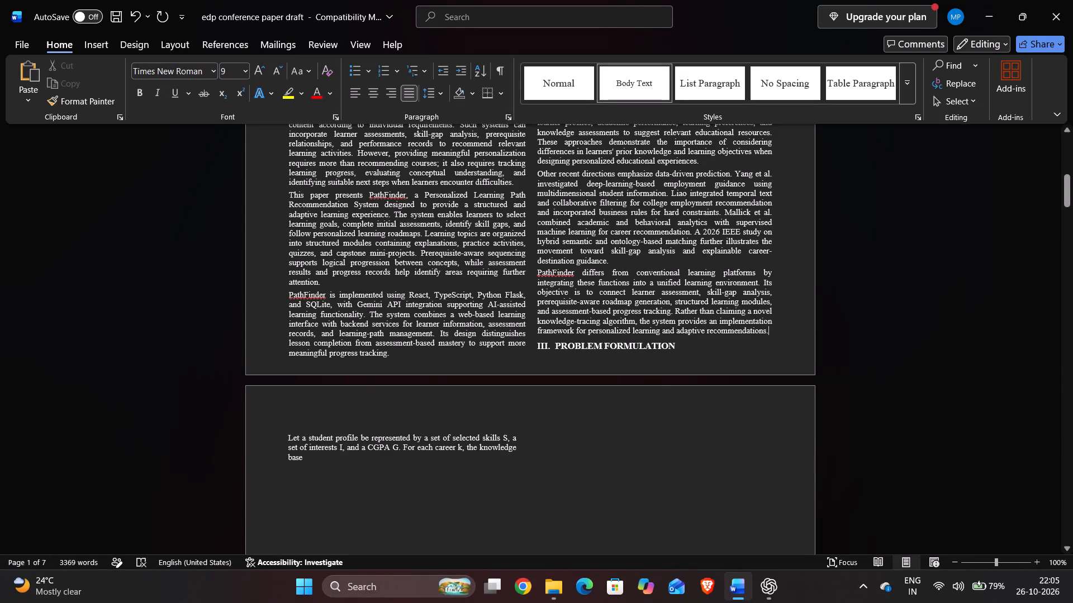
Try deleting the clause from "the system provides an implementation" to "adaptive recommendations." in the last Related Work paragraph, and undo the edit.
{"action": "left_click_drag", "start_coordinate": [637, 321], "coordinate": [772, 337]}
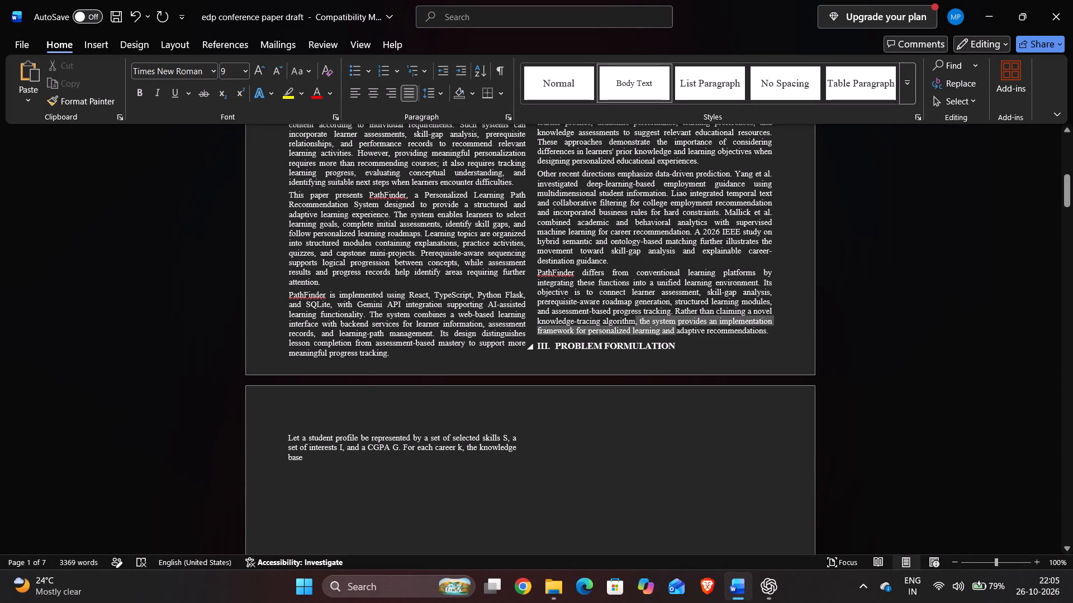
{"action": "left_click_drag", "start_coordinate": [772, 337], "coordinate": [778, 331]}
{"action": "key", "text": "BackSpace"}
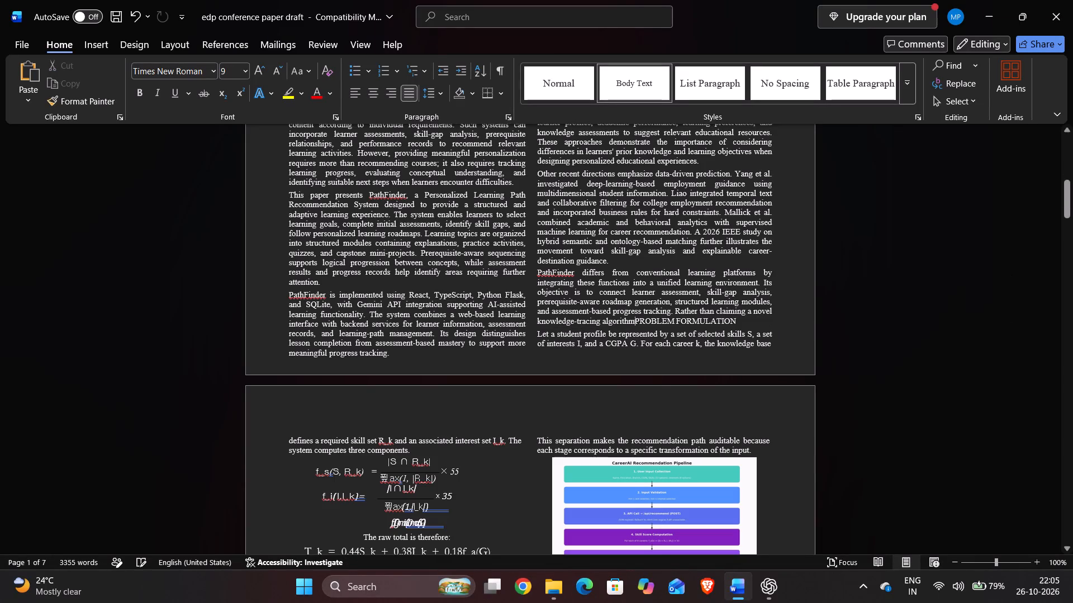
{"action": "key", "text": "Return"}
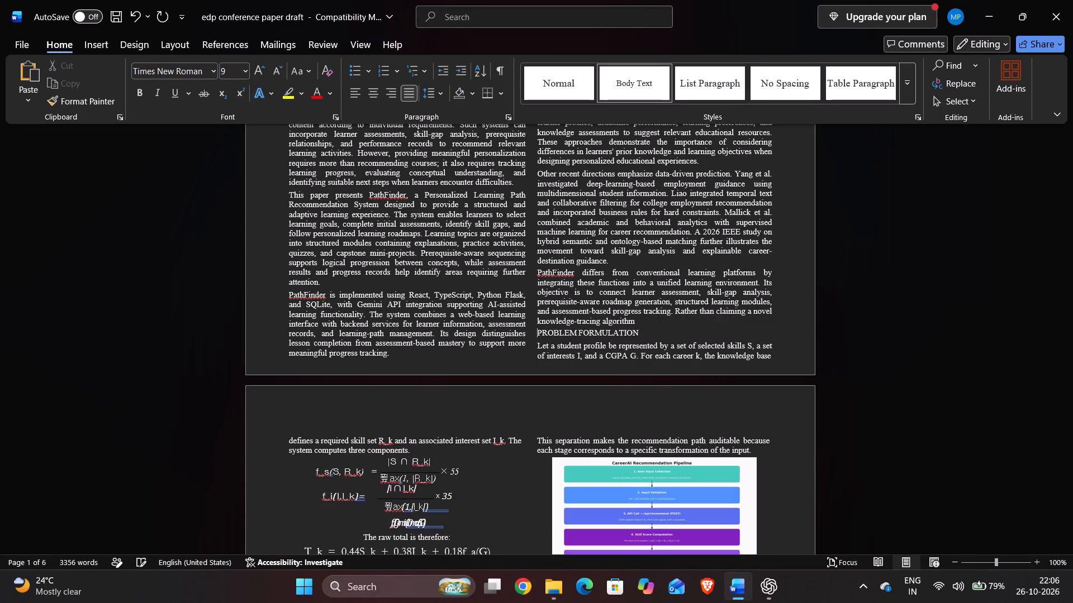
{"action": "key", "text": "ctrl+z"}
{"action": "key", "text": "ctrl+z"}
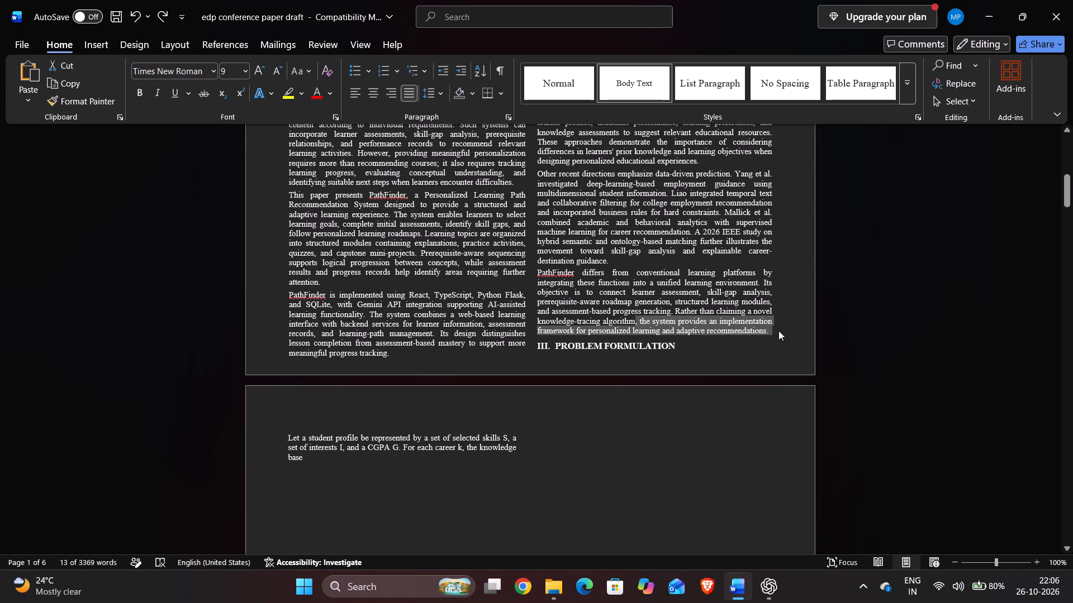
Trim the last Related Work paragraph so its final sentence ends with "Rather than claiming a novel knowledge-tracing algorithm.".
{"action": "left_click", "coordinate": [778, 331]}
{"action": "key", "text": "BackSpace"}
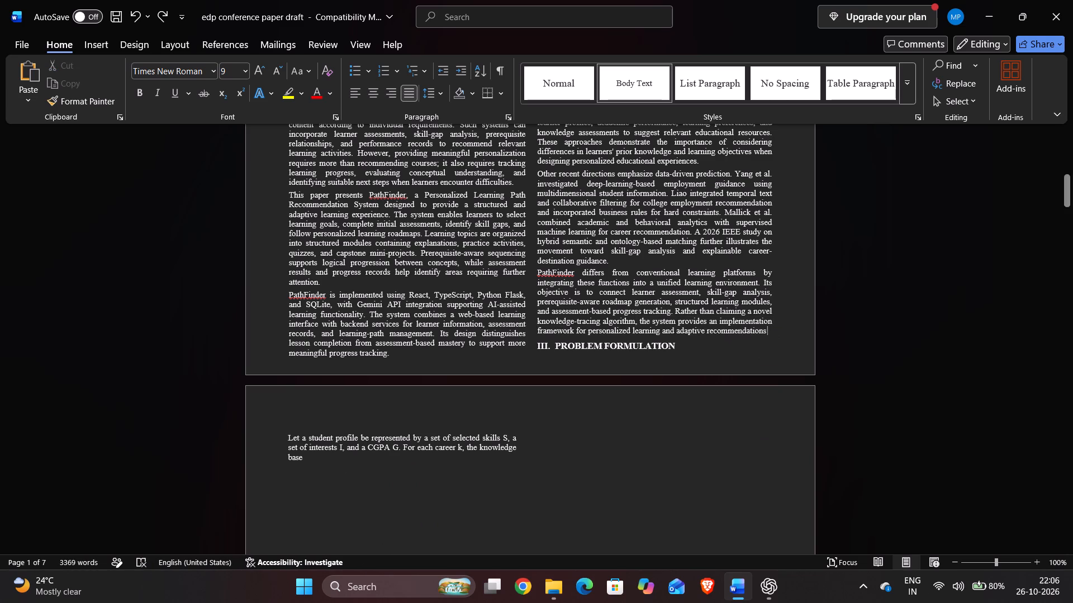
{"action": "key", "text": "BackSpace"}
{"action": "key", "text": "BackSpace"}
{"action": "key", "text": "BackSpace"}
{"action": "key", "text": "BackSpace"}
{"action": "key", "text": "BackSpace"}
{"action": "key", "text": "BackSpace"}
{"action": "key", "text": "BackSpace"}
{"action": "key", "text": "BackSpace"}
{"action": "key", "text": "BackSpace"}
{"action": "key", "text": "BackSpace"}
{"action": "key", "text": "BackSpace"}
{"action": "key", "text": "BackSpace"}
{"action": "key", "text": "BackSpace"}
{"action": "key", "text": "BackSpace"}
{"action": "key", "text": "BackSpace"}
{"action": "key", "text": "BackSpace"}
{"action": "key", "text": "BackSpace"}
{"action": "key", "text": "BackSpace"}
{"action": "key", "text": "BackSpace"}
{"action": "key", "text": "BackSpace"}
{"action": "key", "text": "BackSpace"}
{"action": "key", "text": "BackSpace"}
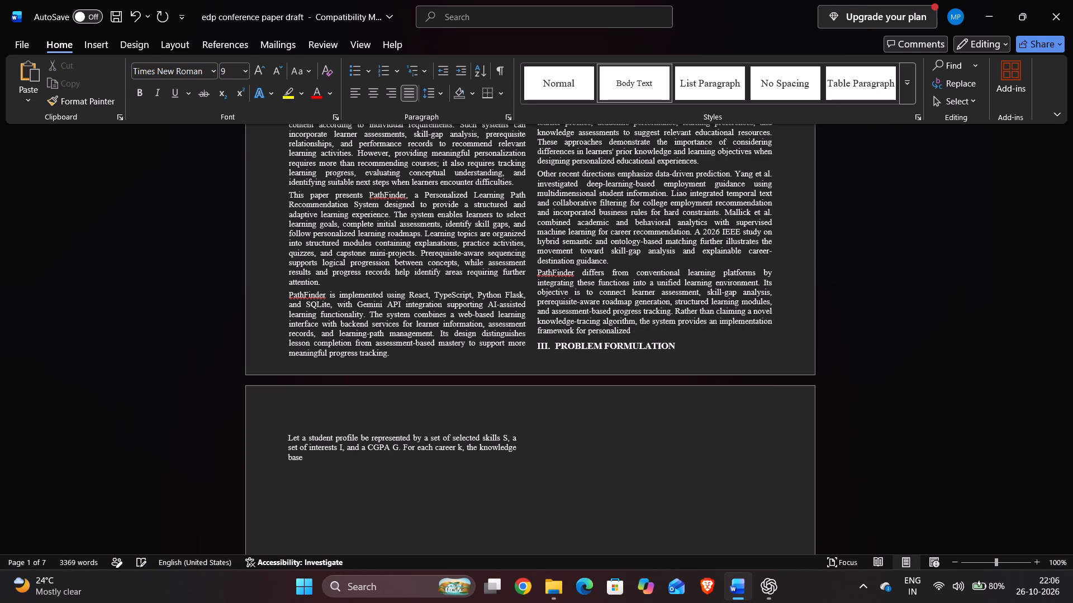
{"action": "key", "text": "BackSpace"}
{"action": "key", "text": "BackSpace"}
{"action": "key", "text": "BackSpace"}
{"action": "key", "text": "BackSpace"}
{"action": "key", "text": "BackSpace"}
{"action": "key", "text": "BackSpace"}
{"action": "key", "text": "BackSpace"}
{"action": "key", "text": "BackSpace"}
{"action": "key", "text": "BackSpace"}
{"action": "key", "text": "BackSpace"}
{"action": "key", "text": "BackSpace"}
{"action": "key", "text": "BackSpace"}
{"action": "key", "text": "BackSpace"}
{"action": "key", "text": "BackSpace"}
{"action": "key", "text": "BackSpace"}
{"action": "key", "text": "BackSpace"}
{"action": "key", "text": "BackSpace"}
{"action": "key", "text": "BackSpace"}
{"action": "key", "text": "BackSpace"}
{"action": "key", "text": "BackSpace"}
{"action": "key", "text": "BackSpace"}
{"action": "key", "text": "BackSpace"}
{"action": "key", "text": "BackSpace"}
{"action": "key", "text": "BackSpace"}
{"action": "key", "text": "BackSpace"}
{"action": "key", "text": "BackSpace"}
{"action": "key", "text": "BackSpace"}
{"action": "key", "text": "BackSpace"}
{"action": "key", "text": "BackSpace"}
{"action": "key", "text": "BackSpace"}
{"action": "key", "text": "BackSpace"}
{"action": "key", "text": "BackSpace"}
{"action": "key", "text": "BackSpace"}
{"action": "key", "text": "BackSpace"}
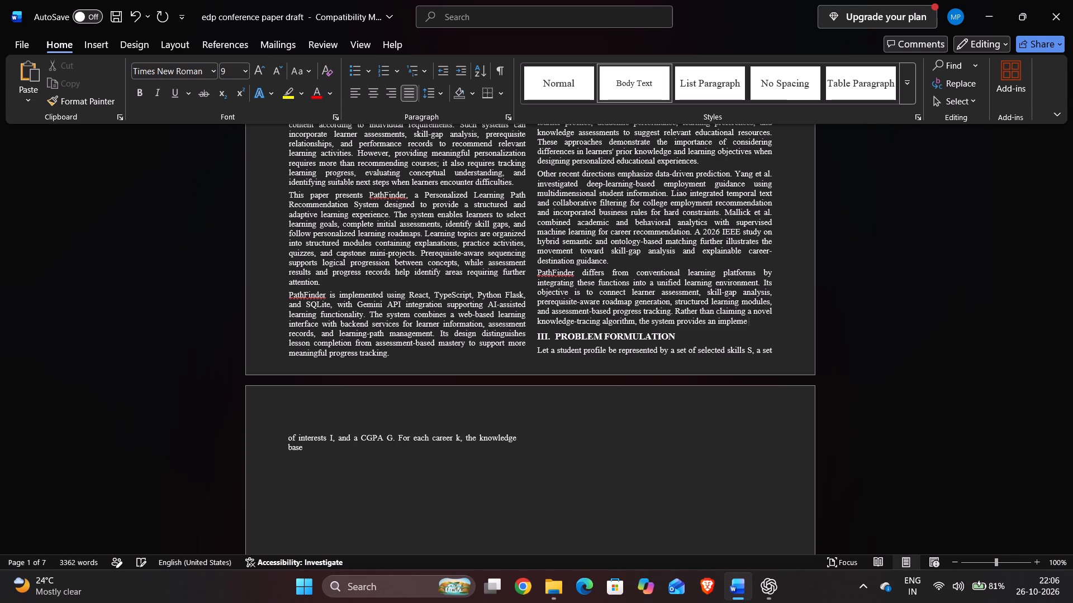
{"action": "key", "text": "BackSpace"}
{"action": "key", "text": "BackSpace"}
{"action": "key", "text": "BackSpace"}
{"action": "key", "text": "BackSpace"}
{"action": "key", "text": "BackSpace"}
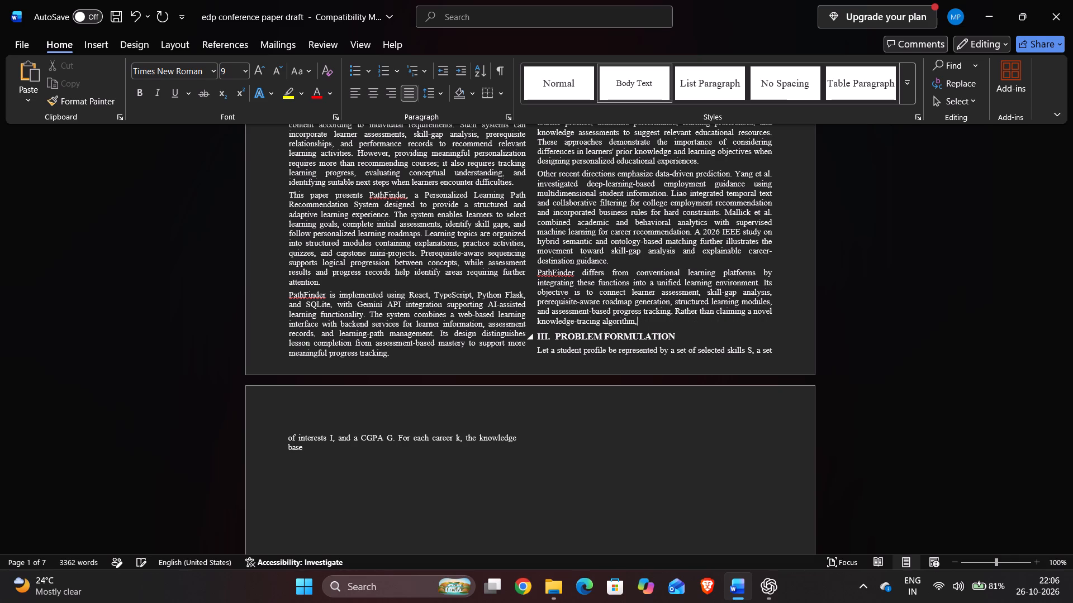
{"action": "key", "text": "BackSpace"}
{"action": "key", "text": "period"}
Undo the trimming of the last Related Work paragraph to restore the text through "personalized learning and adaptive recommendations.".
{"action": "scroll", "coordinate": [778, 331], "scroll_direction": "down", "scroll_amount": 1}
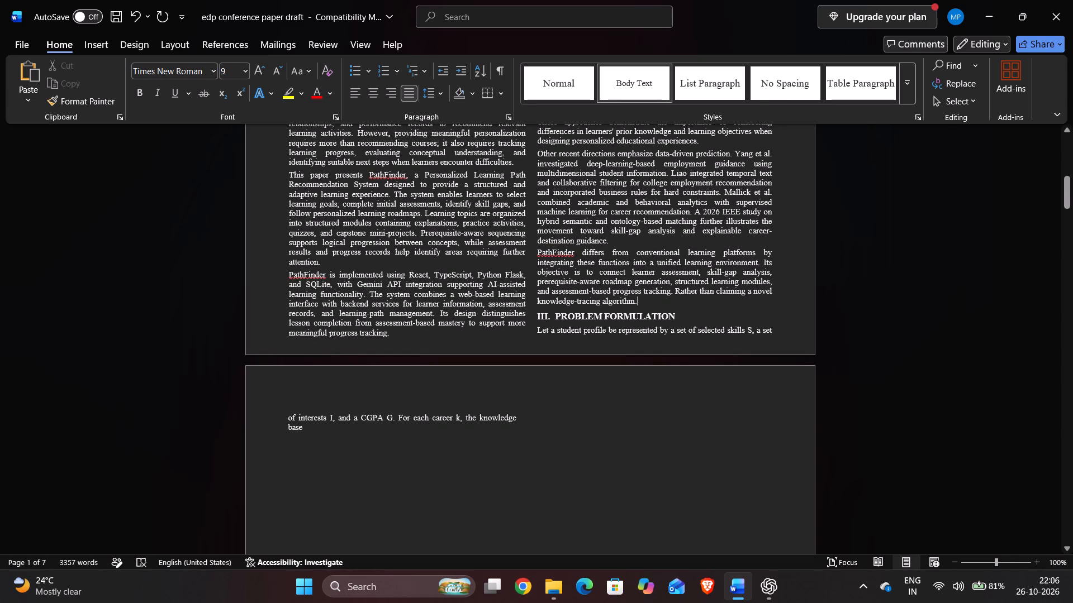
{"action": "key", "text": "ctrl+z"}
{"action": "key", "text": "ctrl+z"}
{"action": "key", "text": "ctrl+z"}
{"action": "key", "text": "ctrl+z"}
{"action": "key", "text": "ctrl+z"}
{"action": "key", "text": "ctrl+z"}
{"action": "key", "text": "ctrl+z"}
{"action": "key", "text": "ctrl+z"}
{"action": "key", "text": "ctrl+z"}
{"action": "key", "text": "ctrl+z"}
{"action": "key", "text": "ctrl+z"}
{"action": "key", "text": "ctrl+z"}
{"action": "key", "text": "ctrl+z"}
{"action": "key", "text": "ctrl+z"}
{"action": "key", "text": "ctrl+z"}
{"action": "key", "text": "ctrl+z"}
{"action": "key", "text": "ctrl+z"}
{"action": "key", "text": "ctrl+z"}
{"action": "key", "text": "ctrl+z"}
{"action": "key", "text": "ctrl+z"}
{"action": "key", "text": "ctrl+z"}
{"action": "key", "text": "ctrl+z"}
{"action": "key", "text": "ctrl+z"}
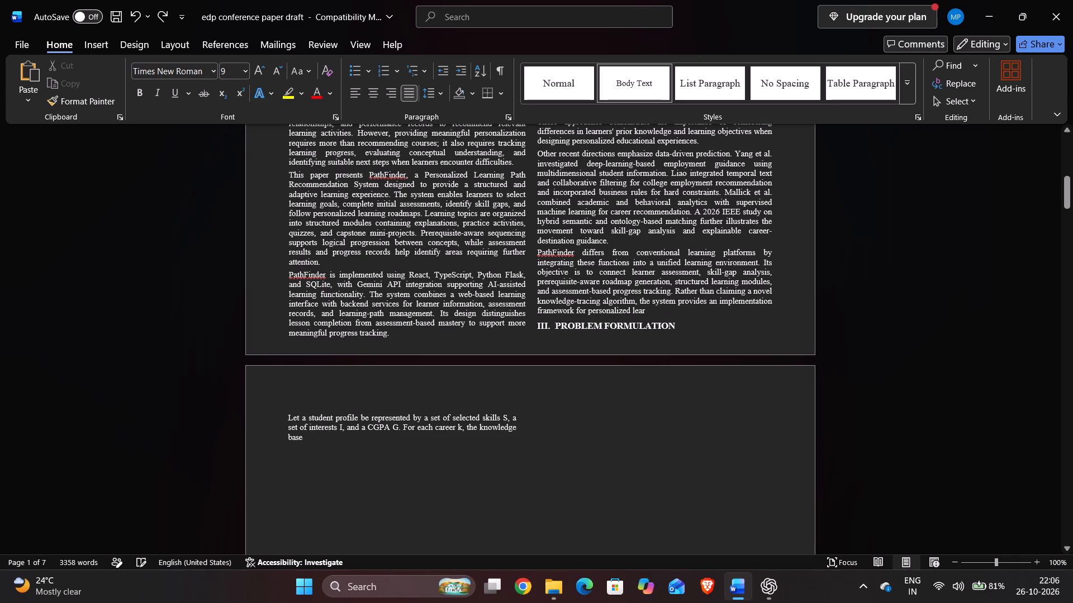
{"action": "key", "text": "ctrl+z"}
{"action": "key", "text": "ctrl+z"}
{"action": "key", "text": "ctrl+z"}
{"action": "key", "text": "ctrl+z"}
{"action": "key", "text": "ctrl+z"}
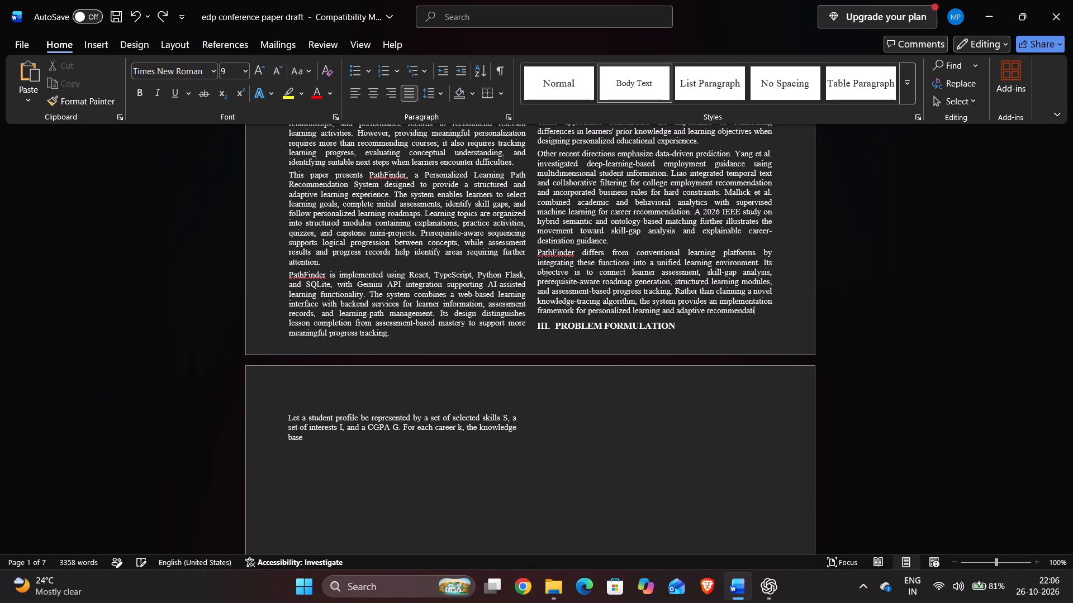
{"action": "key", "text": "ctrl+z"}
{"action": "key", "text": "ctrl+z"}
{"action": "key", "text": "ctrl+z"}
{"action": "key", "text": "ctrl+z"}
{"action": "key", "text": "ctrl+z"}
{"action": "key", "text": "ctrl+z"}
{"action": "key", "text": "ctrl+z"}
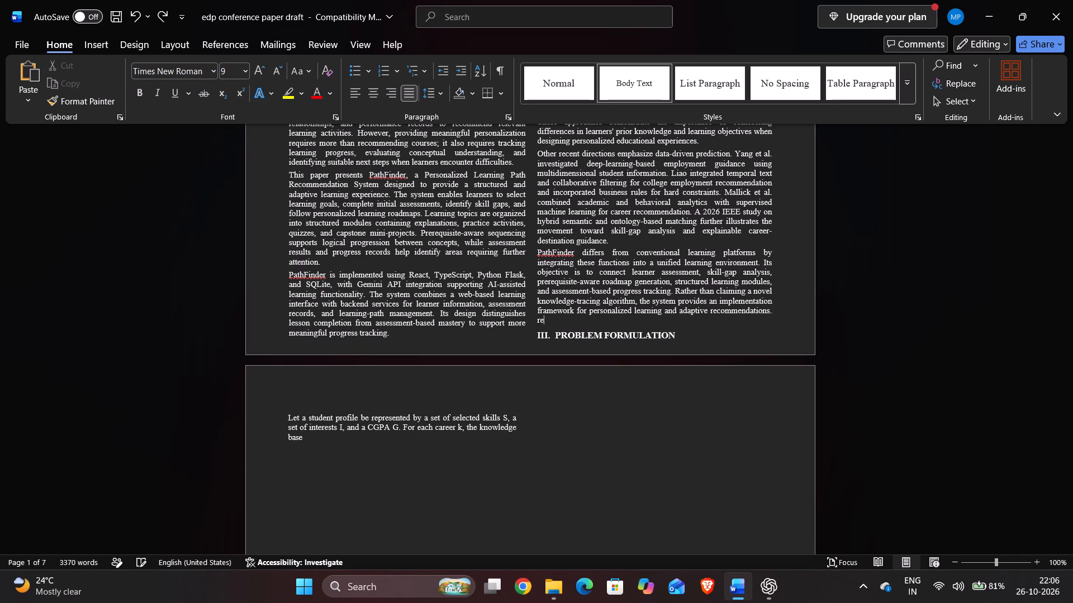
Undo the recent Related Work edits, back past the last paragraph's PathFinder rewrite and the deletion of leftover characters before "Personalized" in the first paragraph.
{"action": "key", "text": "ctrl+z"}
{"action": "key", "text": "ctrl+z"}
{"action": "key", "text": "ctrl+z"}
{"action": "key", "text": "ctrl+z"}
{"action": "key", "text": "ctrl+z"}
{"action": "key", "text": "ctrl+z"}
{"action": "key", "text": "ctrl+z"}
{"action": "key", "text": "ctrl+z"}
{"action": "key", "text": "ctrl+z"}
{"action": "key", "text": "ctrl+z"}
{"action": "key", "text": "ctrl+z"}
{"action": "key", "text": "ctrl+z"}
{"action": "key", "text": "ctrl+z"}
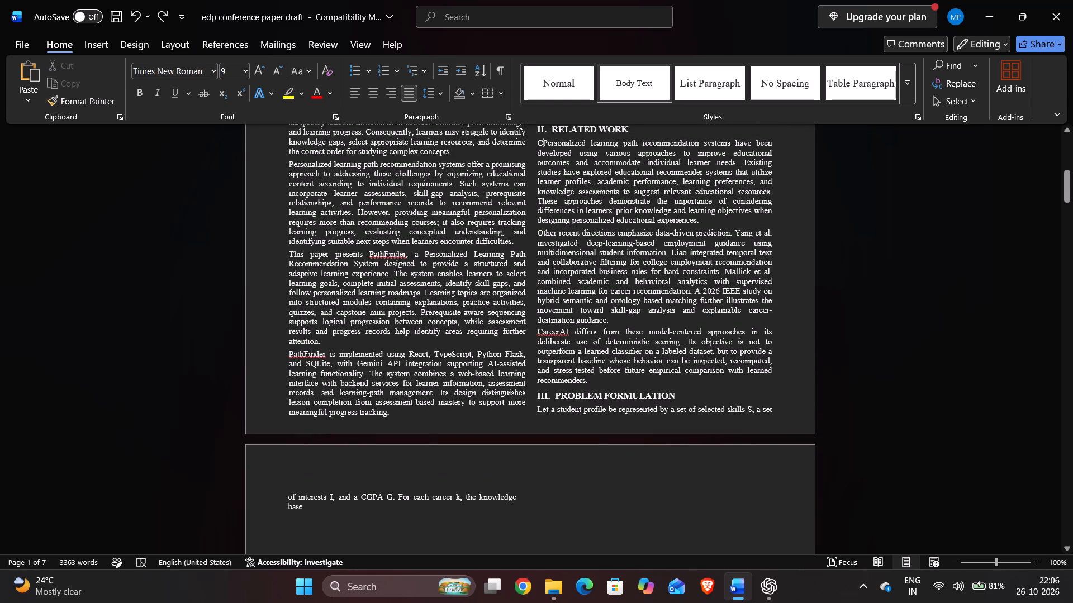
{"action": "key", "text": "ctrl+z"}
{"action": "key", "text": "ctrl+z"}
{"action": "key", "text": "ctrl+z"}
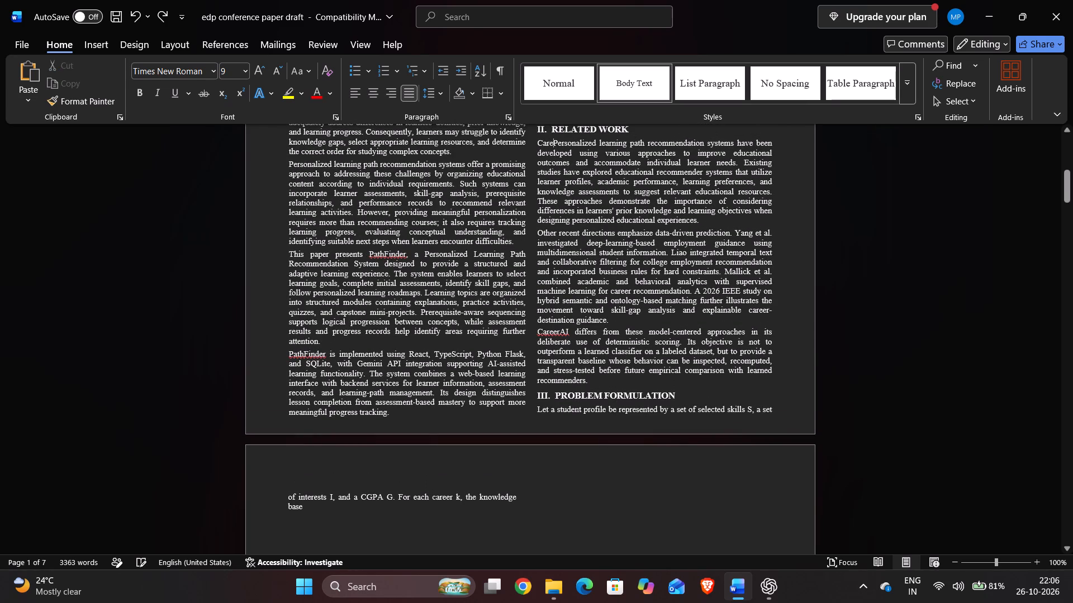
{"action": "key", "text": "ctrl+z"}
{"action": "key", "text": "ctrl+z"}
{"action": "key", "text": "ctrl+z"}
Copy the full two-line paper title, from "PathFinder: A Personalized Learning Path" to "Prerequisite-Aware Adaptive Learning".
{"action": "scroll", "coordinate": [559, 296], "scroll_direction": "down", "scroll_amount": 2}
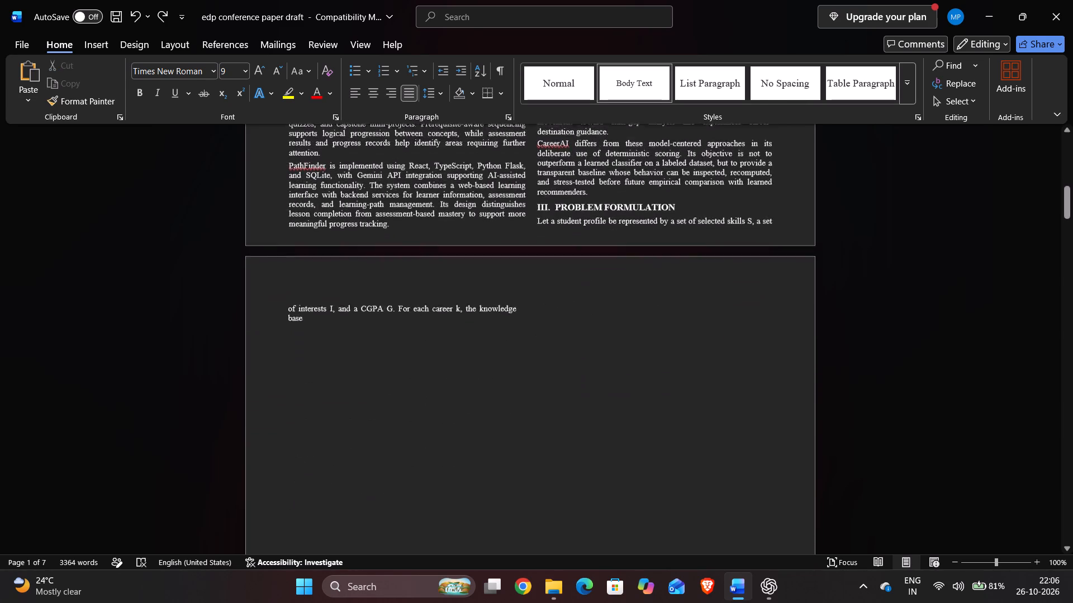
{"action": "scroll", "coordinate": [559, 296], "scroll_direction": "down", "scroll_amount": 3}
{"action": "scroll", "coordinate": [559, 296], "scroll_direction": "up", "scroll_amount": 3}
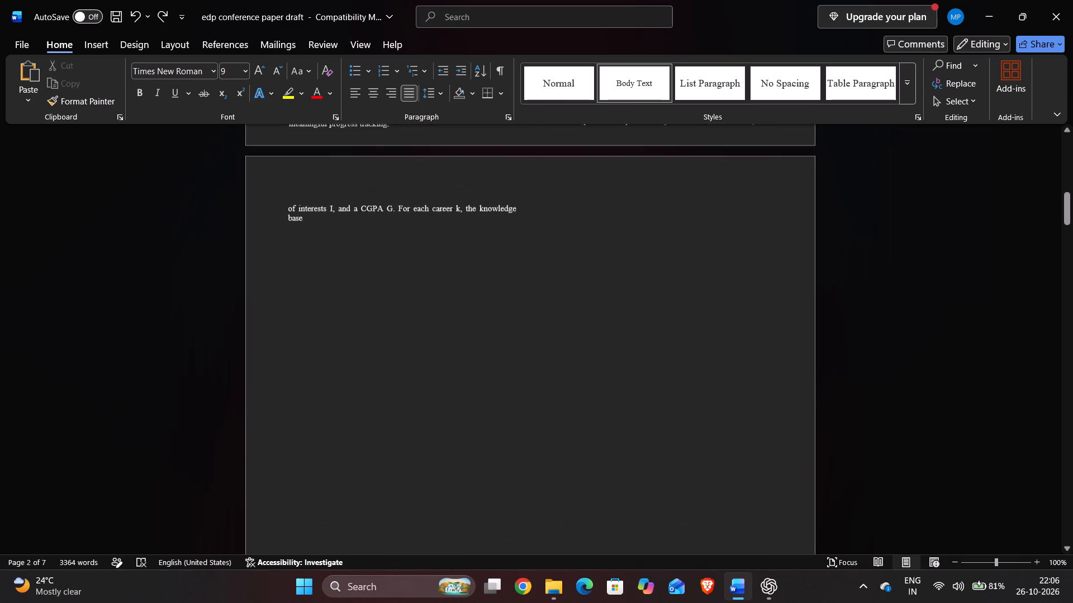
{"action": "scroll", "coordinate": [559, 296], "scroll_direction": "up", "scroll_amount": 2}
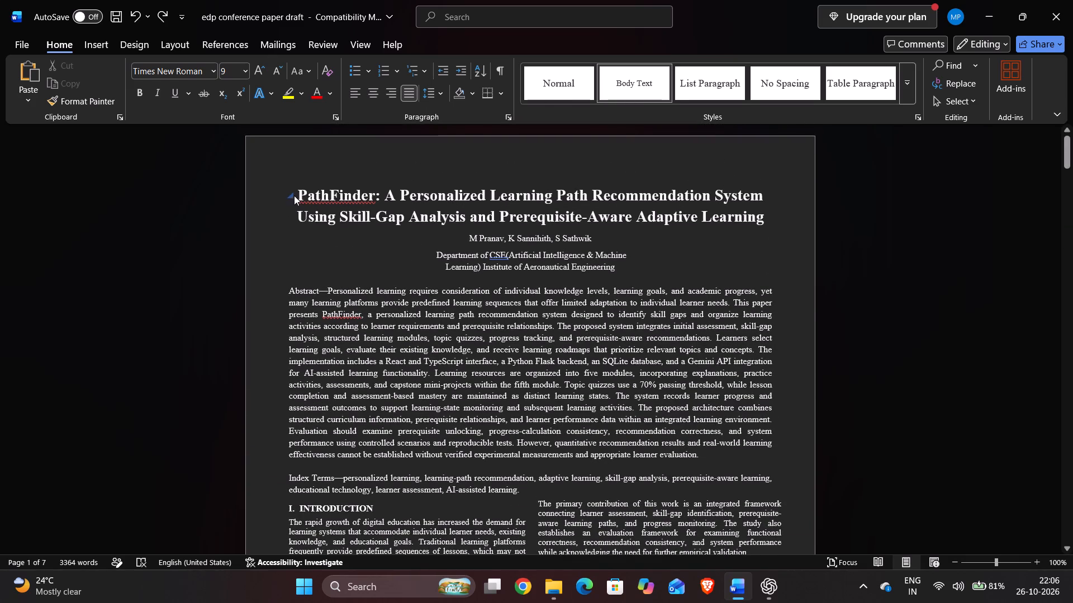
{"action": "left_click_drag", "start_coordinate": [300, 194], "coordinate": [676, 213]}
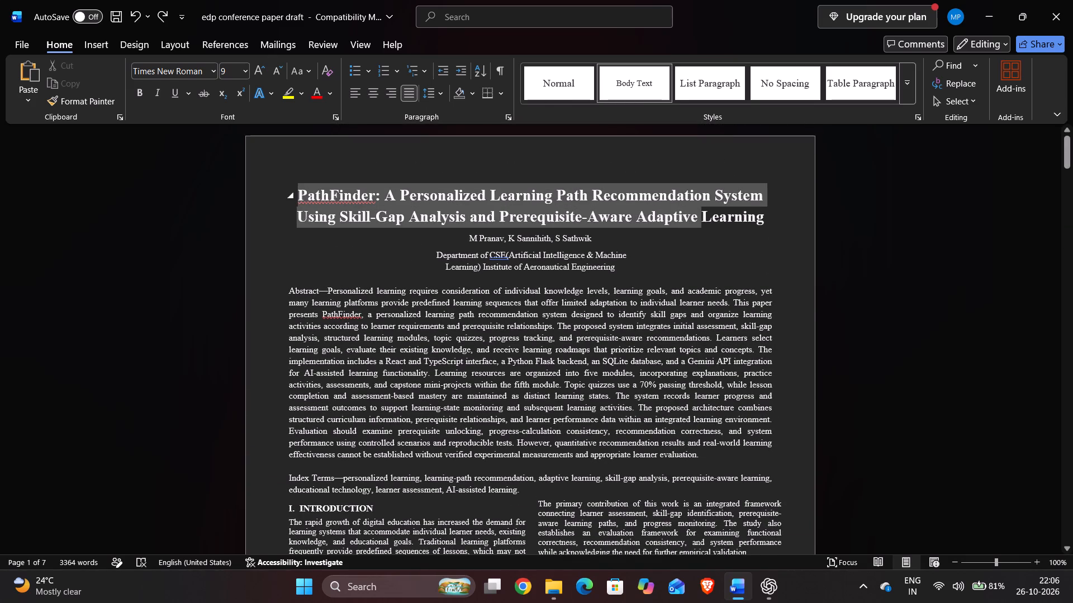
{"action": "left_click_drag", "start_coordinate": [676, 213], "coordinate": [785, 214]}
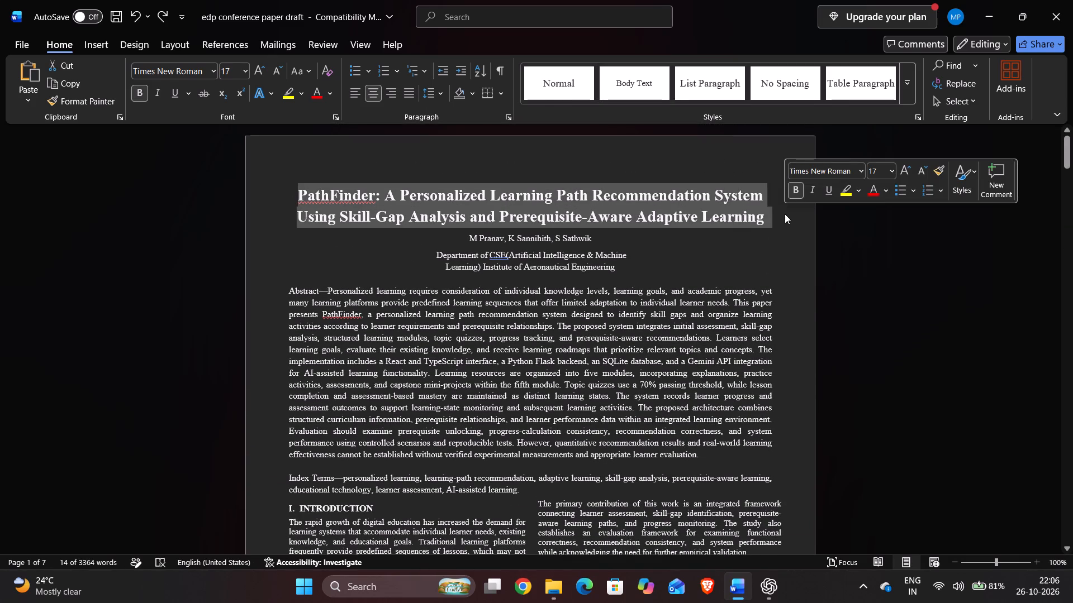
{"action": "key", "text": "ctrl+c"}
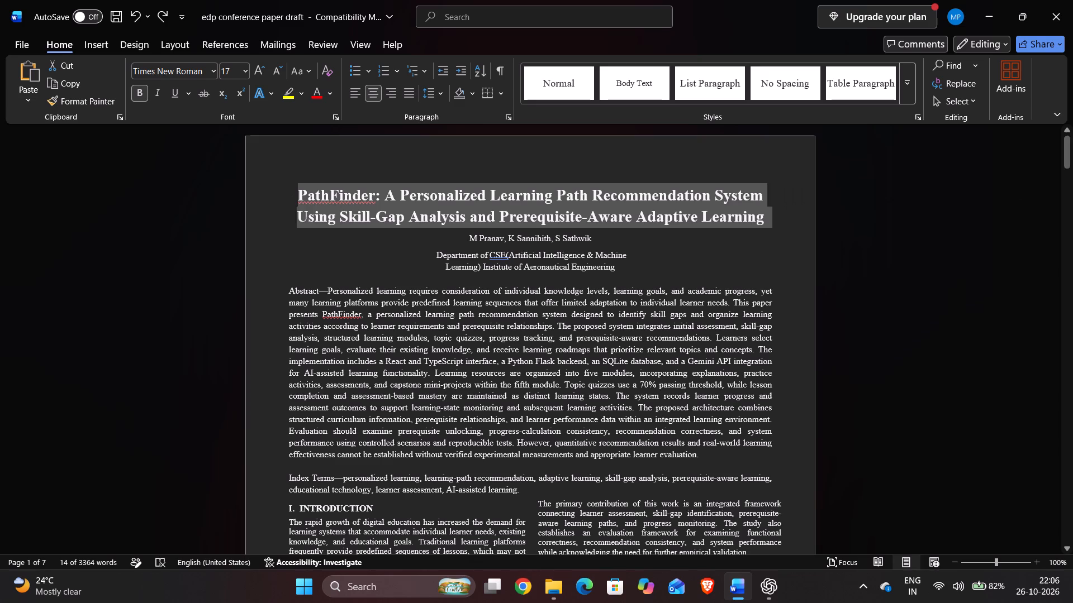
Search the computer for WhatsApp and open the app.
{"action": "left_click", "coordinate": [386, 586]}
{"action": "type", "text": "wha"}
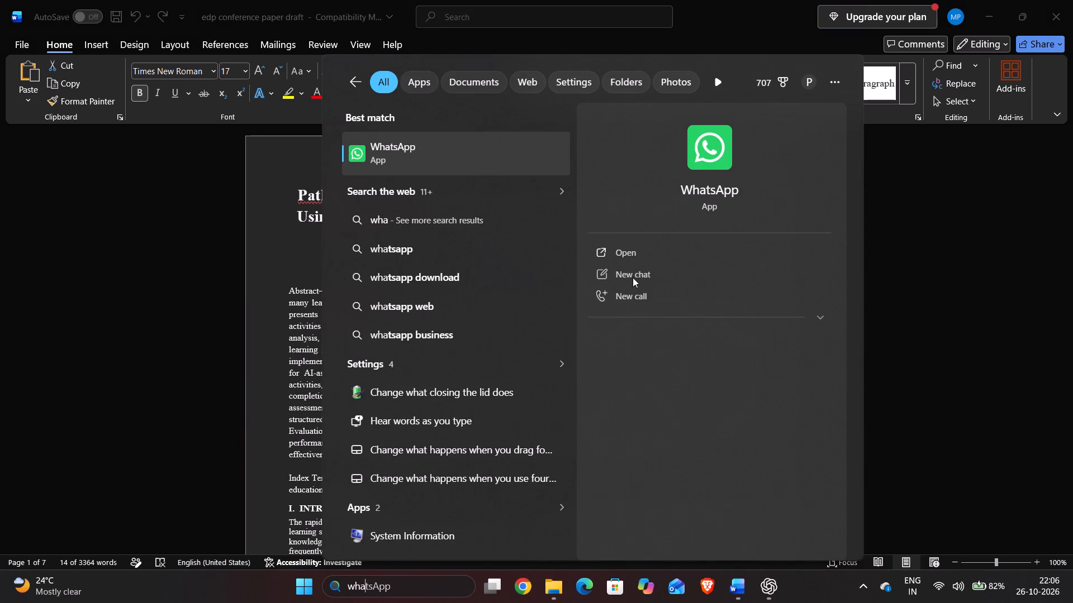
{"action": "left_click", "coordinate": [641, 253]}
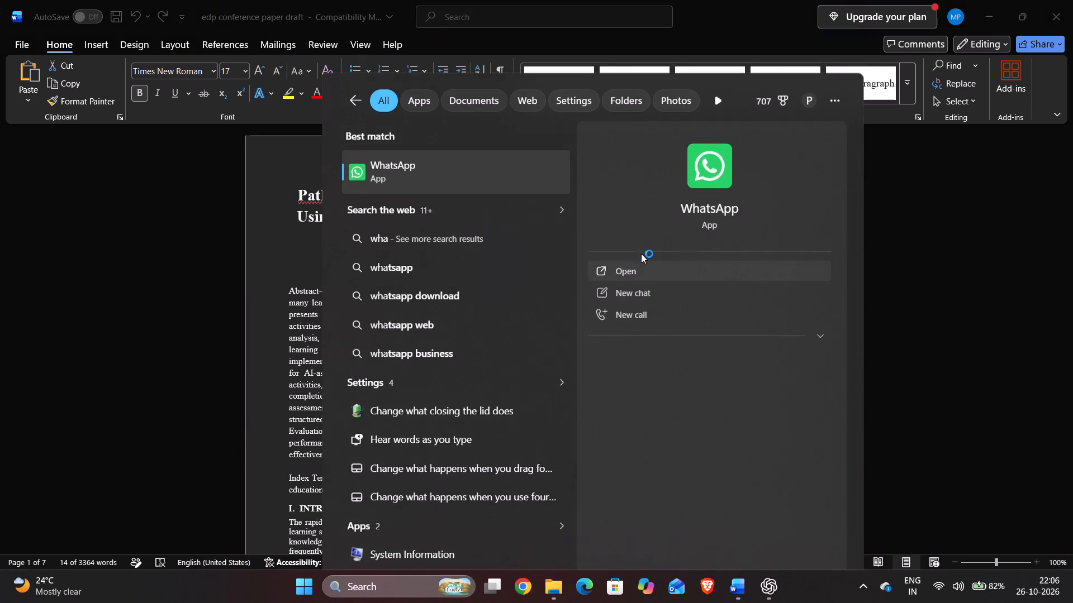
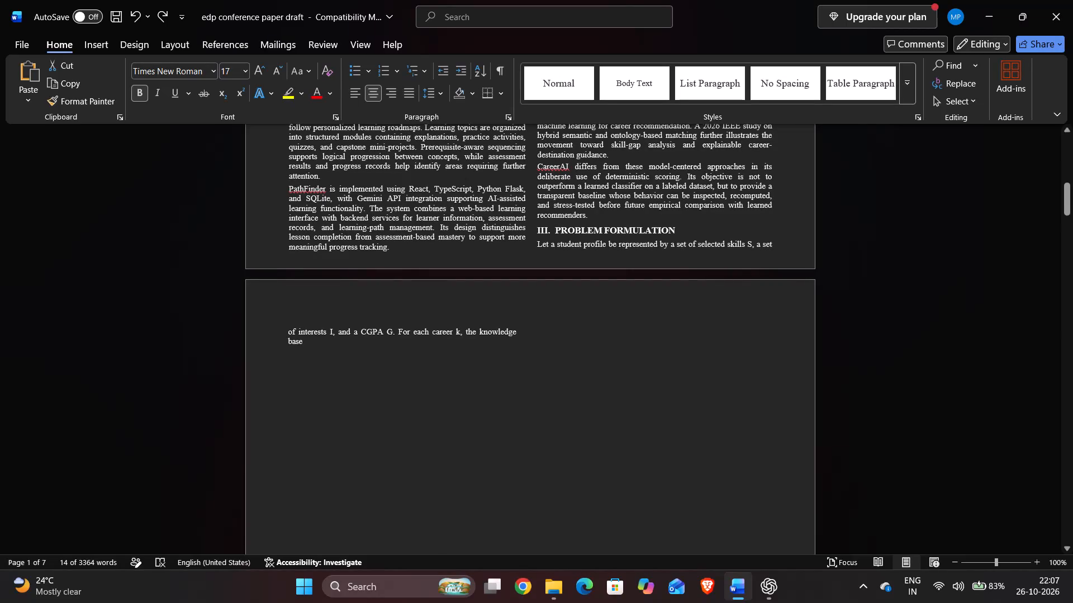
Undo the recent edits back through the deletion of the leftover letters before "The rapid growth of digital education" in the Introduction.
{"action": "key", "text": "ctrl+z"}
{"action": "key", "text": "ctrl+z"}
{"action": "key", "text": "ctrl+z"}
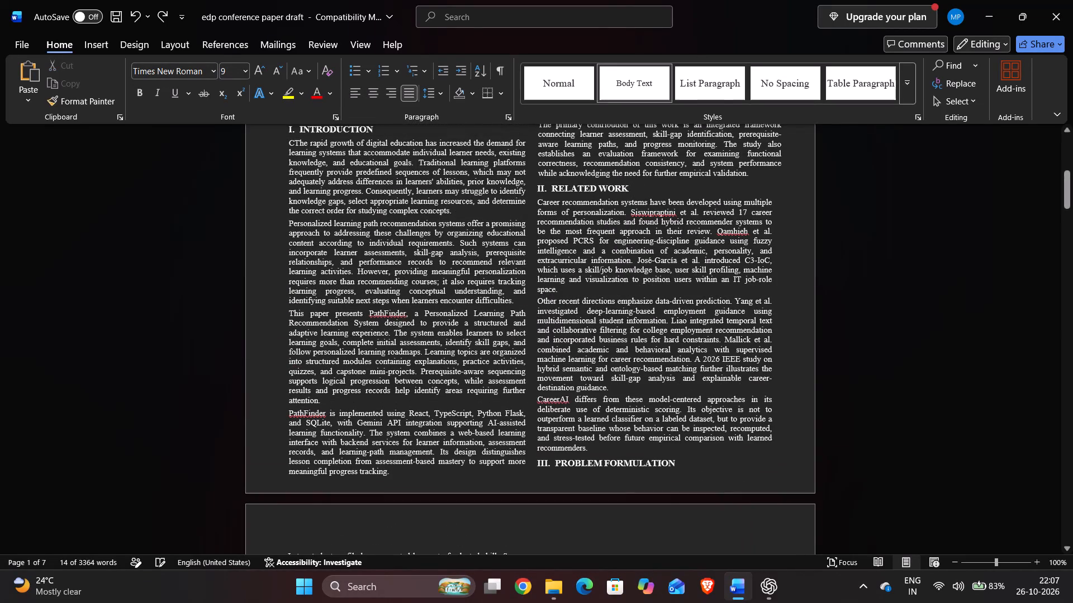
{"action": "scroll", "coordinate": [696, 264], "scroll_direction": "down", "scroll_amount": 1}
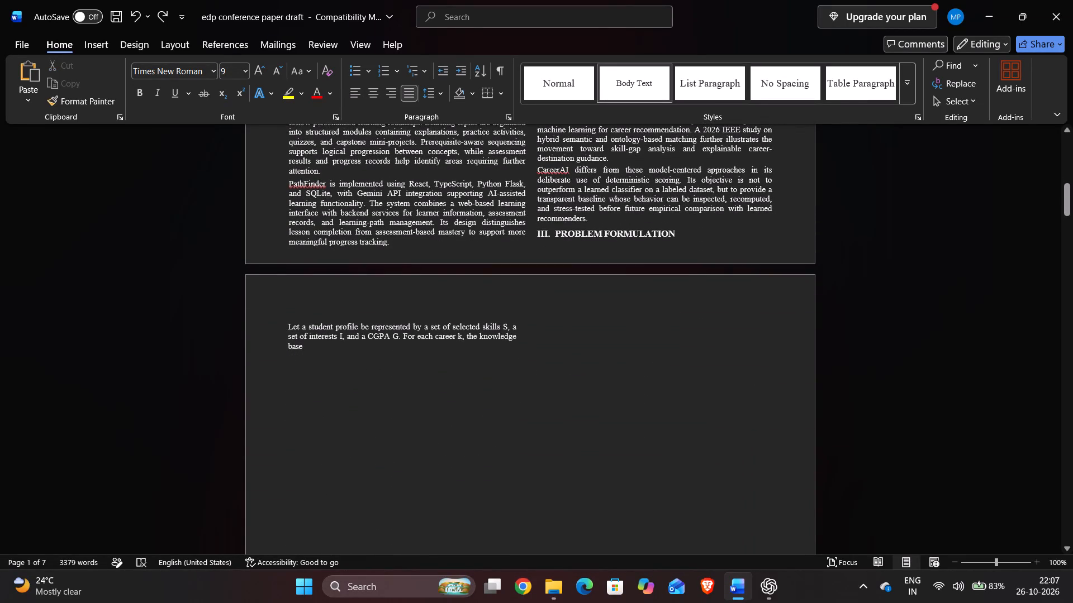
{"action": "key", "text": "ctrl+z"}
{"action": "key", "text": "ctrl+z"}
{"action": "key", "text": "ctrl+z"}
{"action": "key", "text": "ctrl+z"}
{"action": "key", "text": "ctrl+z"}
{"action": "key", "text": "ctrl+z"}
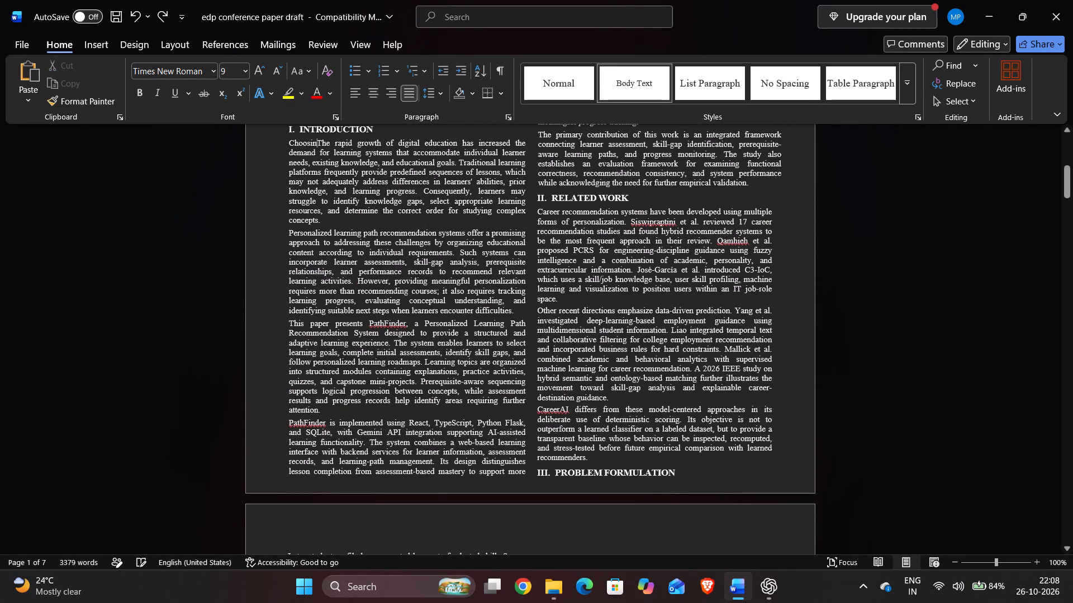
{"action": "key", "text": "ctrl+z"}
{"action": "key", "text": "ctrl+z"}
{"action": "scroll", "coordinate": [696, 264], "scroll_direction": "down", "scroll_amount": 7}
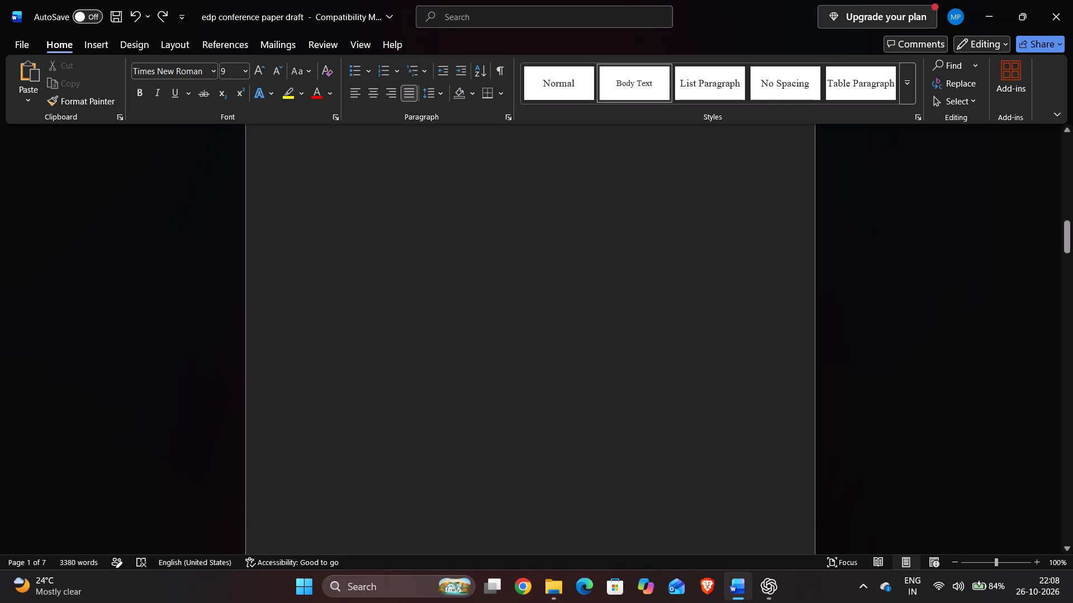
Undo the recent edits back to the original Introduction and the abstract's closing sentence beginning "The study therefore focuses on the system design.".
{"action": "scroll", "coordinate": [696, 264], "scroll_direction": "up", "scroll_amount": 2}
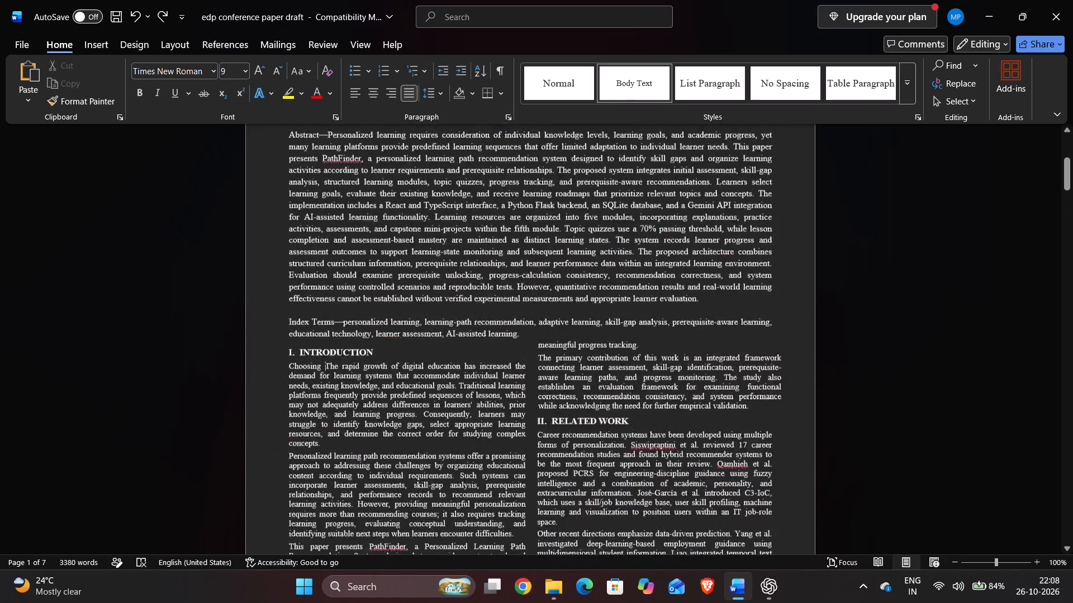
{"action": "scroll", "coordinate": [696, 264], "scroll_direction": "down", "scroll_amount": 1}
{"action": "scroll", "coordinate": [696, 264], "scroll_direction": "up", "scroll_amount": 2}
{"action": "scroll", "coordinate": [696, 264], "scroll_direction": "down", "scroll_amount": 4}
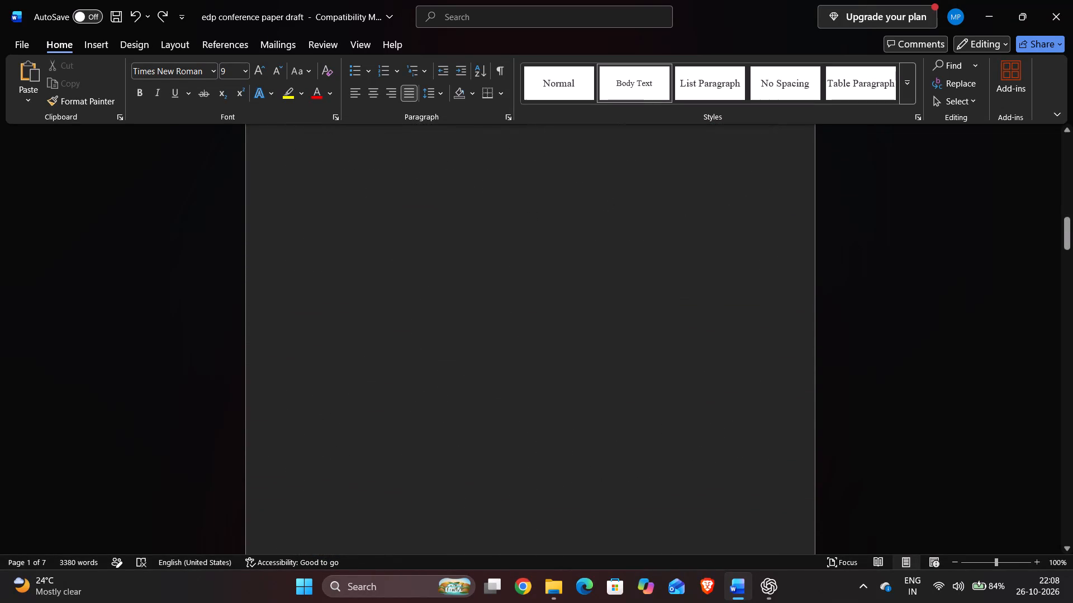
{"action": "scroll", "coordinate": [696, 264], "scroll_direction": "down", "scroll_amount": 1}
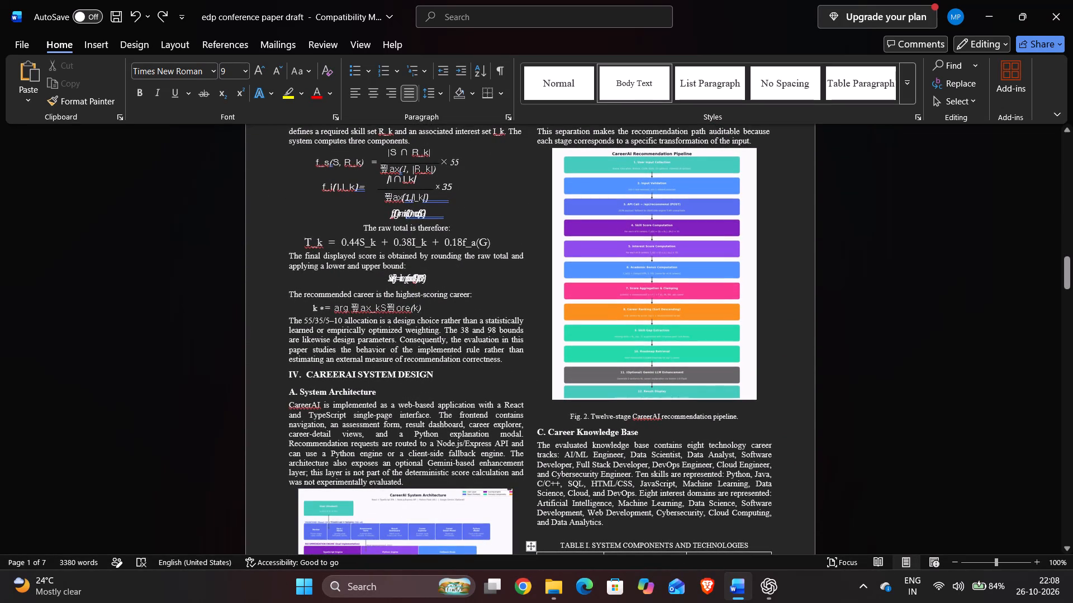
{"action": "key", "text": "ctrl+z"}
{"action": "key", "text": "ctrl+z"}
{"action": "key", "text": "ctrl+z"}
{"action": "key", "text": "ctrl+z"}
{"action": "key", "text": "ctrl+z"}
{"action": "key", "text": "ctrl+z"}
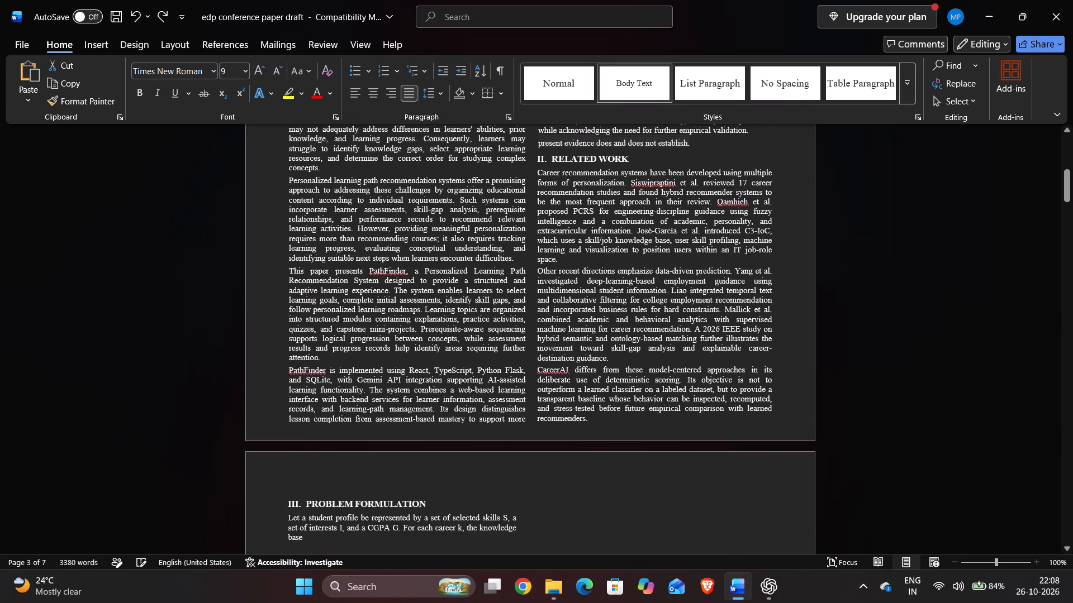
{"action": "scroll", "coordinate": [696, 264], "scroll_direction": "up", "scroll_amount": 1}
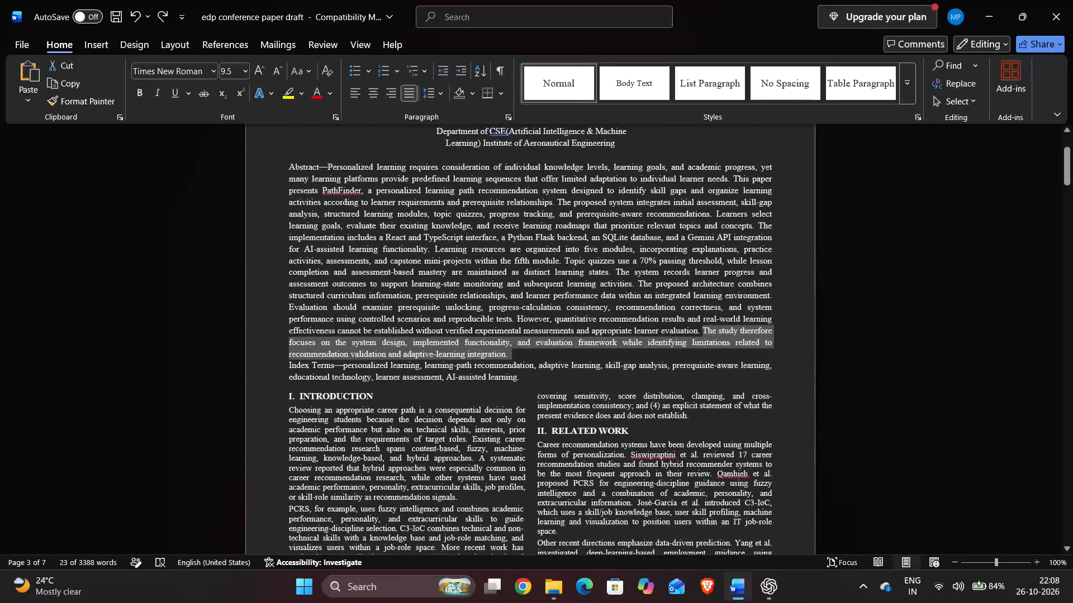
{"action": "scroll", "coordinate": [696, 264], "scroll_direction": "up", "scroll_amount": 1}
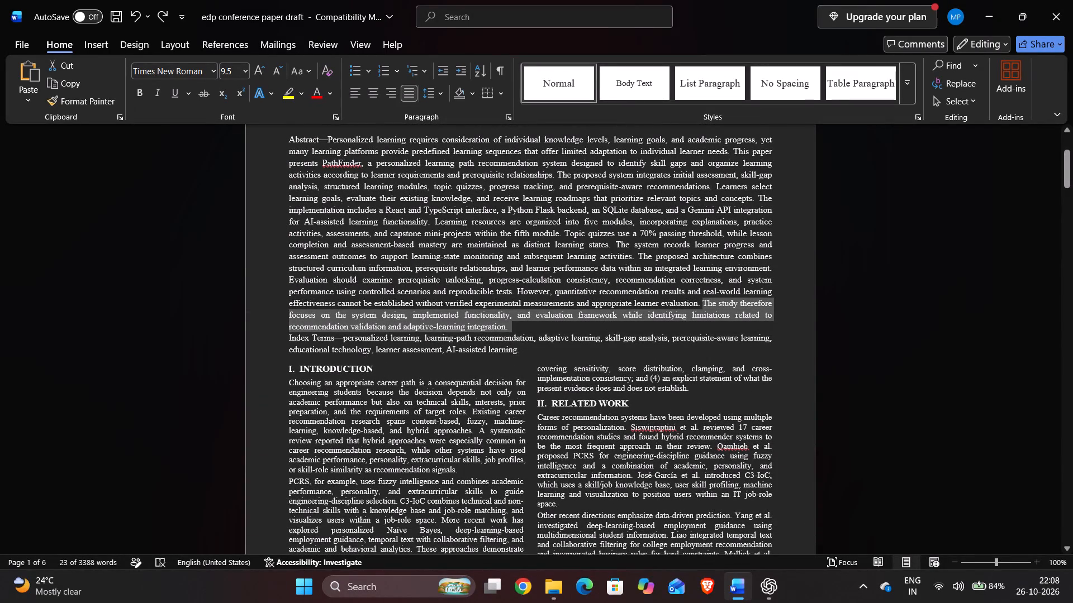
{"action": "left_click", "coordinate": [599, 354]}
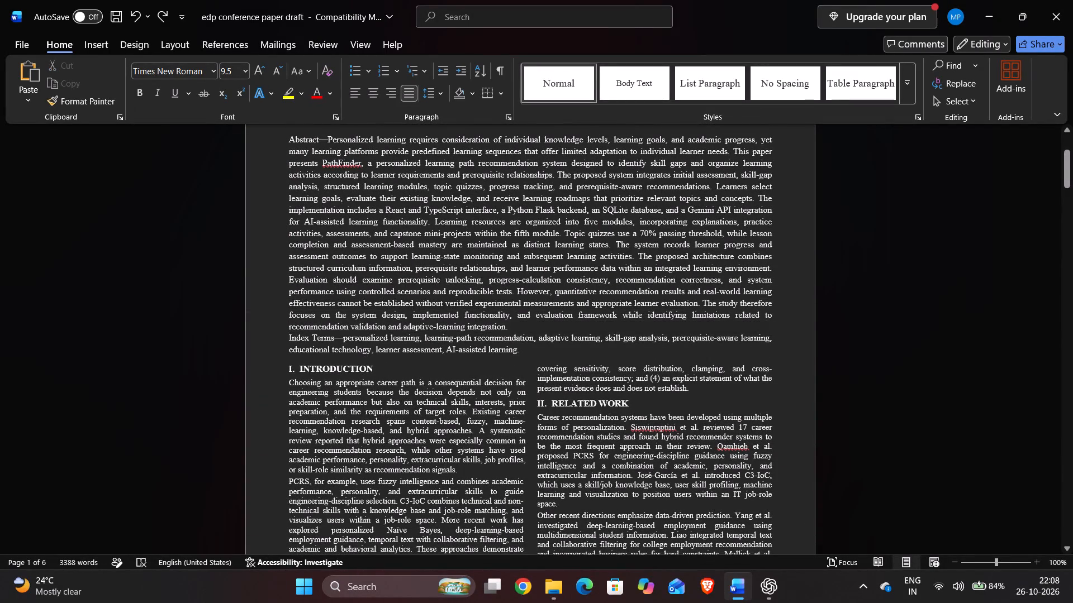
Look through the whole paper, from the abstract and Introduction to the references, to check which content the draft holds.
{"action": "scroll", "coordinate": [599, 354], "scroll_direction": "down", "scroll_amount": 4}
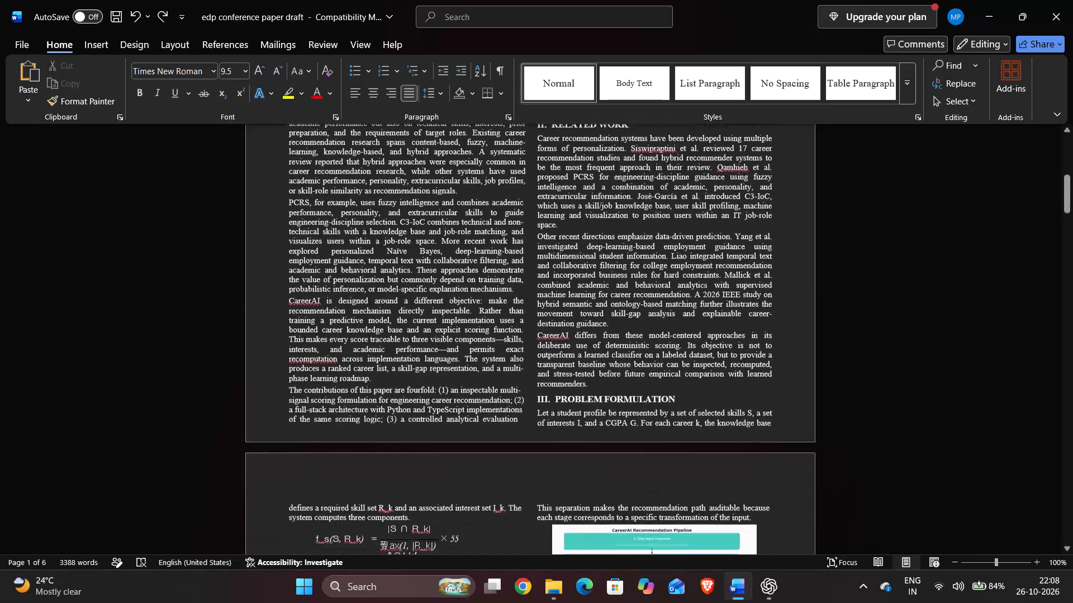
{"action": "scroll", "coordinate": [599, 354], "scroll_direction": "down", "scroll_amount": 1}
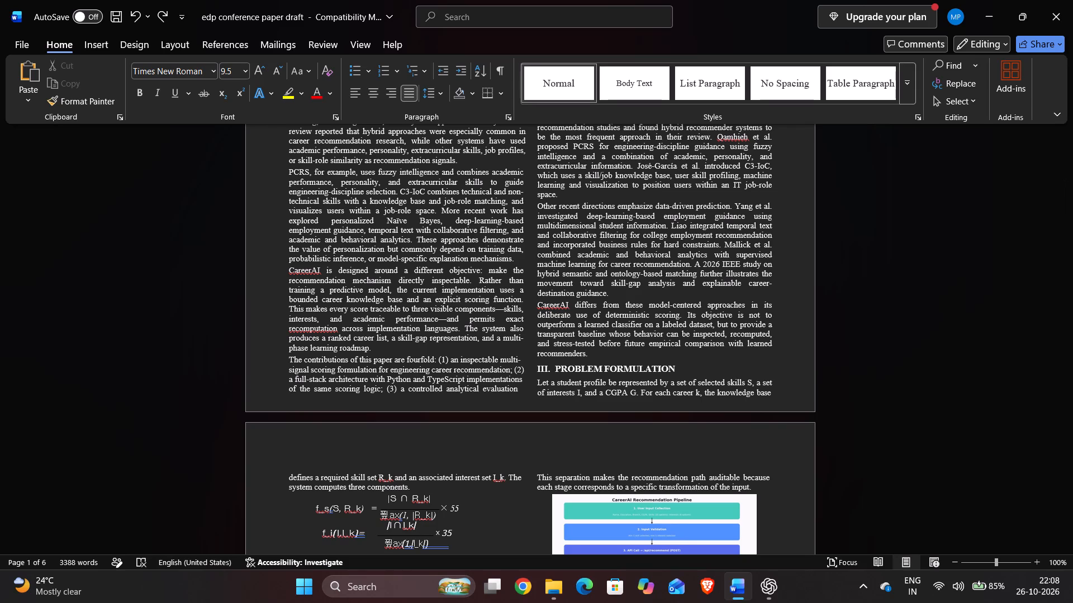
{"action": "scroll", "coordinate": [668, 430], "scroll_direction": "up", "scroll_amount": 2}
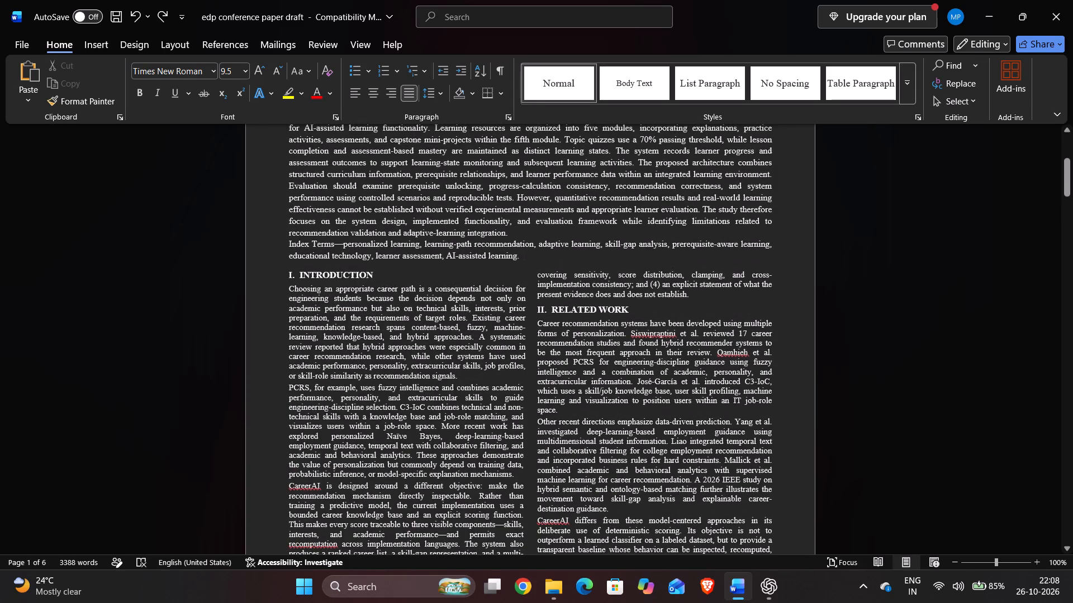
{"action": "scroll", "coordinate": [668, 430], "scroll_direction": "down", "scroll_amount": 6}
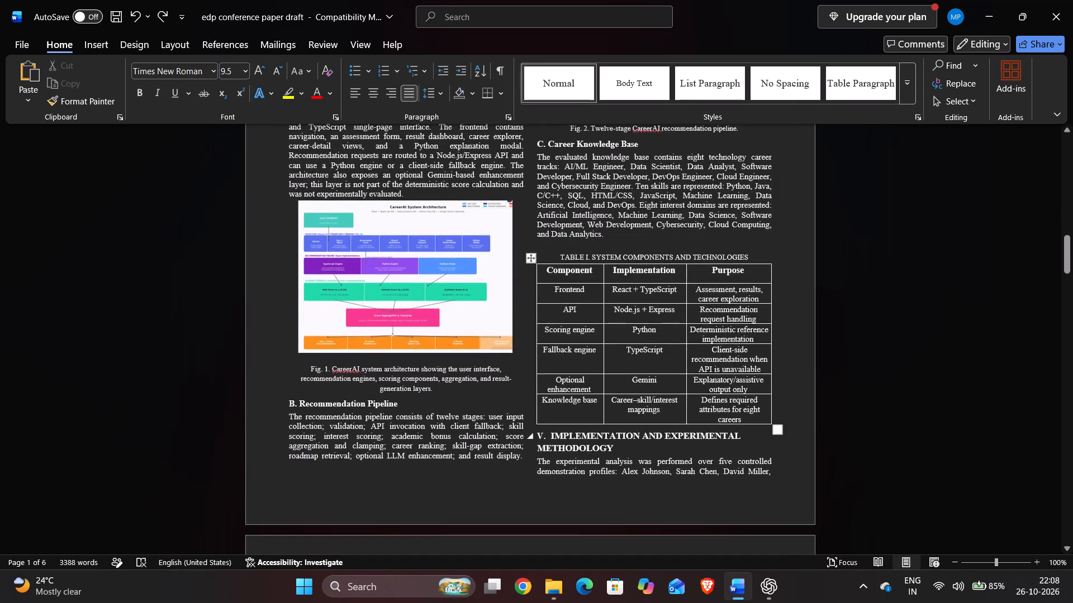
{"action": "scroll", "coordinate": [668, 430], "scroll_direction": "down", "scroll_amount": 5}
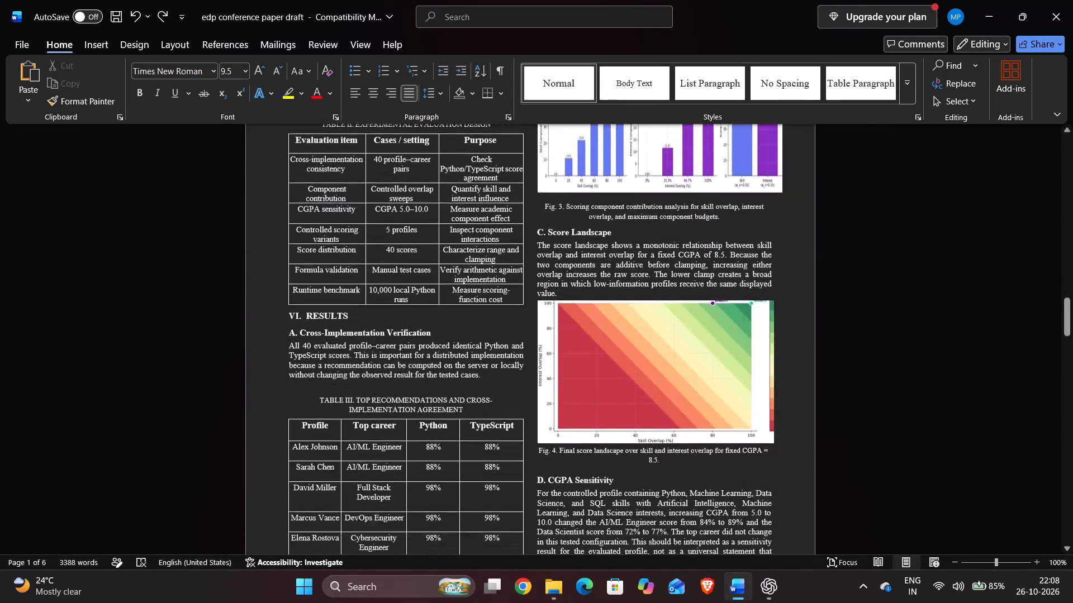
{"action": "scroll", "coordinate": [668, 430], "scroll_direction": "down", "scroll_amount": 8}
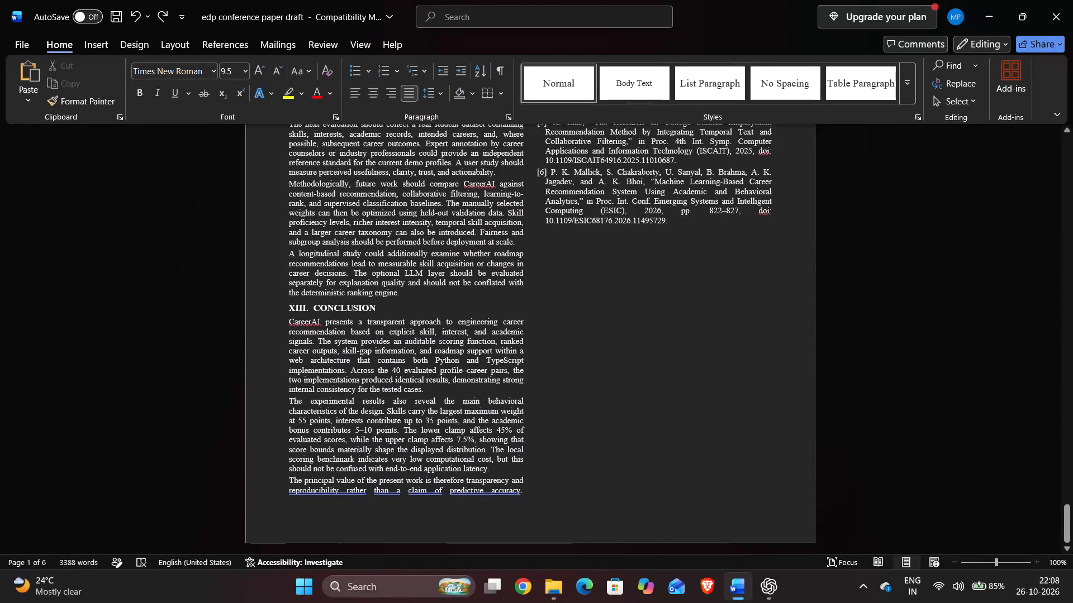
{"action": "scroll", "coordinate": [668, 430], "scroll_direction": "down", "scroll_amount": 6}
{"action": "scroll", "coordinate": [668, 430], "scroll_direction": "up", "scroll_amount": 4}
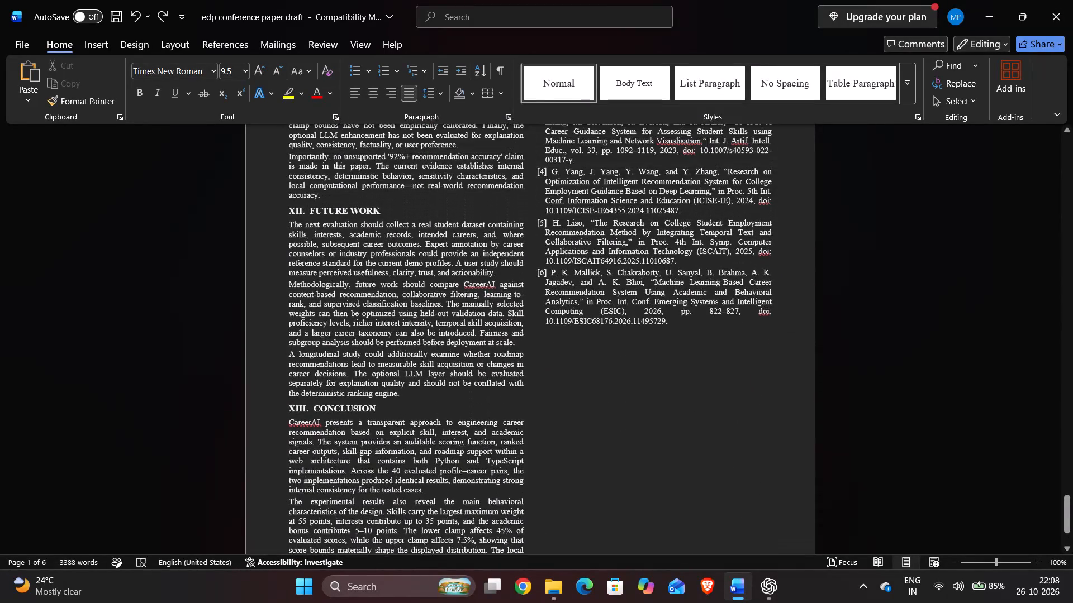
{"action": "scroll", "coordinate": [668, 430], "scroll_direction": "up", "scroll_amount": 13}
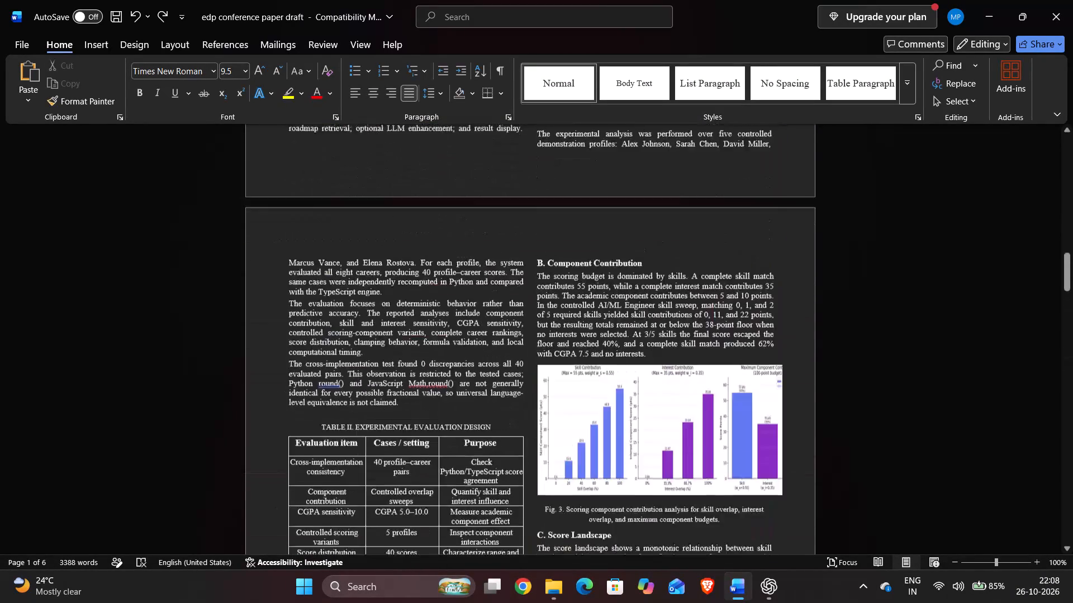
{"action": "scroll", "coordinate": [668, 430], "scroll_direction": "up", "scroll_amount": 4}
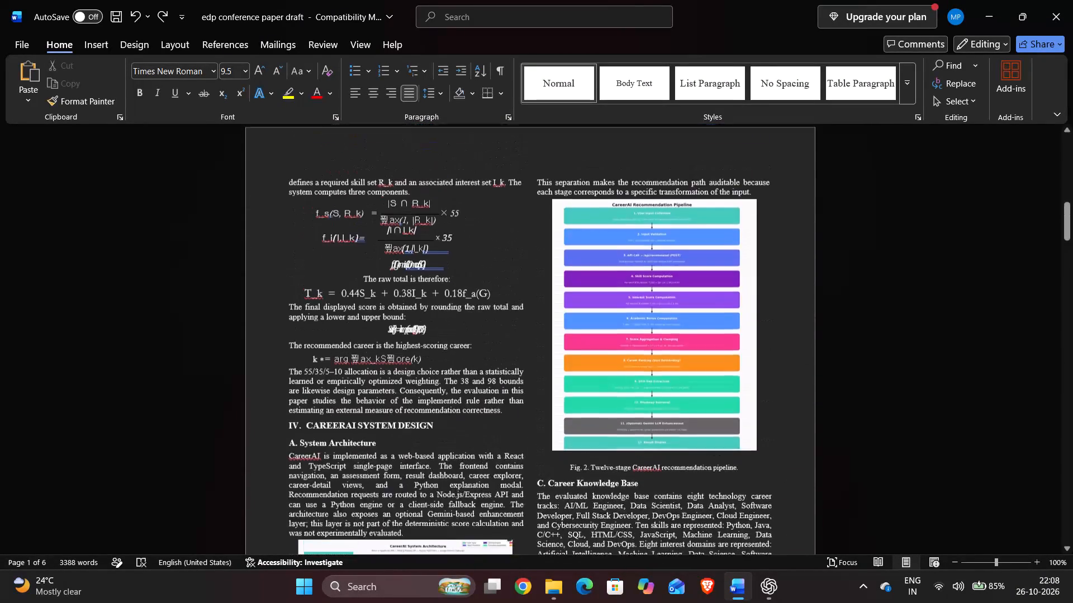
{"action": "scroll", "coordinate": [668, 430], "scroll_direction": "up", "scroll_amount": 5}
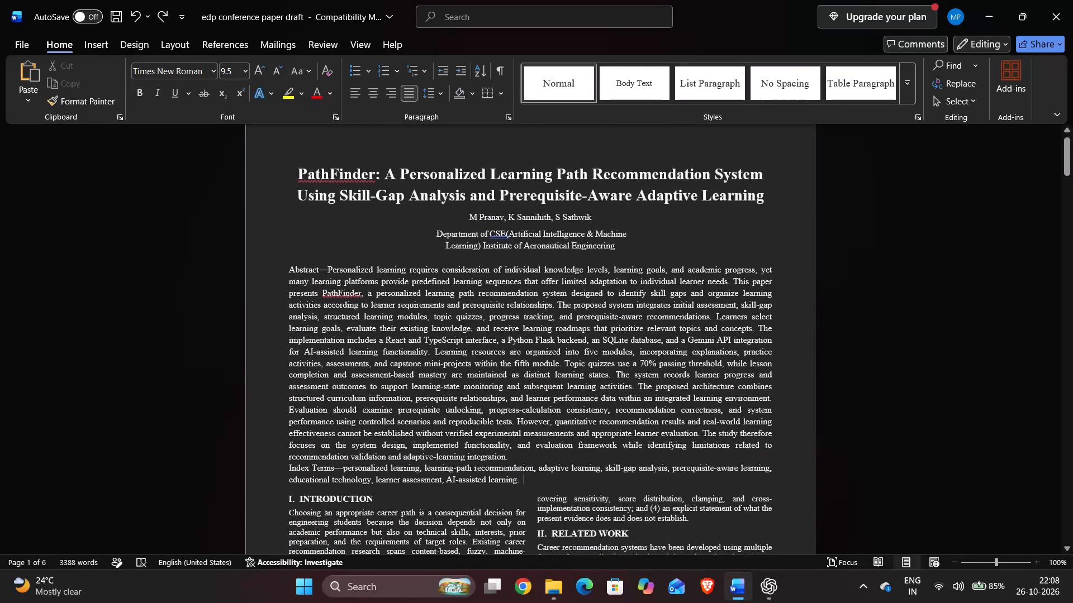
{"action": "scroll", "coordinate": [668, 430], "scroll_direction": "down", "scroll_amount": 5}
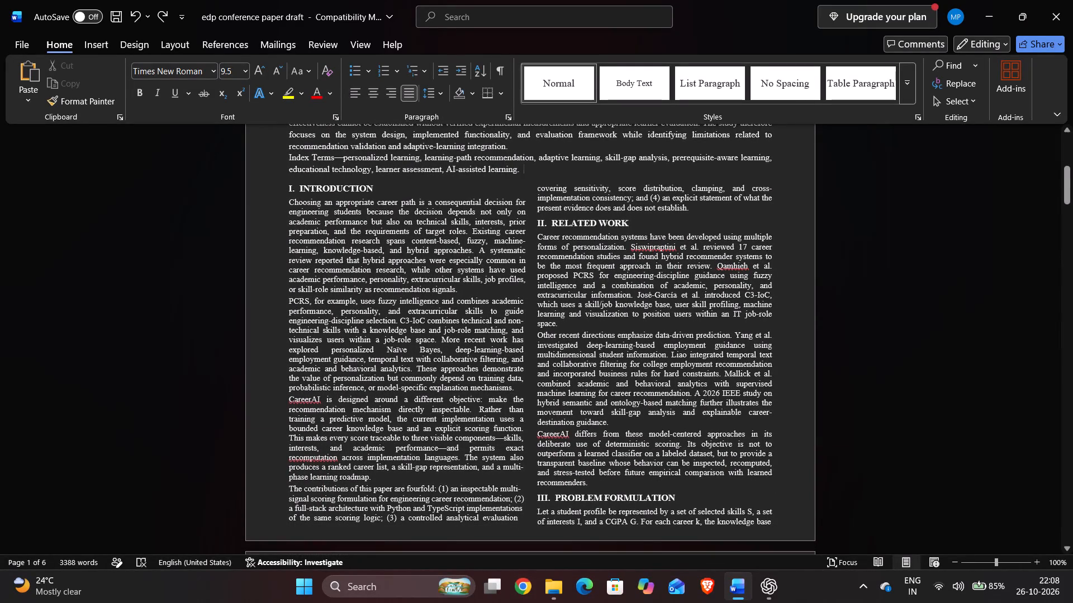
{"action": "scroll", "coordinate": [668, 430], "scroll_direction": "down", "scroll_amount": 1}
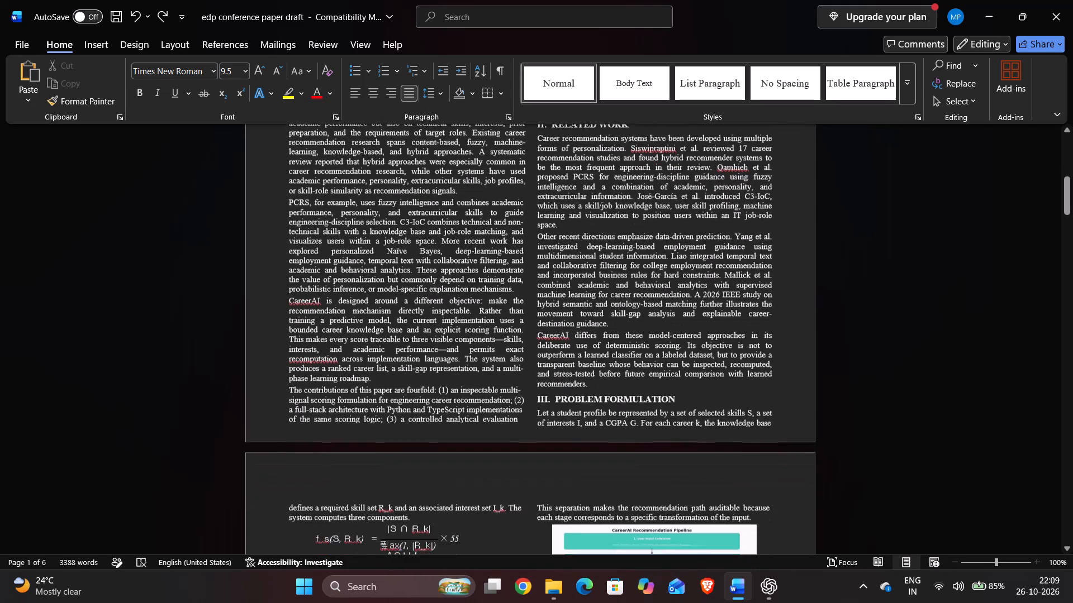
{"action": "scroll", "coordinate": [668, 430], "scroll_direction": "down", "scroll_amount": 1}
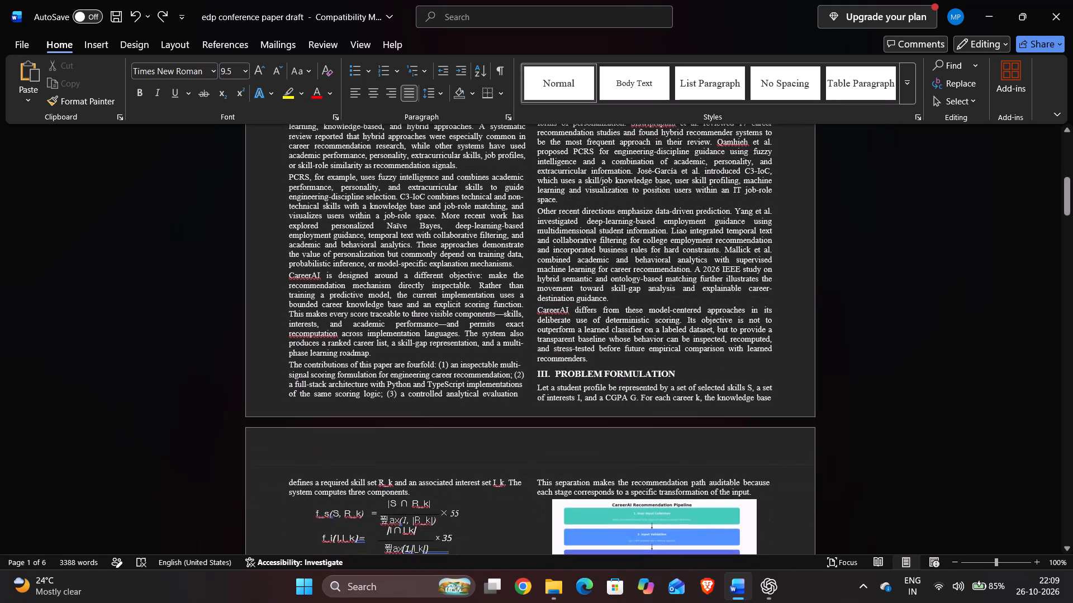
{"action": "scroll", "coordinate": [668, 430], "scroll_direction": "up", "scroll_amount": 1}
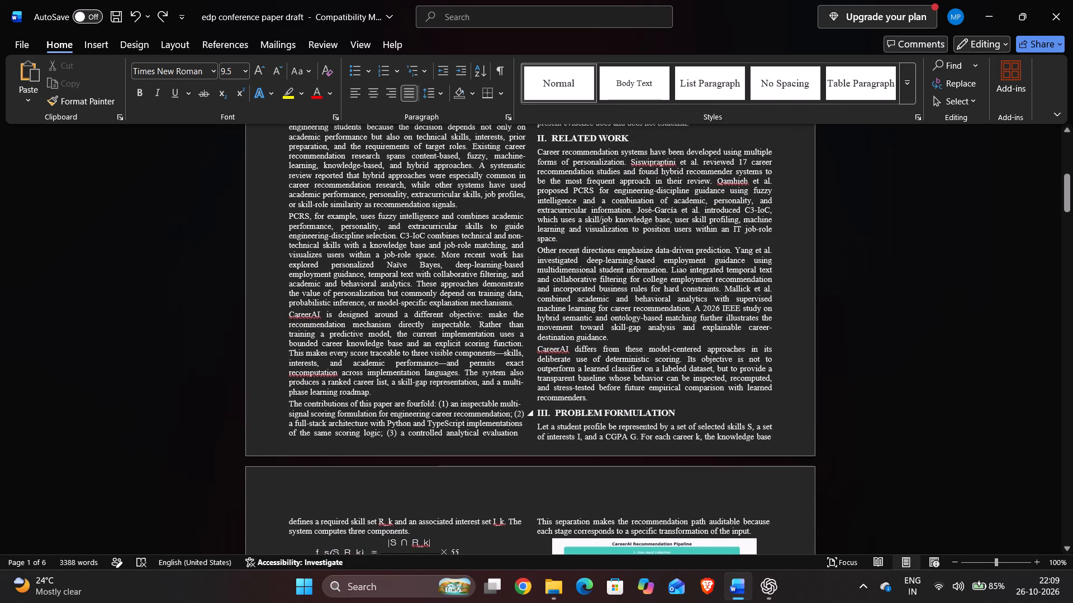
Redo the removal of the abstract's closing sentence and the blank line before the Index Terms.
{"action": "left_click", "coordinate": [161, 10]}
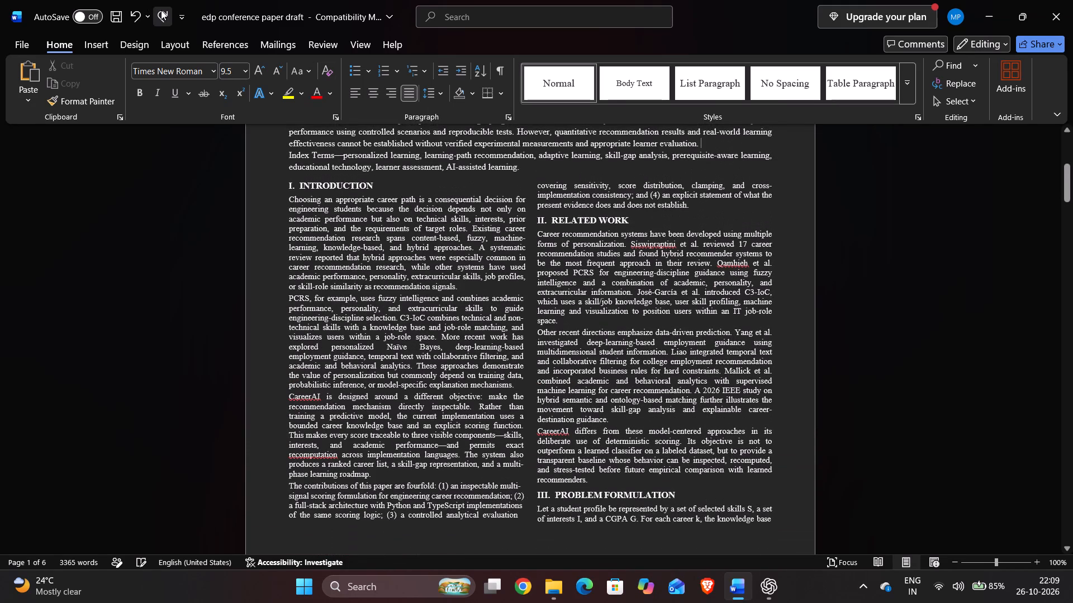
{"action": "scroll", "coordinate": [161, 10], "scroll_direction": "down", "scroll_amount": 1}
{"action": "scroll", "coordinate": [345, 322], "scroll_direction": "down", "scroll_amount": 6}
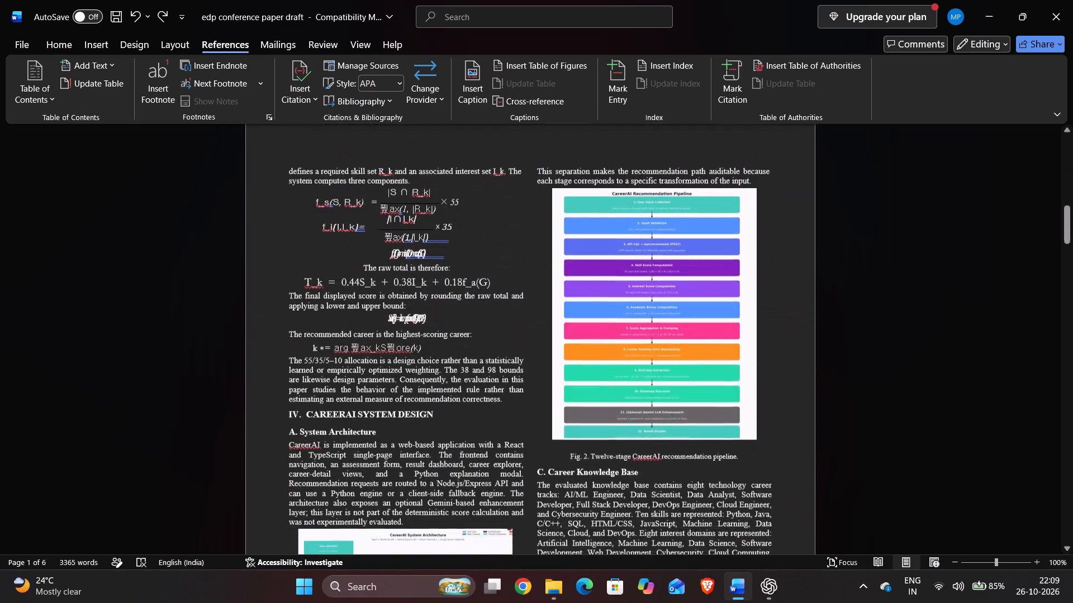
{"action": "scroll", "coordinate": [345, 322], "scroll_direction": "down", "scroll_amount": 1}
{"action": "scroll", "coordinate": [345, 322], "scroll_direction": "up", "scroll_amount": 2}
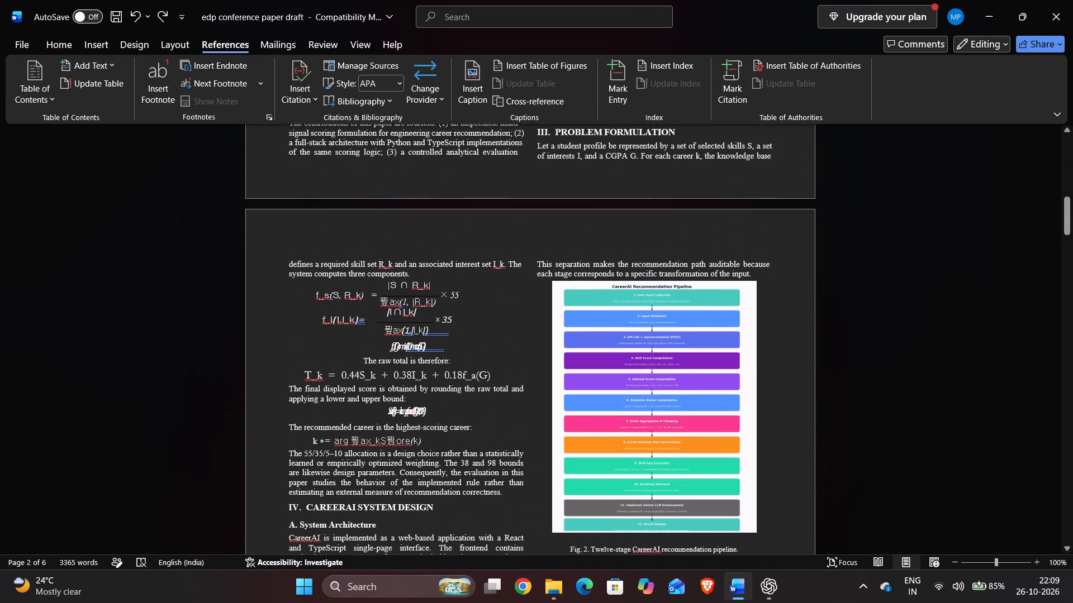
{"action": "scroll", "coordinate": [386, 374], "scroll_direction": "up", "scroll_amount": 4}
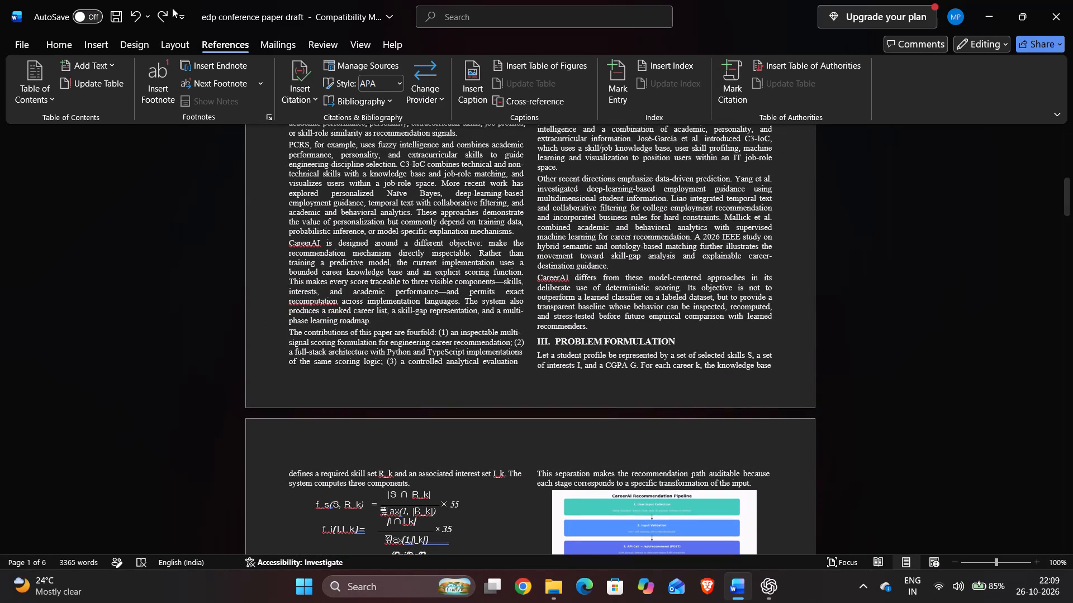
{"action": "left_click", "coordinate": [169, 6]}
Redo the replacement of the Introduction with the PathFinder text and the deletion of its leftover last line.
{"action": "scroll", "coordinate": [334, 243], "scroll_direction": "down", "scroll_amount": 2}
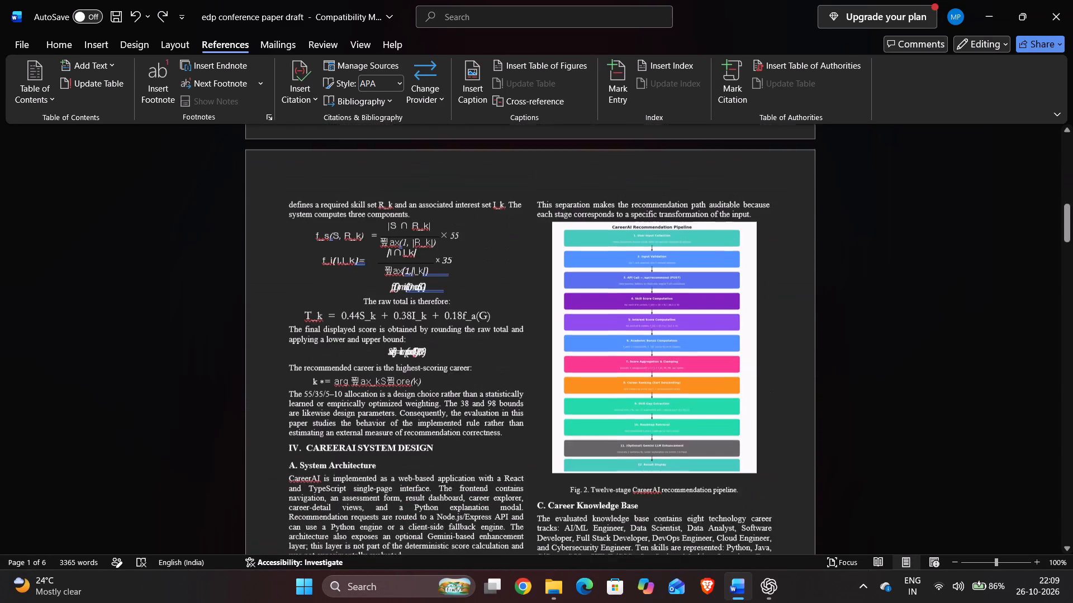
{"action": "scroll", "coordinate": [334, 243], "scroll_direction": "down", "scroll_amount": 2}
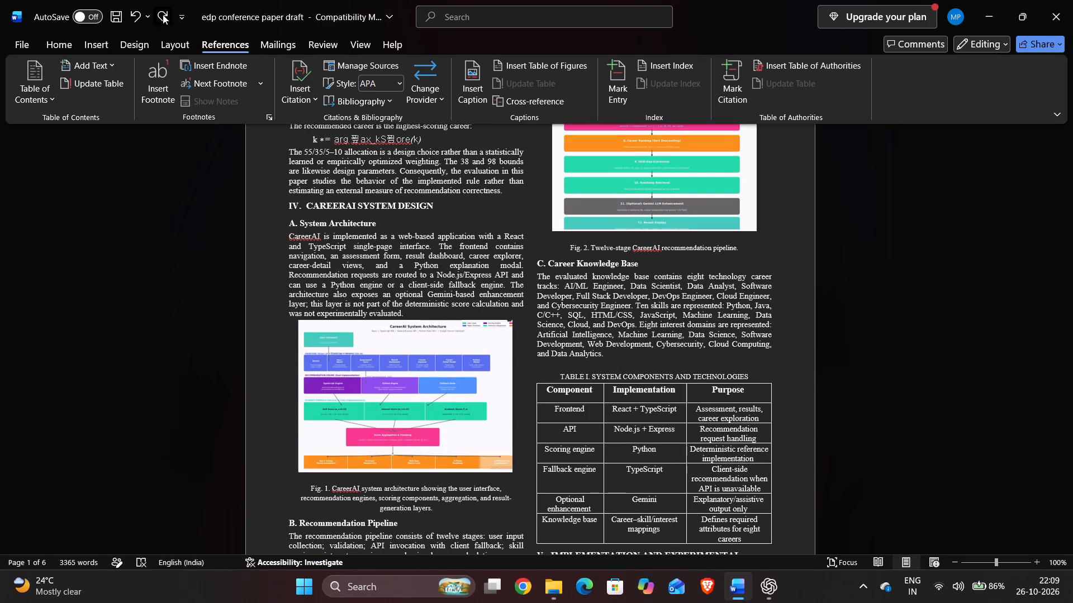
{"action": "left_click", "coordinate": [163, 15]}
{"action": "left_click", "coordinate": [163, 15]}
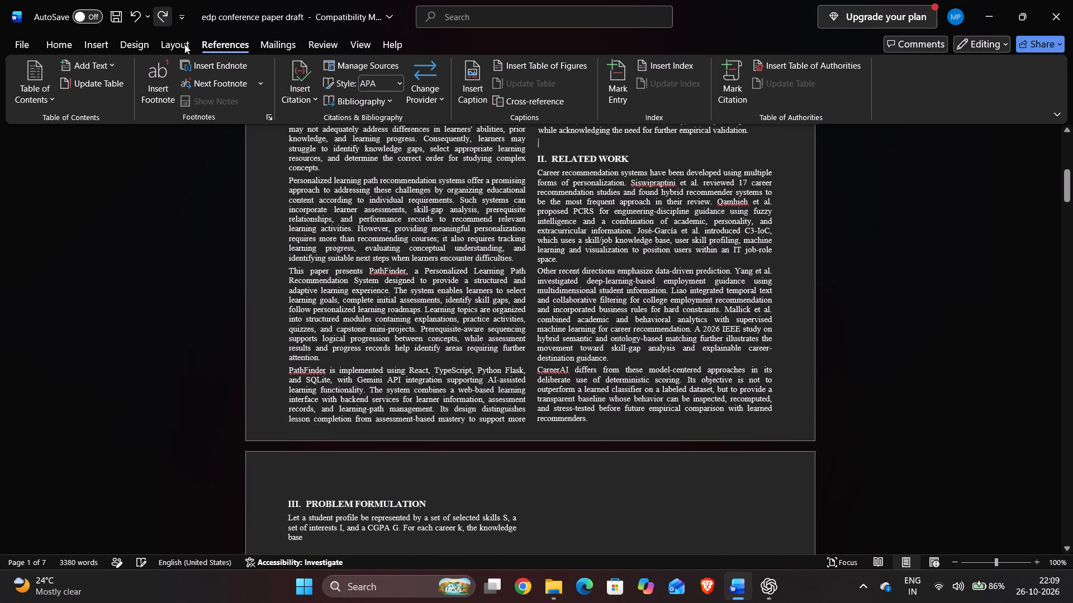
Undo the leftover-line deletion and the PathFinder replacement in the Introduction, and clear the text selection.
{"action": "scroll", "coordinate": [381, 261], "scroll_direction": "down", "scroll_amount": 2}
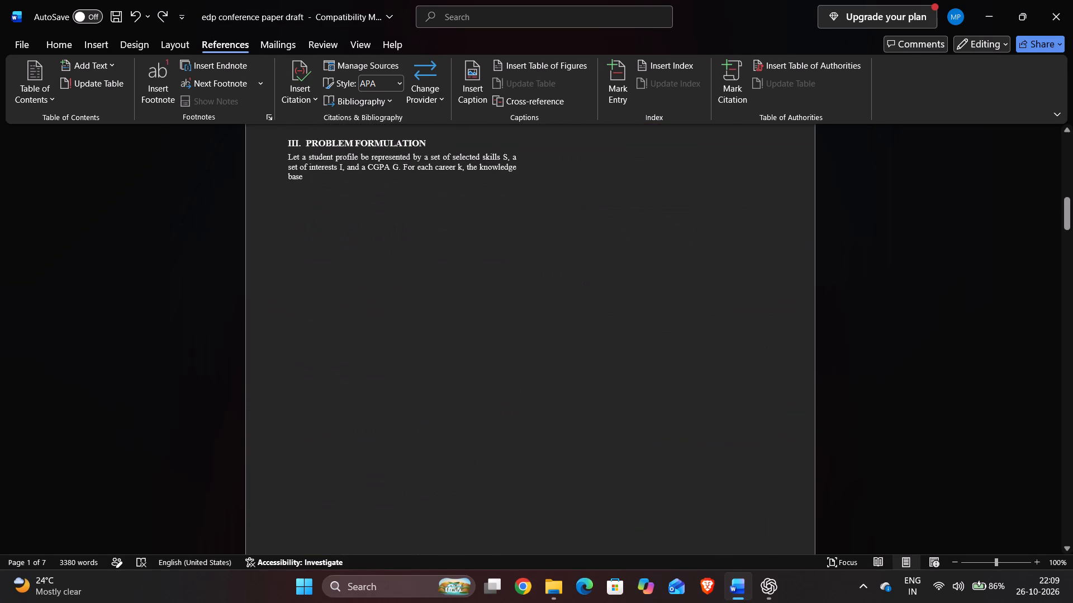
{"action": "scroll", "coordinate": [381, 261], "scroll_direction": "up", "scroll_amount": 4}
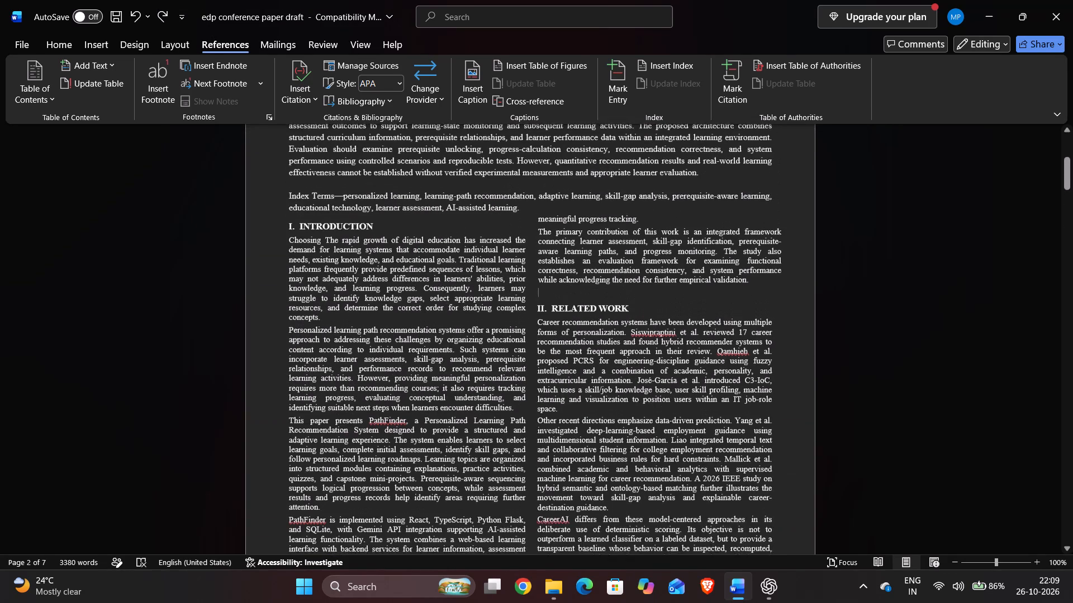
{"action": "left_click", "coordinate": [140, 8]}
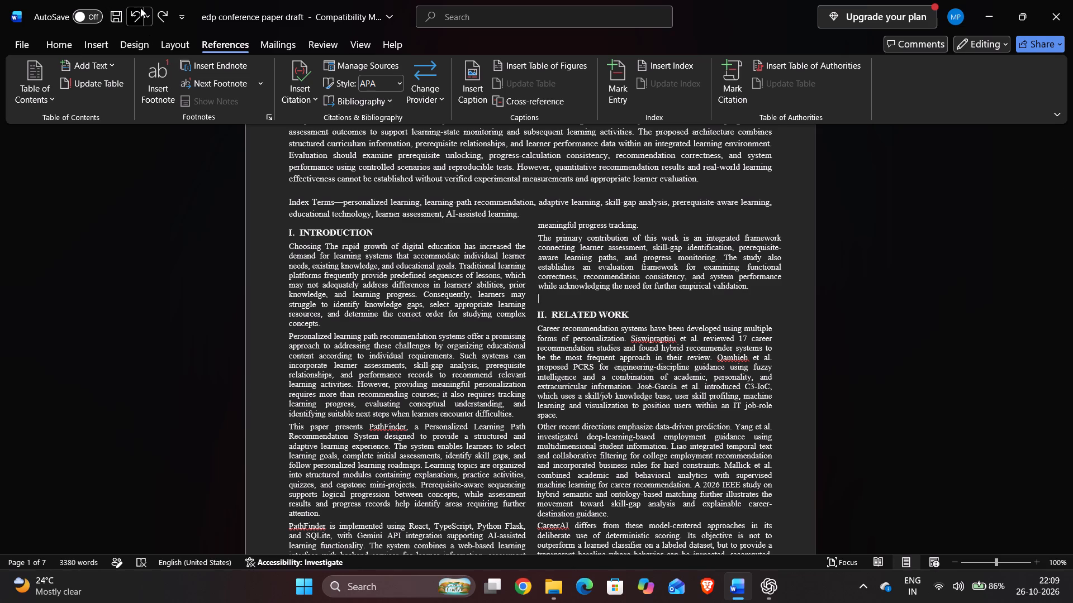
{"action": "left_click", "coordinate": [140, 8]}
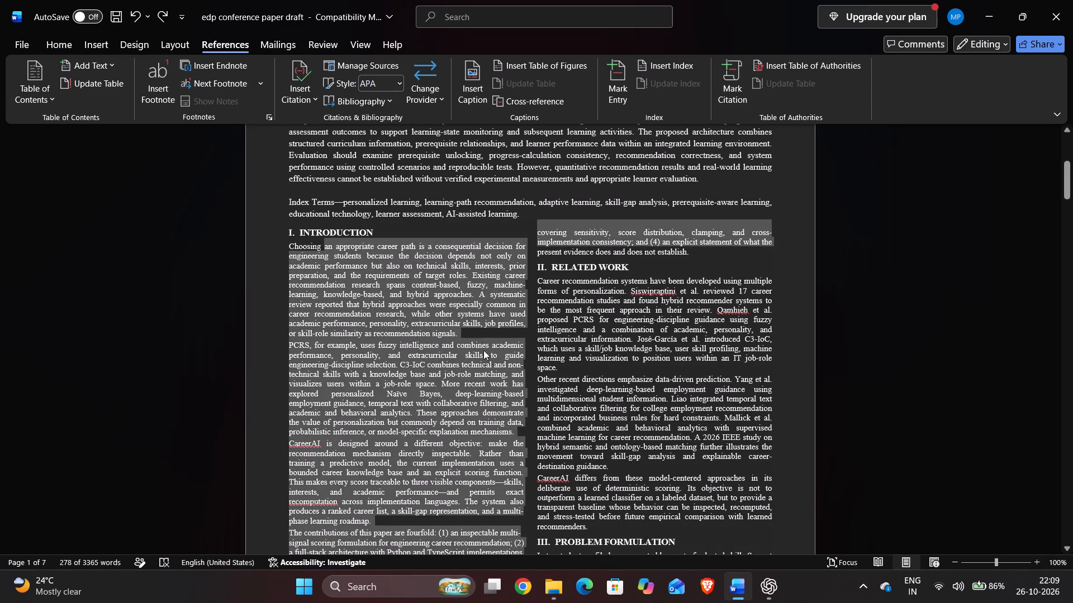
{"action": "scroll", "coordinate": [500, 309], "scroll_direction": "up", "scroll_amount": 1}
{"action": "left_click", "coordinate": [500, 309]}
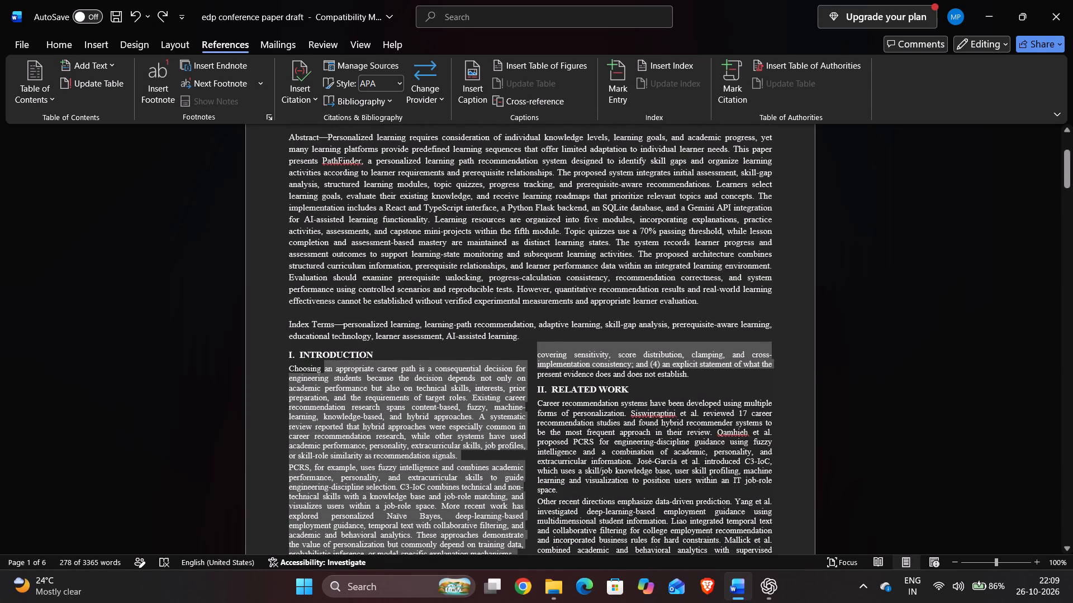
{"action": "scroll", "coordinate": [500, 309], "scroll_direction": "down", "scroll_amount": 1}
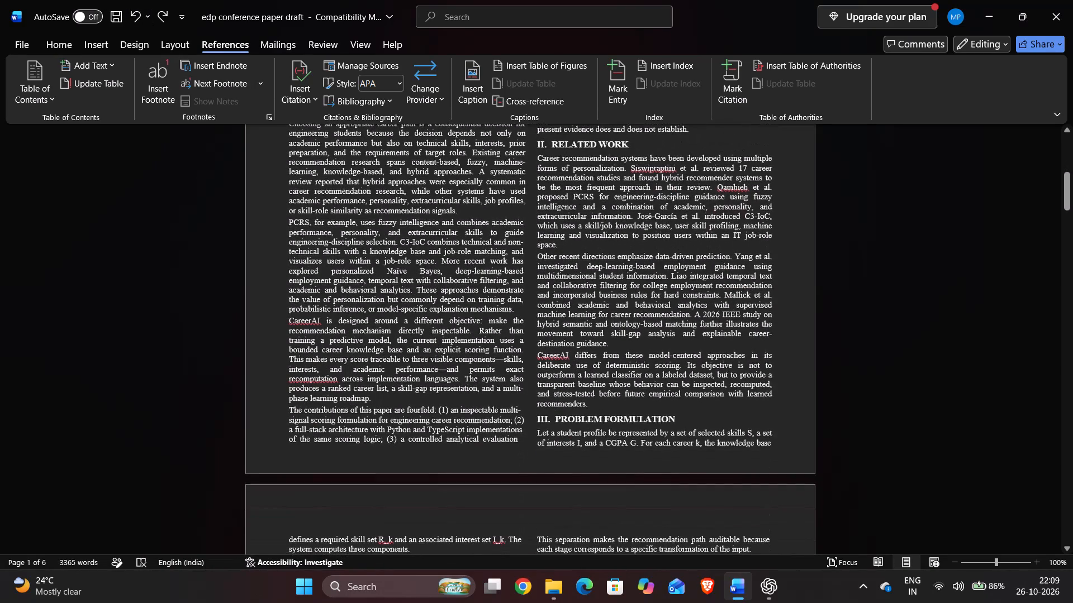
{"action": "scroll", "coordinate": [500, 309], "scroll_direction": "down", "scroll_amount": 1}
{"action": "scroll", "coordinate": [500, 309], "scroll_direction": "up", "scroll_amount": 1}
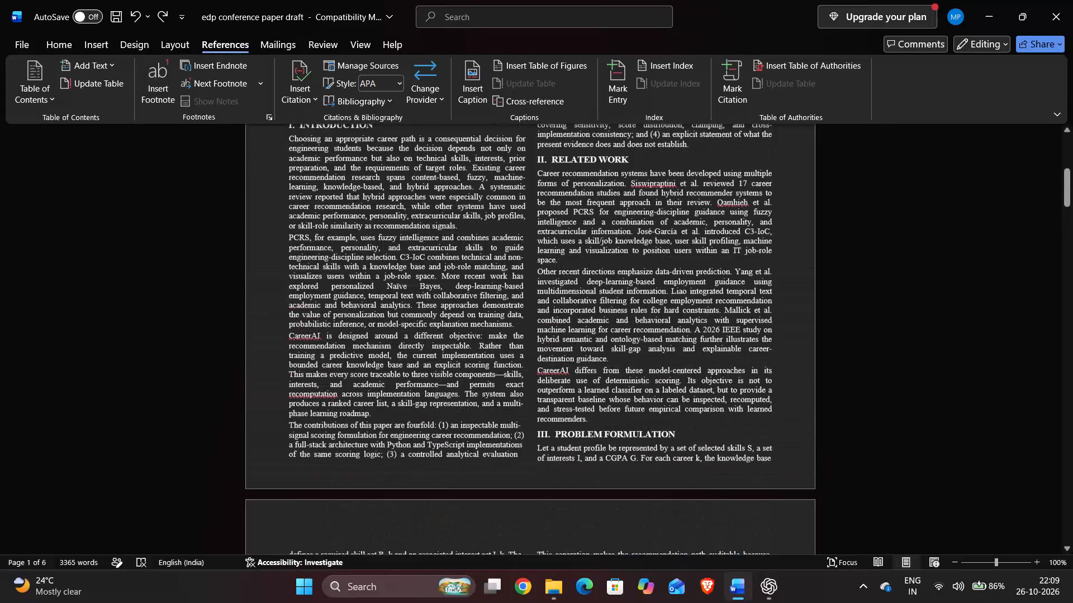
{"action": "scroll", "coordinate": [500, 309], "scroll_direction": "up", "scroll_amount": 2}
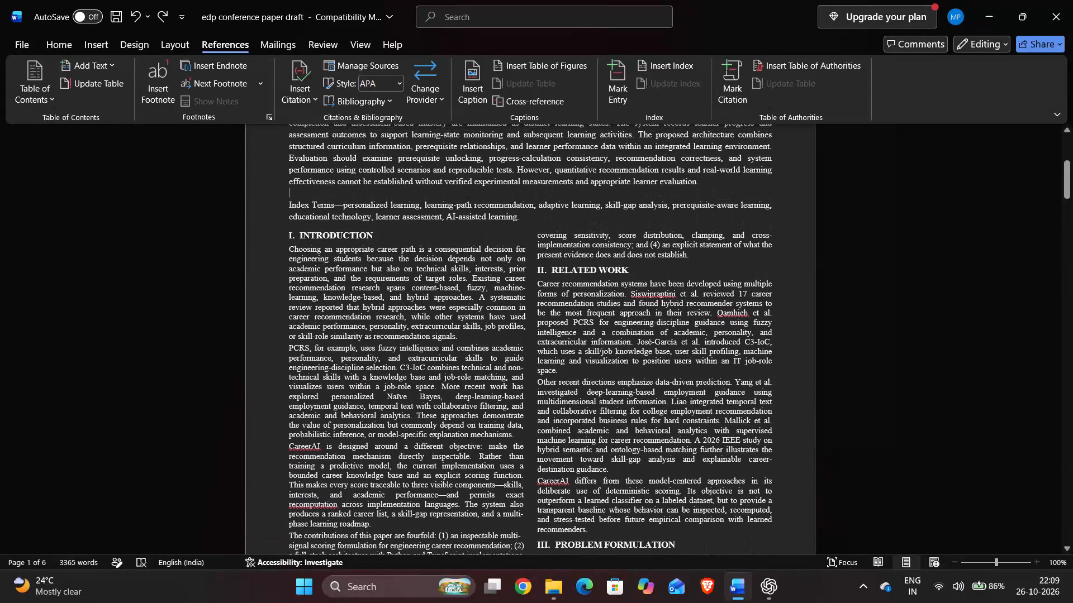
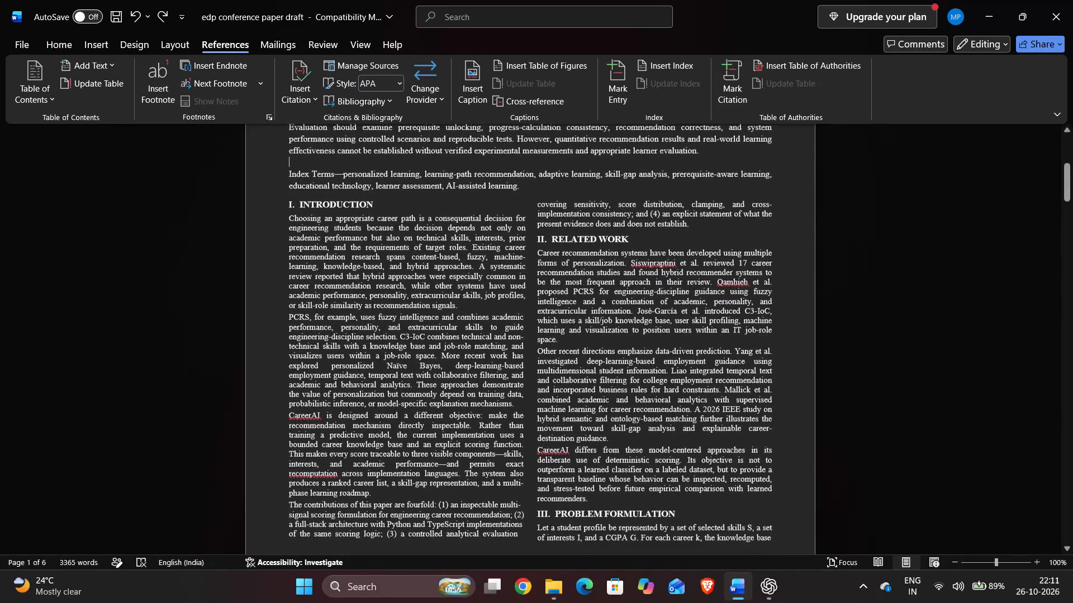
Look through the paper from the abstract and Introduction to the conclusion and references to check the remaining CareerAI content.
{"action": "scroll", "coordinate": [500, 309], "scroll_direction": "down", "scroll_amount": 1}
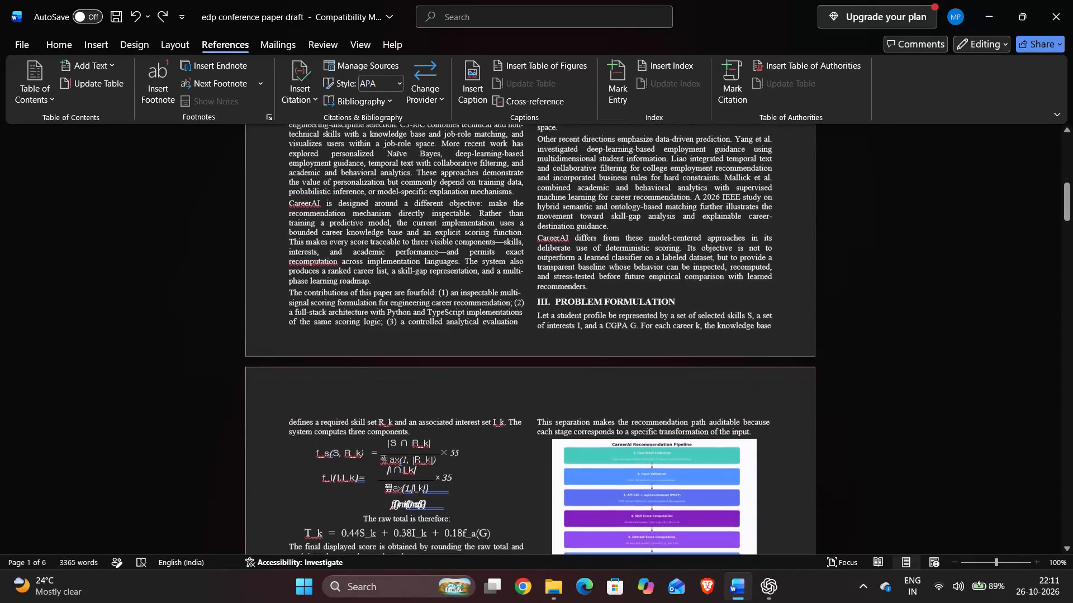
{"action": "scroll", "coordinate": [500, 309], "scroll_direction": "down", "scroll_amount": 2}
{"action": "scroll", "coordinate": [500, 309], "scroll_direction": "up", "scroll_amount": 1}
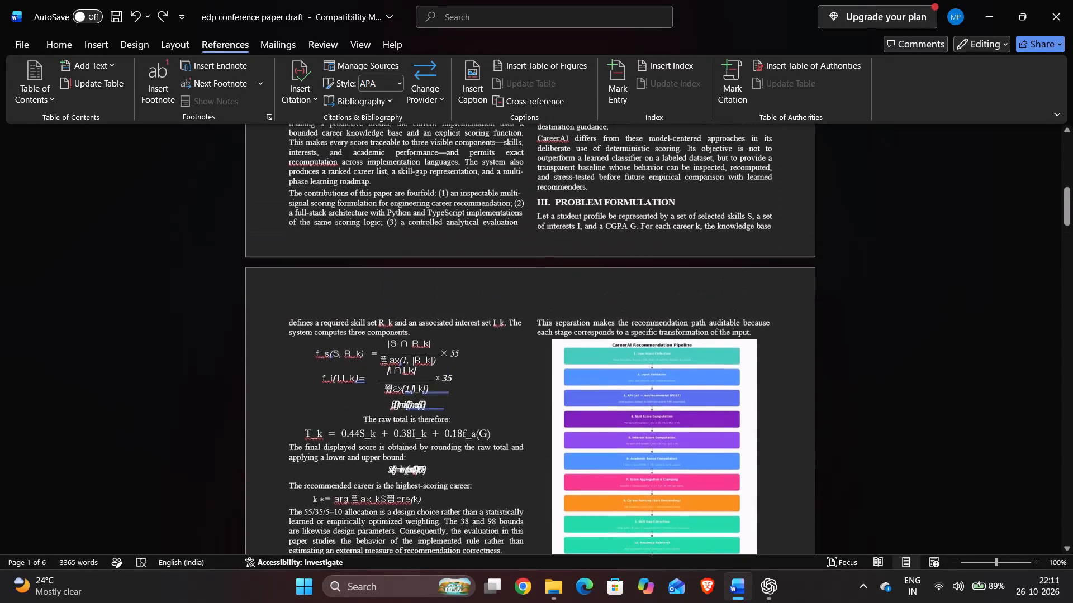
{"action": "scroll", "coordinate": [500, 309], "scroll_direction": "up", "scroll_amount": 1}
{"action": "scroll", "coordinate": [505, 335], "scroll_direction": "right", "scroll_amount": 1}
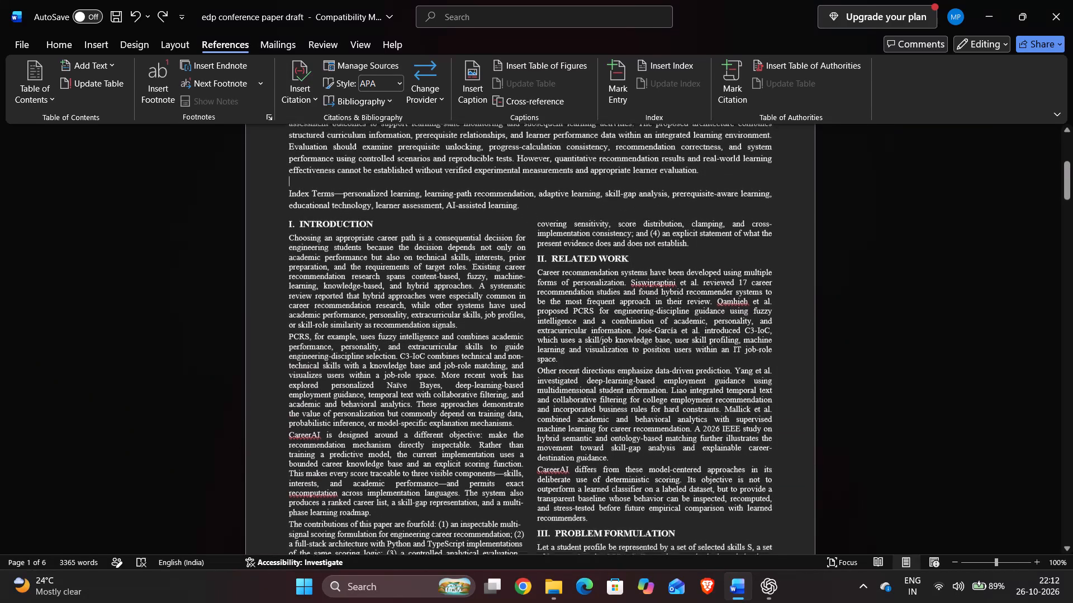
{"action": "scroll", "coordinate": [505, 335], "scroll_direction": "right", "scroll_amount": 2}
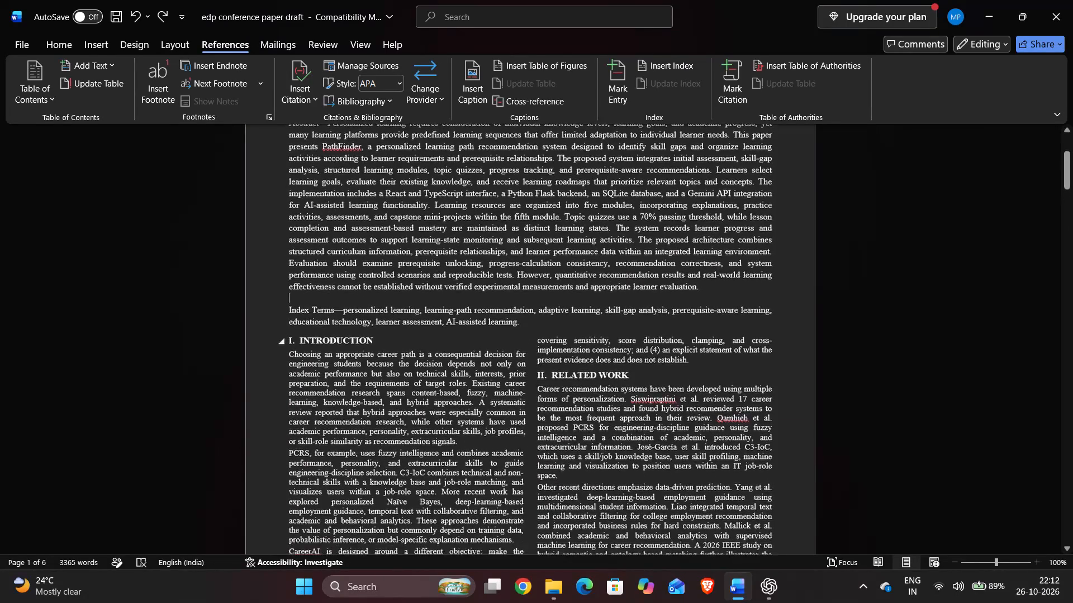
{"action": "scroll", "coordinate": [505, 335], "scroll_direction": "right", "scroll_amount": 1}
{"action": "scroll", "coordinate": [505, 335], "scroll_direction": "down", "scroll_amount": 4}
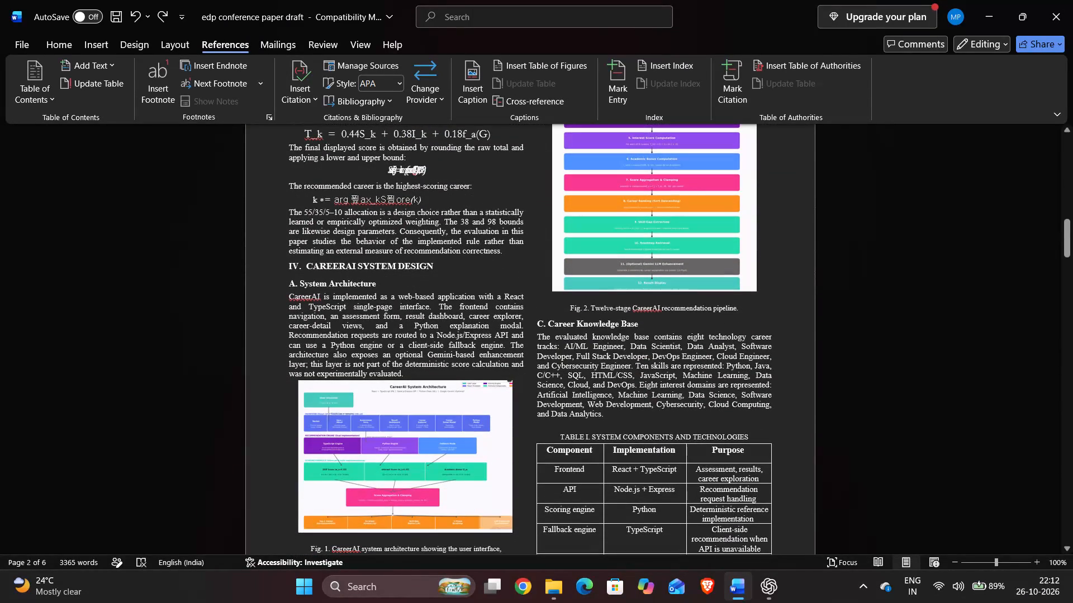
{"action": "scroll", "coordinate": [505, 335], "scroll_direction": "right", "scroll_amount": 1}
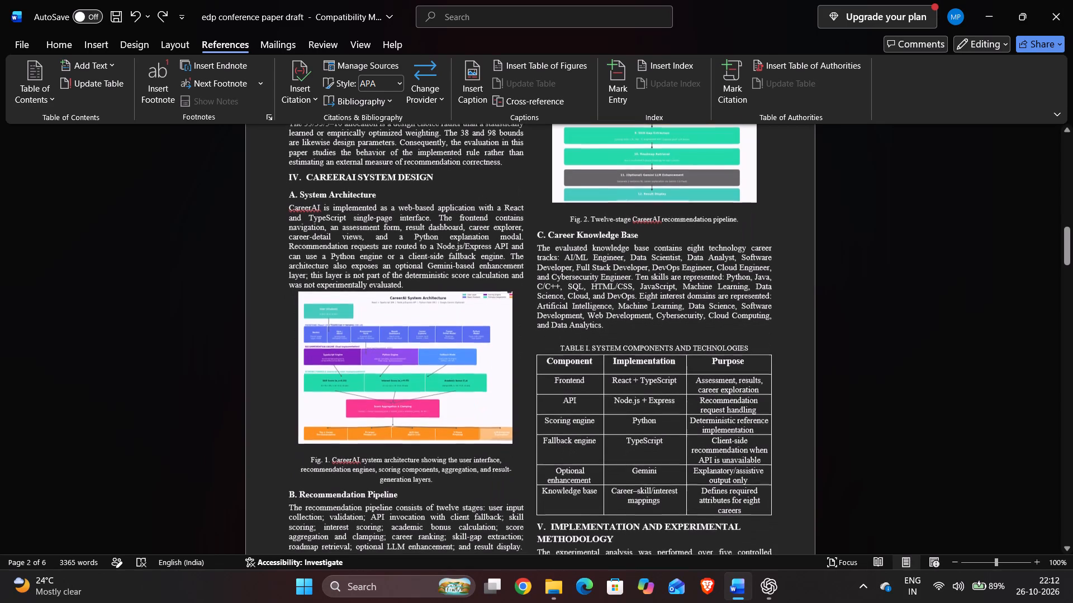
{"action": "scroll", "coordinate": [505, 335], "scroll_direction": "right", "scroll_amount": 2}
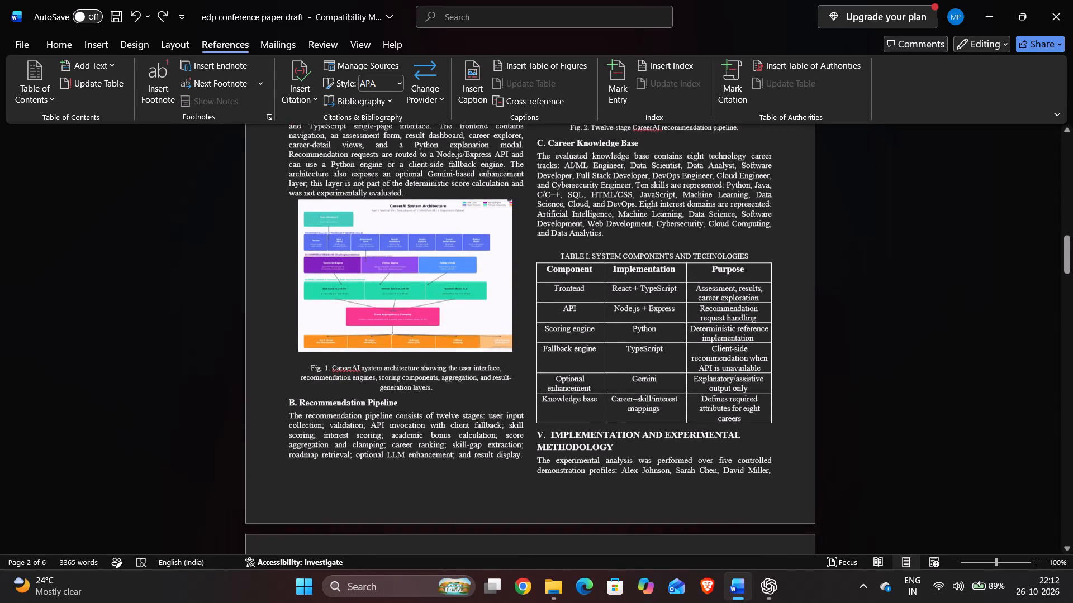
{"action": "scroll", "coordinate": [505, 335], "scroll_direction": "down", "scroll_amount": 2}
{"action": "scroll", "coordinate": [505, 335], "scroll_direction": "right", "scroll_amount": 3}
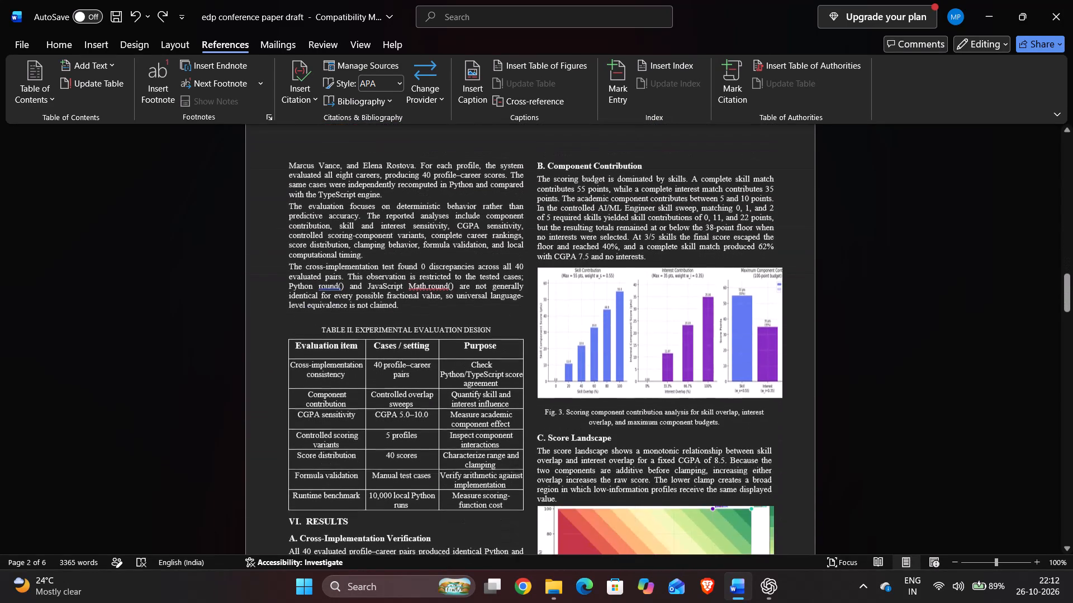
{"action": "scroll", "coordinate": [505, 335], "scroll_direction": "down", "scroll_amount": 3}
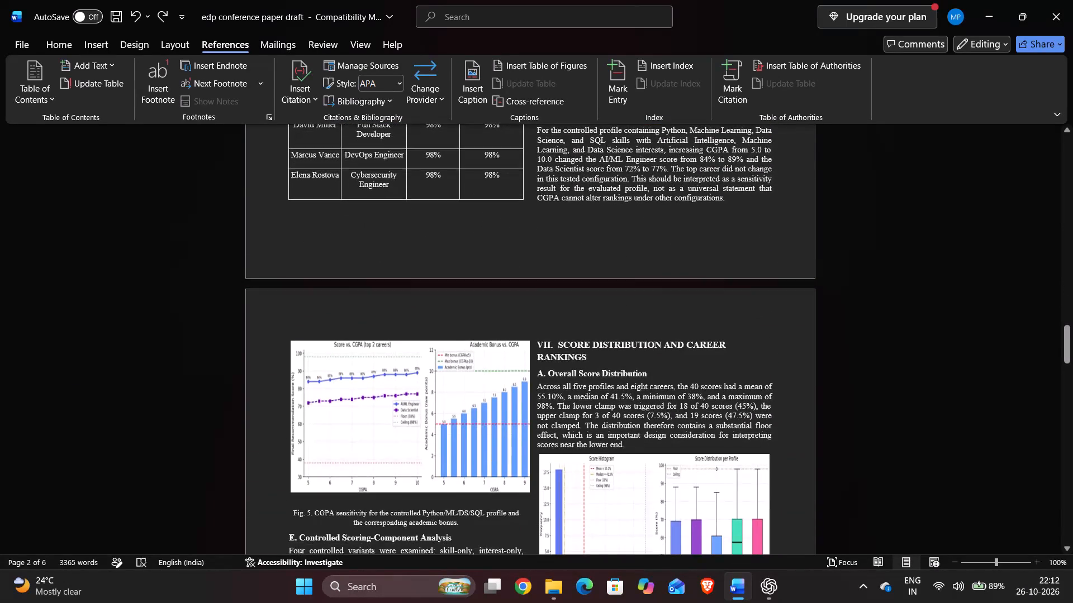
{"action": "scroll", "coordinate": [505, 335], "scroll_direction": "down", "scroll_amount": 15}
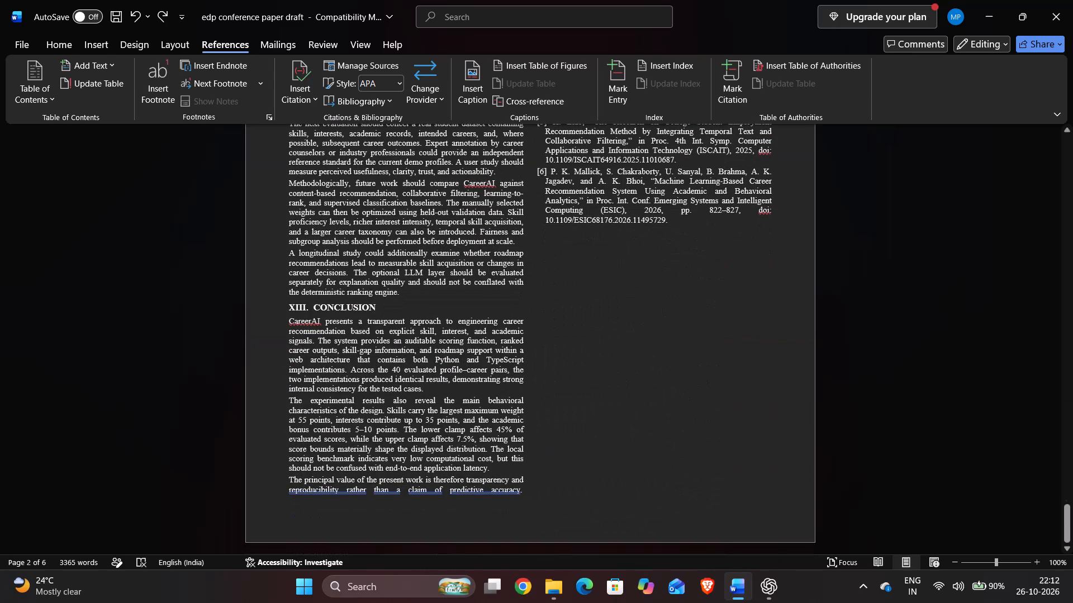
Go back from the references to the first page and examine the Introduction, Related Work and Problem Formulation sections.
{"action": "scroll", "coordinate": [505, 335], "scroll_direction": "up", "scroll_amount": 7}
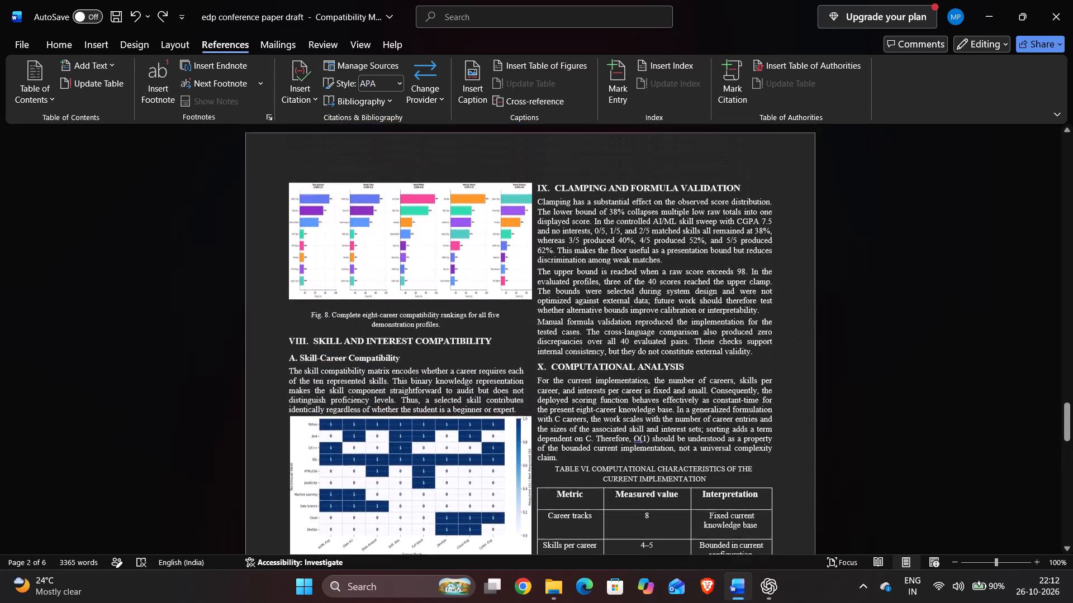
{"action": "scroll", "coordinate": [505, 335], "scroll_direction": "up", "scroll_amount": 6}
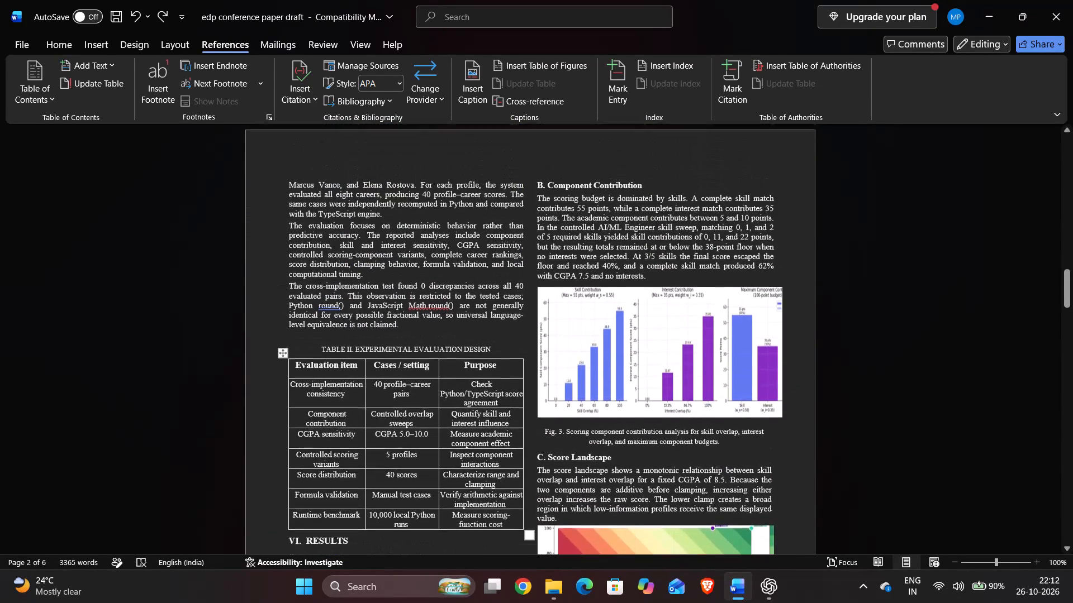
{"action": "scroll", "coordinate": [505, 335], "scroll_direction": "up", "scroll_amount": 1}
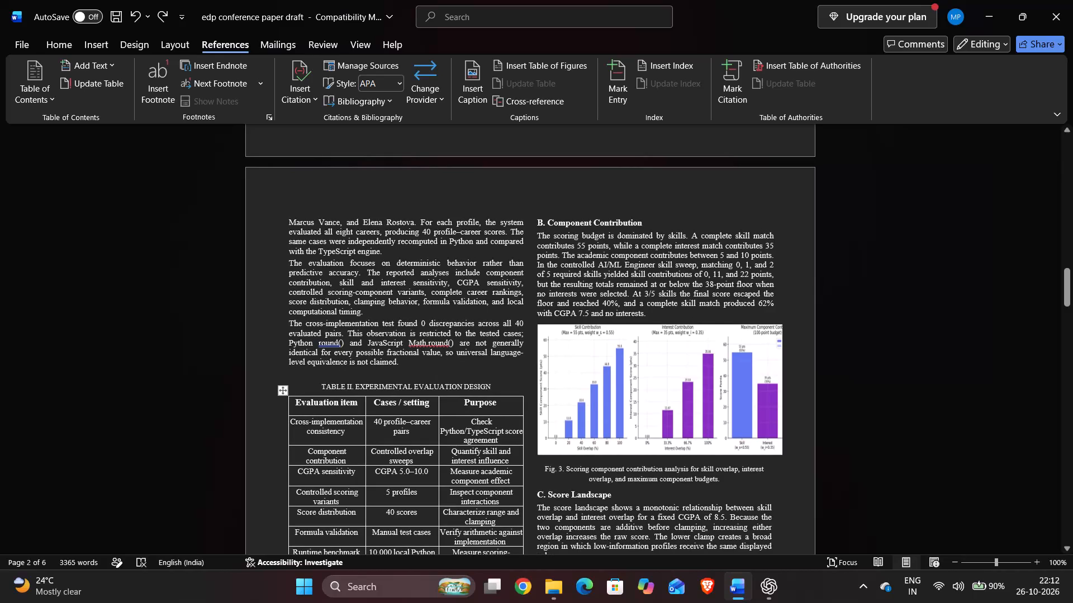
{"action": "scroll", "coordinate": [505, 335], "scroll_direction": "up", "scroll_amount": 1}
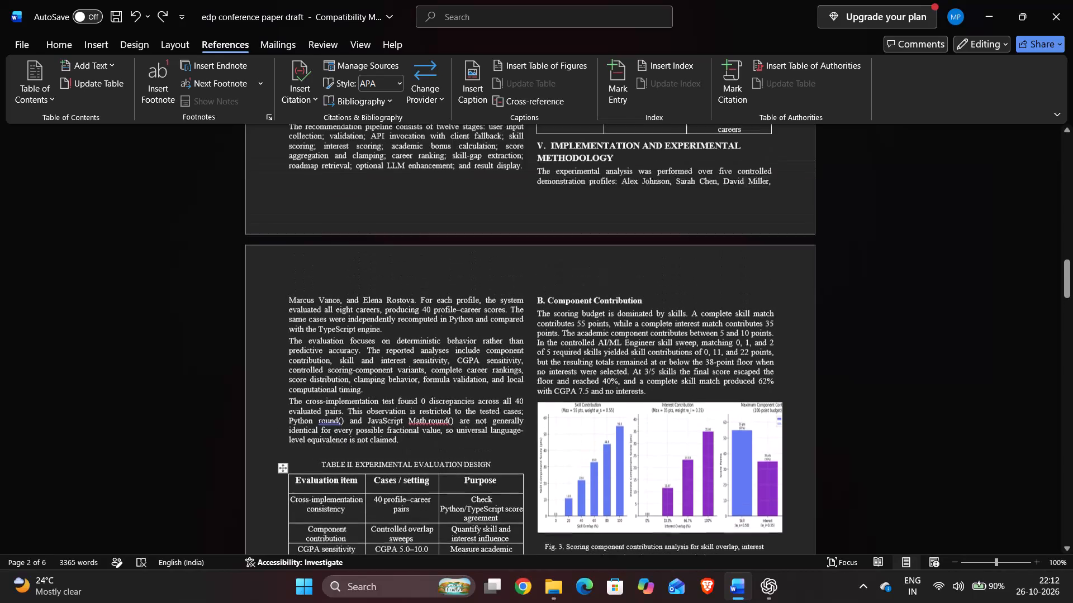
{"action": "scroll", "coordinate": [505, 335], "scroll_direction": "up", "scroll_amount": 3}
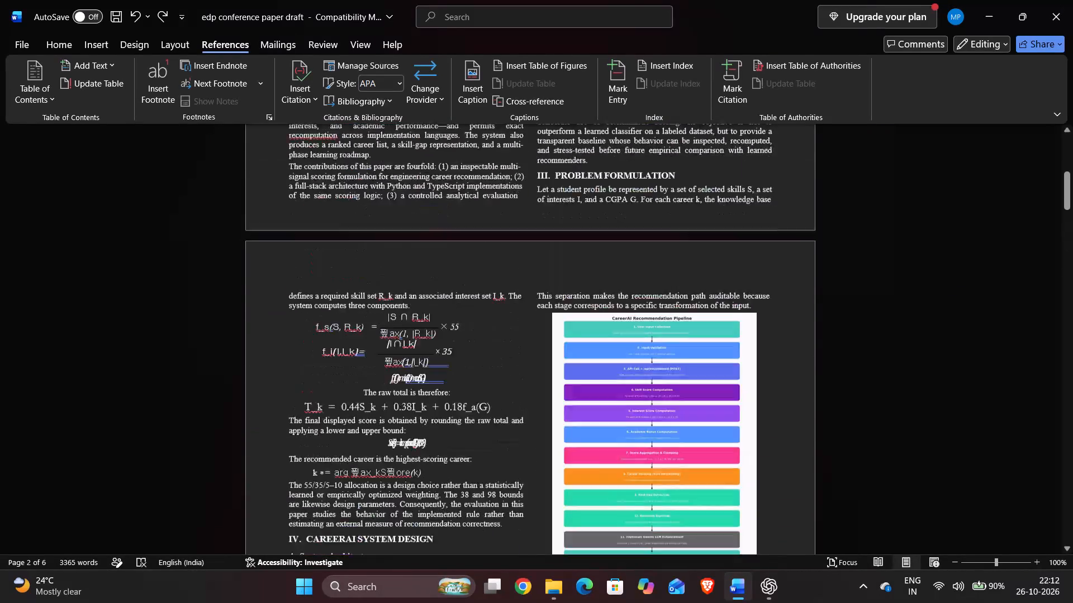
{"action": "scroll", "coordinate": [505, 335], "scroll_direction": "up", "scroll_amount": 1}
{"action": "scroll", "coordinate": [505, 335], "scroll_direction": "down", "scroll_amount": 2}
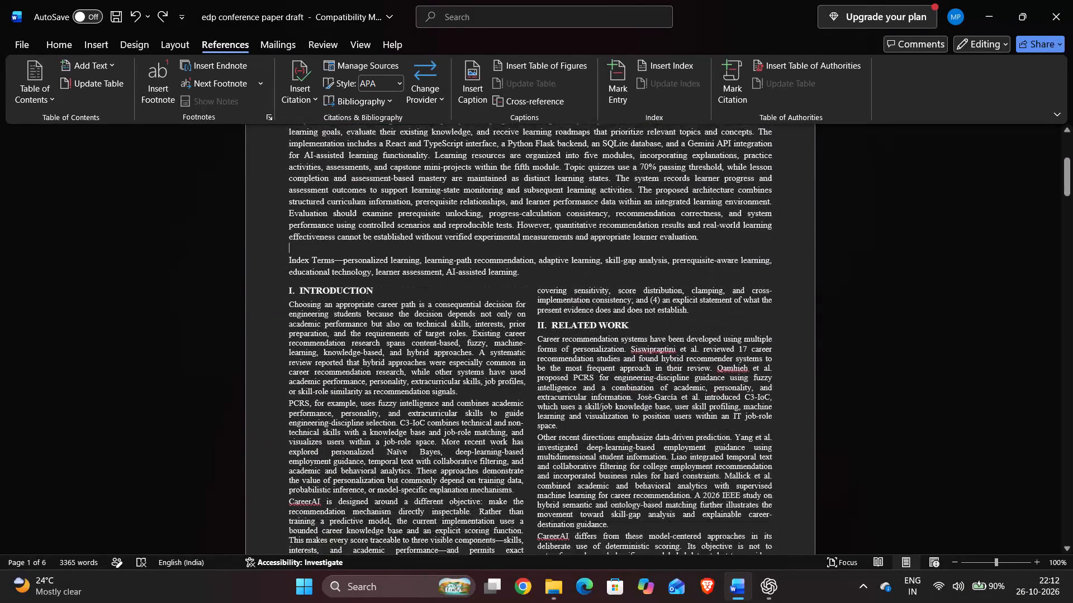
{"action": "scroll", "coordinate": [505, 335], "scroll_direction": "down", "scroll_amount": 3}
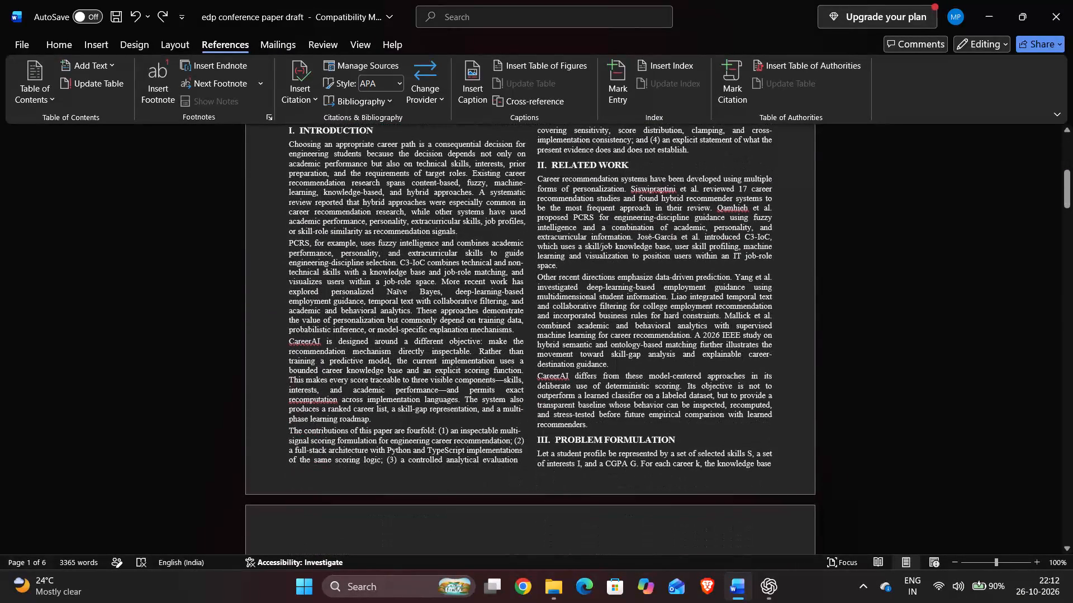
{"action": "scroll", "coordinate": [505, 335], "scroll_direction": "down", "scroll_amount": 4}
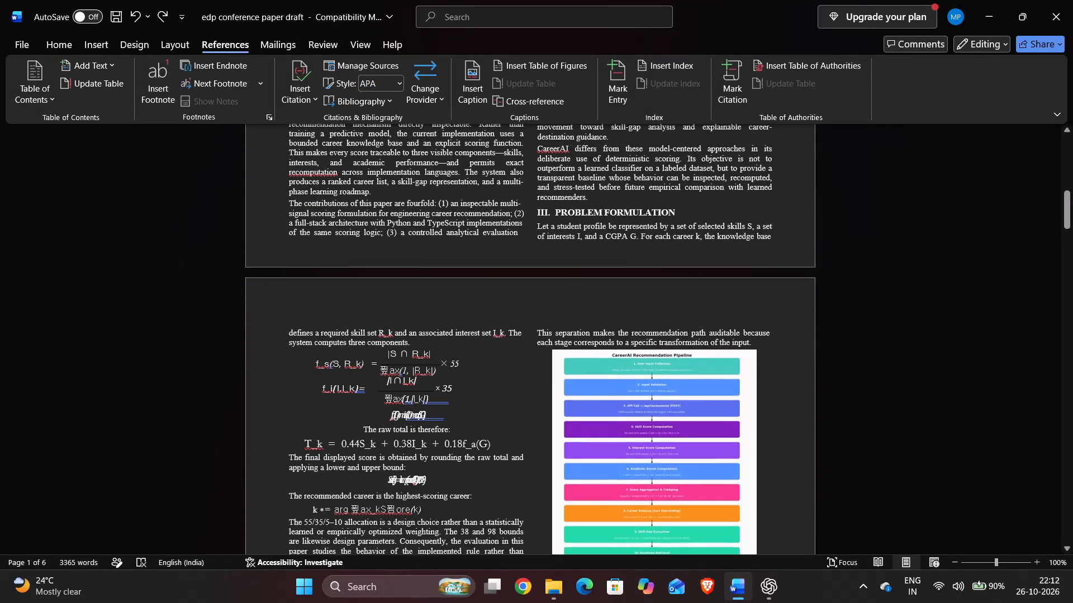
{"action": "scroll", "coordinate": [505, 335], "scroll_direction": "up", "scroll_amount": 1}
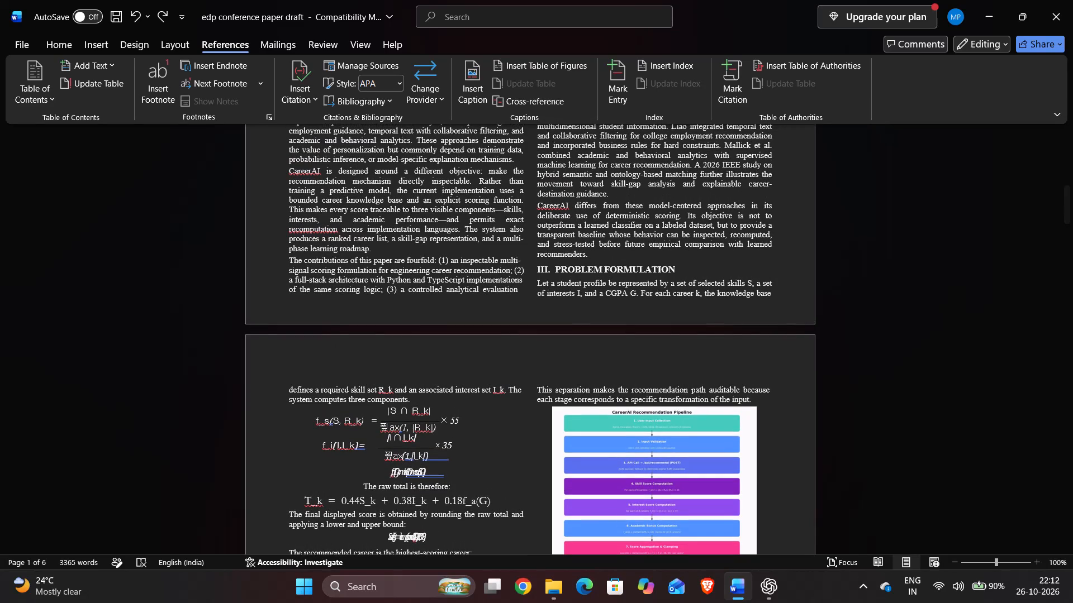
{"action": "scroll", "coordinate": [505, 335], "scroll_direction": "up", "scroll_amount": 1}
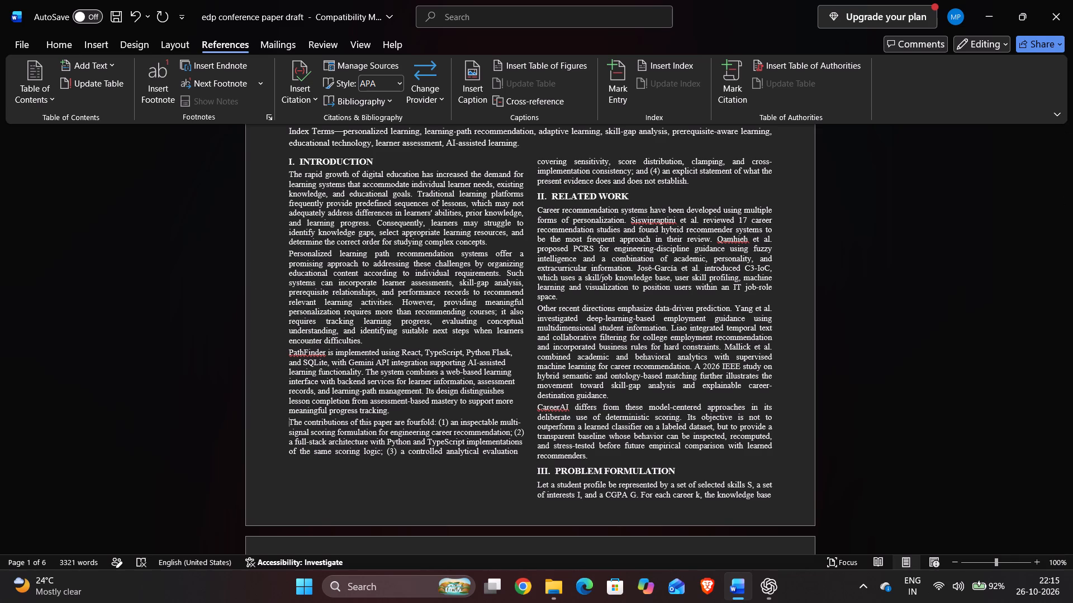
{"action": "left_click_drag", "start_coordinate": [287, 422], "coordinate": [474, 482]}
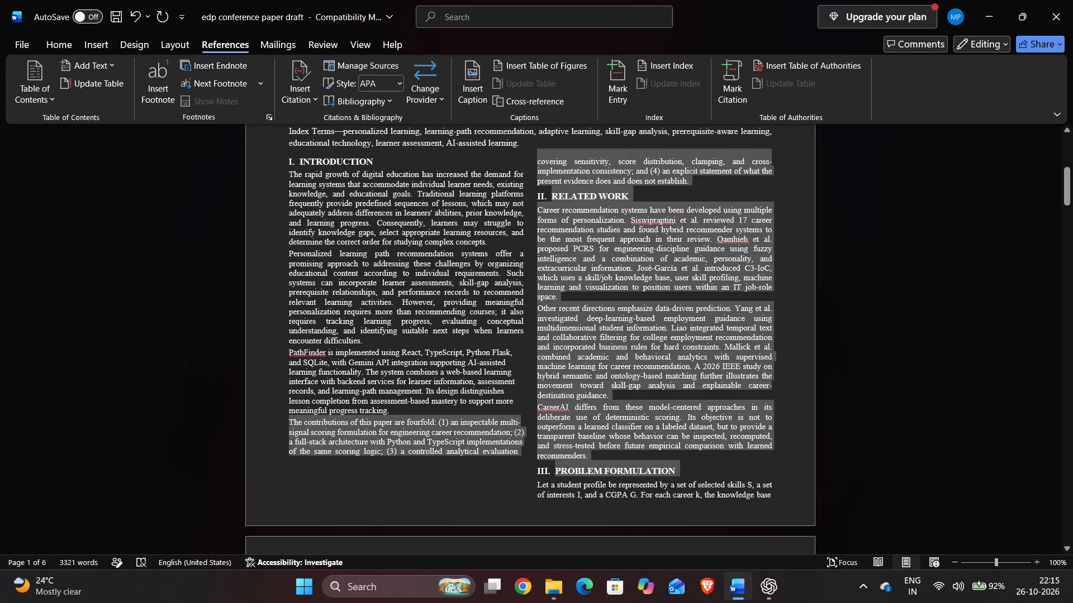
{"action": "left_click_drag", "start_coordinate": [474, 482], "coordinate": [687, 181]}
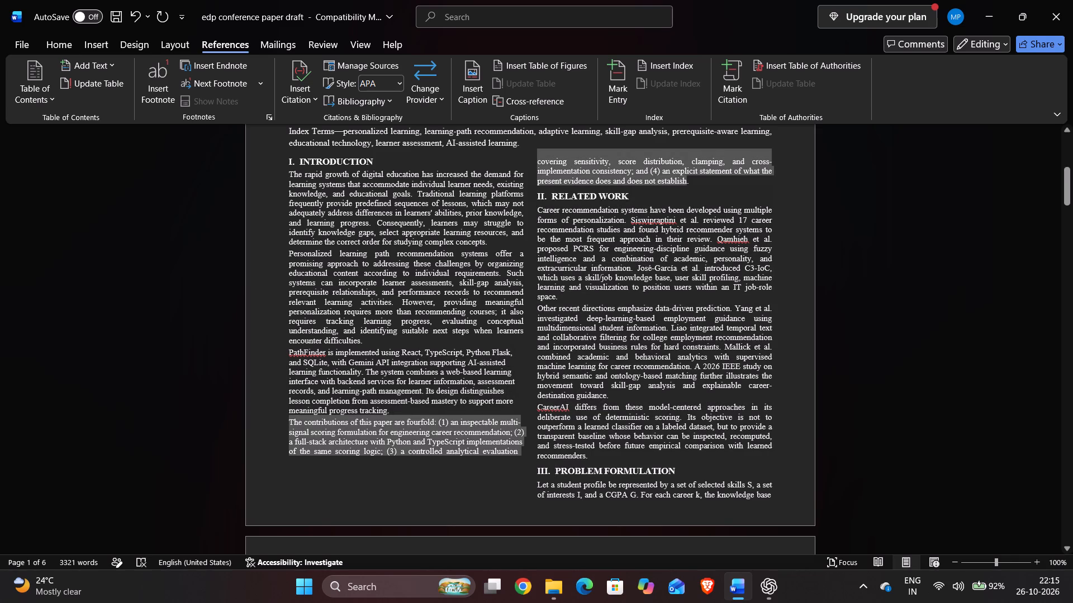
{"action": "left_click_drag", "start_coordinate": [687, 181], "coordinate": [633, 168]}
{"action": "key", "text": "ctrl+v"}
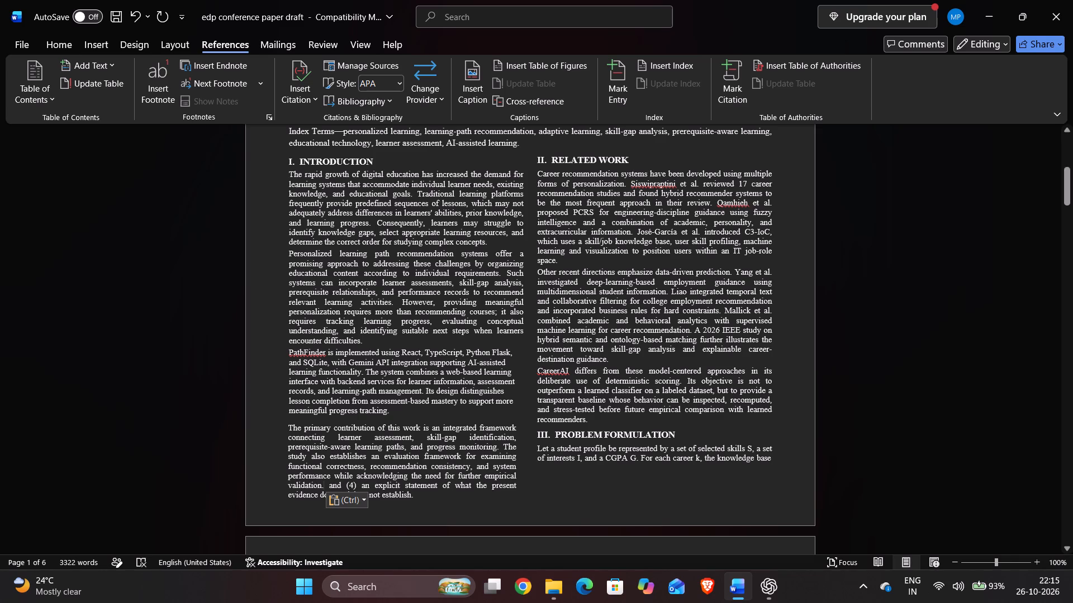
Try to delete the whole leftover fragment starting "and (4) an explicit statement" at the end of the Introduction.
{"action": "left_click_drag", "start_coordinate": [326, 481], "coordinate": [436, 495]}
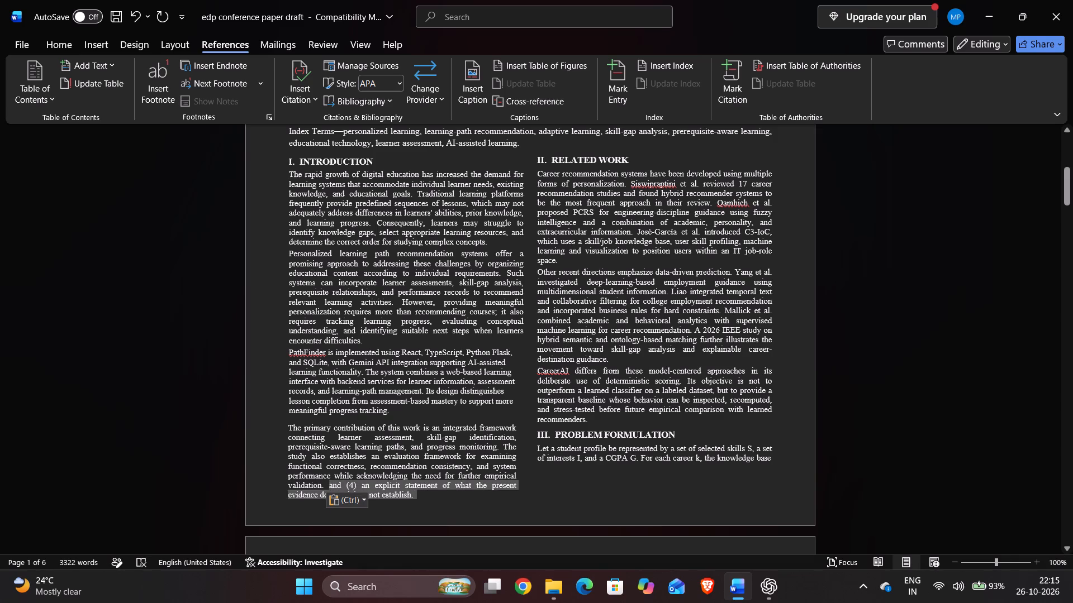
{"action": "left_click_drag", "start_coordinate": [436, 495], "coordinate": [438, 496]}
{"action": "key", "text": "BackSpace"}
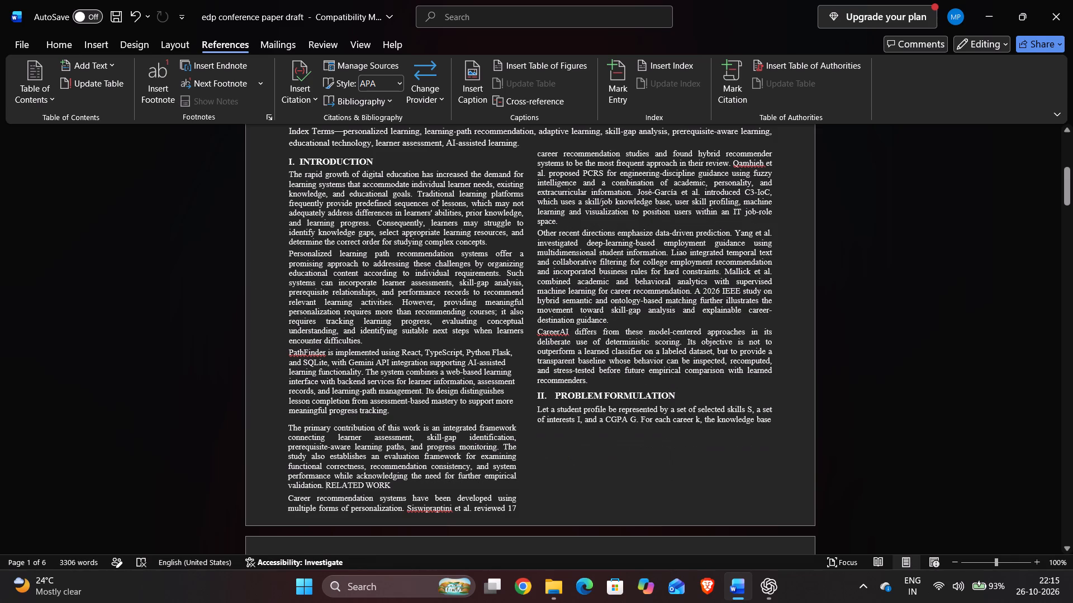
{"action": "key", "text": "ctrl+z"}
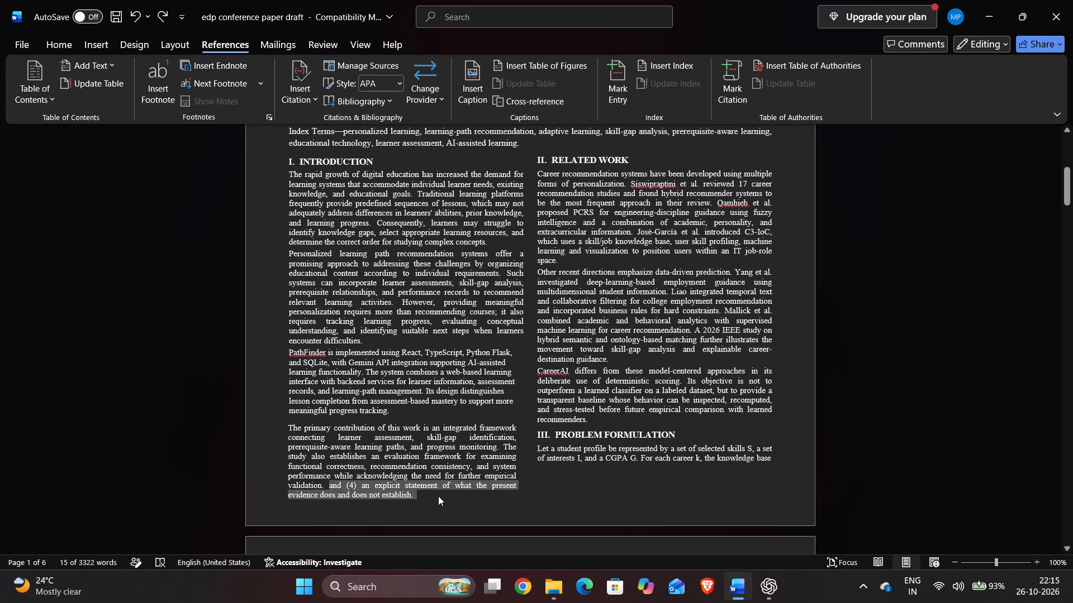
Delete the words "does not establish." from the end of the leftover fragment closing the Introduction.
{"action": "left_click", "coordinate": [438, 496]}
{"action": "key", "text": "BackSpace"}
{"action": "key", "text": "BackSpace"}
{"action": "key", "text": "BackSpace"}
{"action": "key", "text": "BackSpace"}
{"action": "key", "text": "BackSpace"}
{"action": "key", "text": "BackSpace"}
{"action": "key", "text": "BackSpace"}
{"action": "key", "text": "BackSpace"}
{"action": "key", "text": "BackSpace"}
{"action": "key", "text": "BackSpace"}
{"action": "key", "text": "BackSpace"}
{"action": "key", "text": "BackSpace"}
{"action": "key", "text": "BackSpace"}
{"action": "key", "text": "BackSpace"}
{"action": "key", "text": "BackSpace"}
{"action": "key", "text": "BackSpace"}
{"action": "key", "text": "BackSpace"}
{"action": "key", "text": "BackSpace"}
{"action": "key", "text": "BackSpace"}
{"action": "key", "text": "BackSpace"}
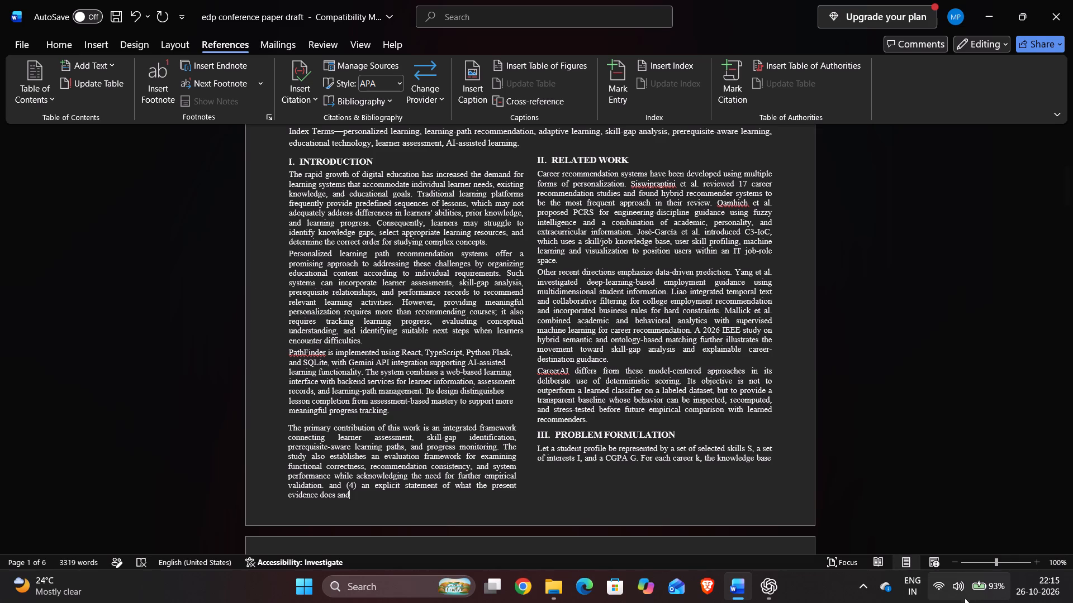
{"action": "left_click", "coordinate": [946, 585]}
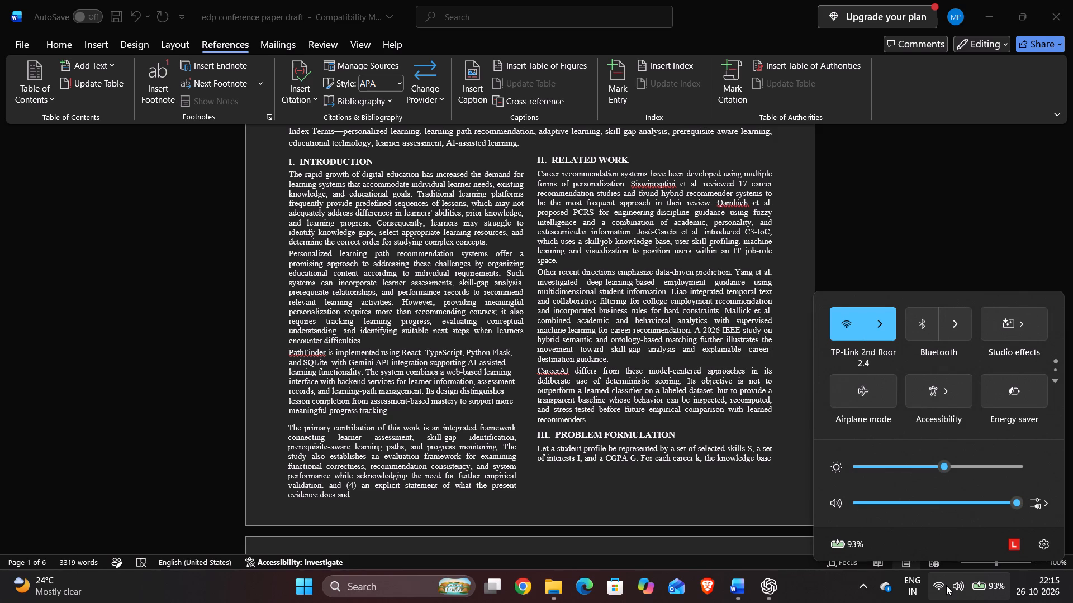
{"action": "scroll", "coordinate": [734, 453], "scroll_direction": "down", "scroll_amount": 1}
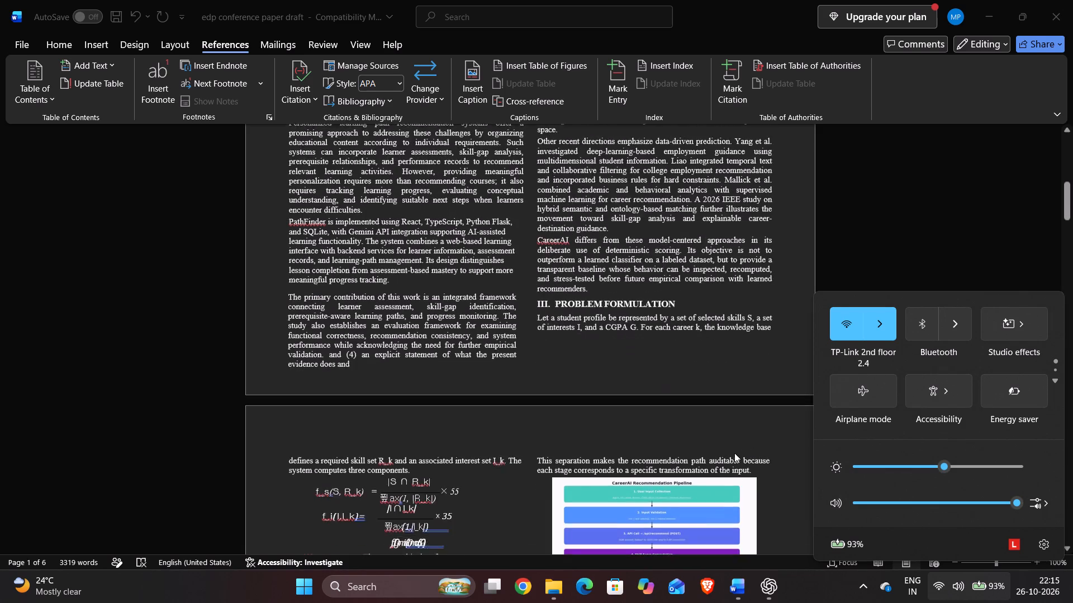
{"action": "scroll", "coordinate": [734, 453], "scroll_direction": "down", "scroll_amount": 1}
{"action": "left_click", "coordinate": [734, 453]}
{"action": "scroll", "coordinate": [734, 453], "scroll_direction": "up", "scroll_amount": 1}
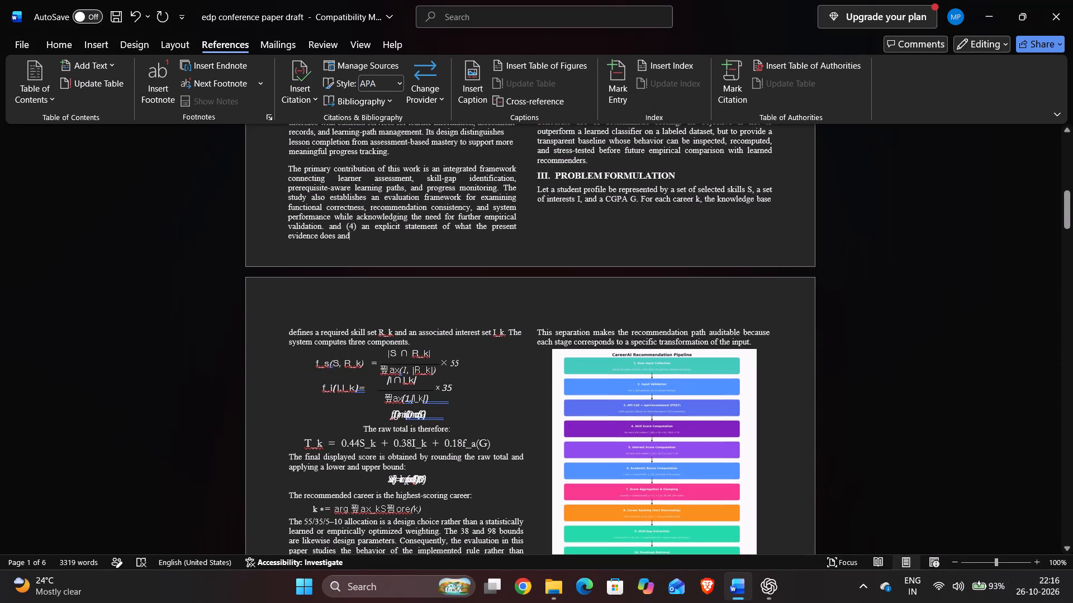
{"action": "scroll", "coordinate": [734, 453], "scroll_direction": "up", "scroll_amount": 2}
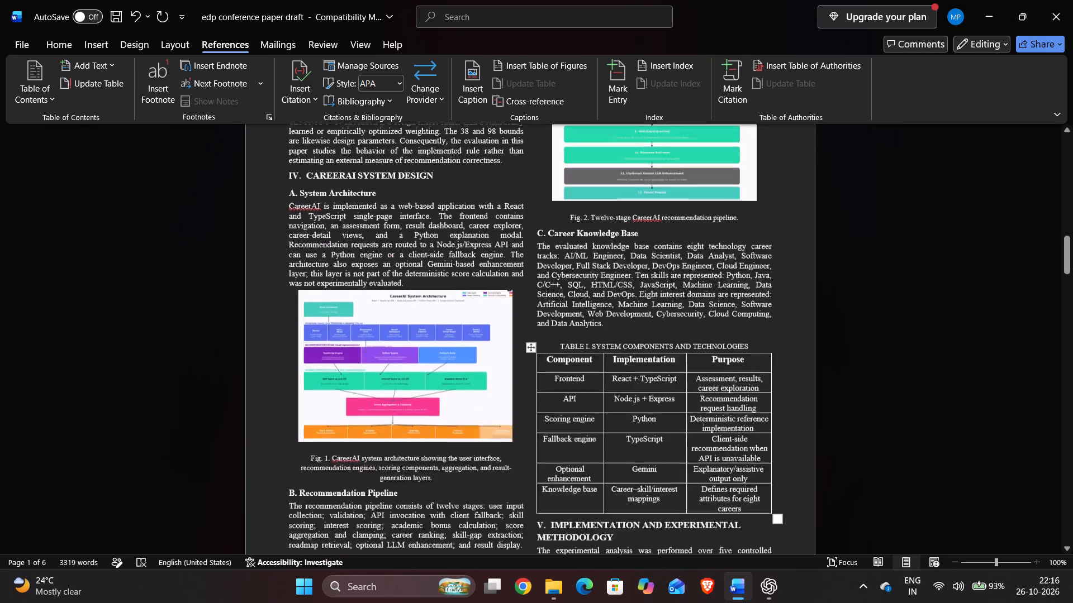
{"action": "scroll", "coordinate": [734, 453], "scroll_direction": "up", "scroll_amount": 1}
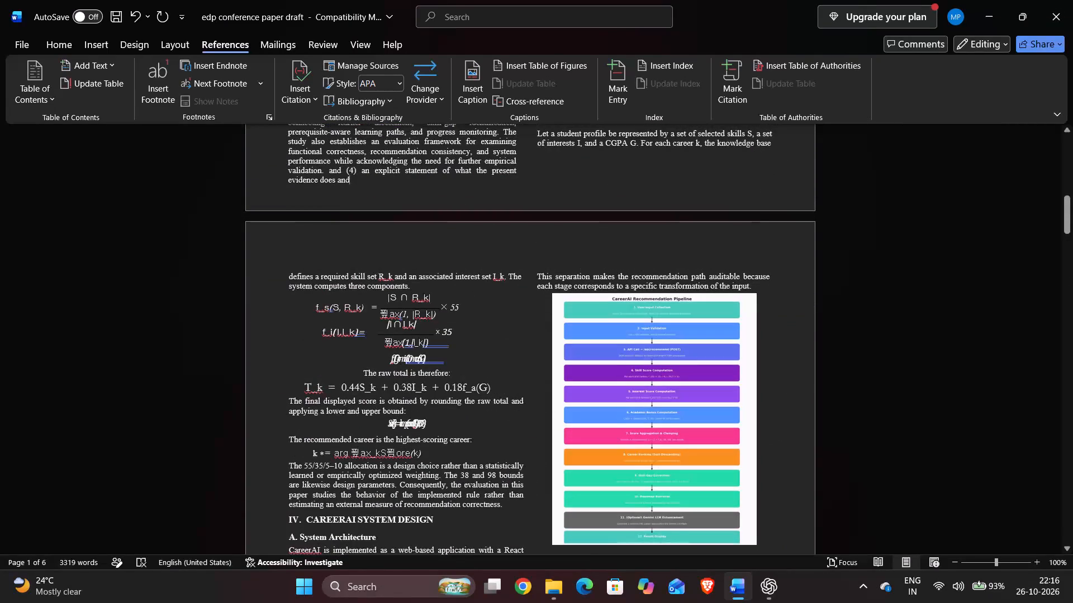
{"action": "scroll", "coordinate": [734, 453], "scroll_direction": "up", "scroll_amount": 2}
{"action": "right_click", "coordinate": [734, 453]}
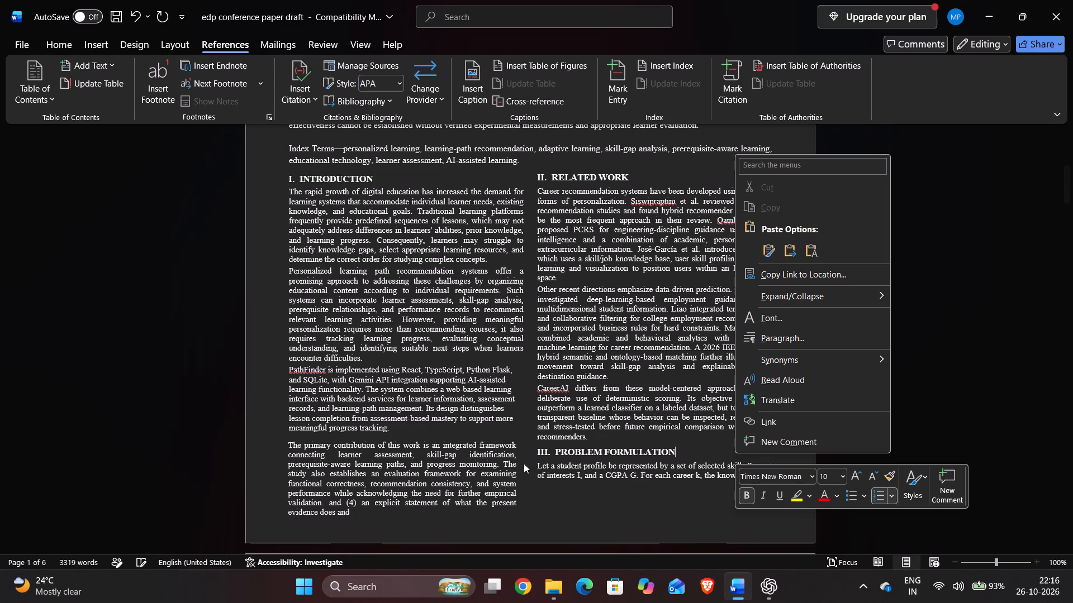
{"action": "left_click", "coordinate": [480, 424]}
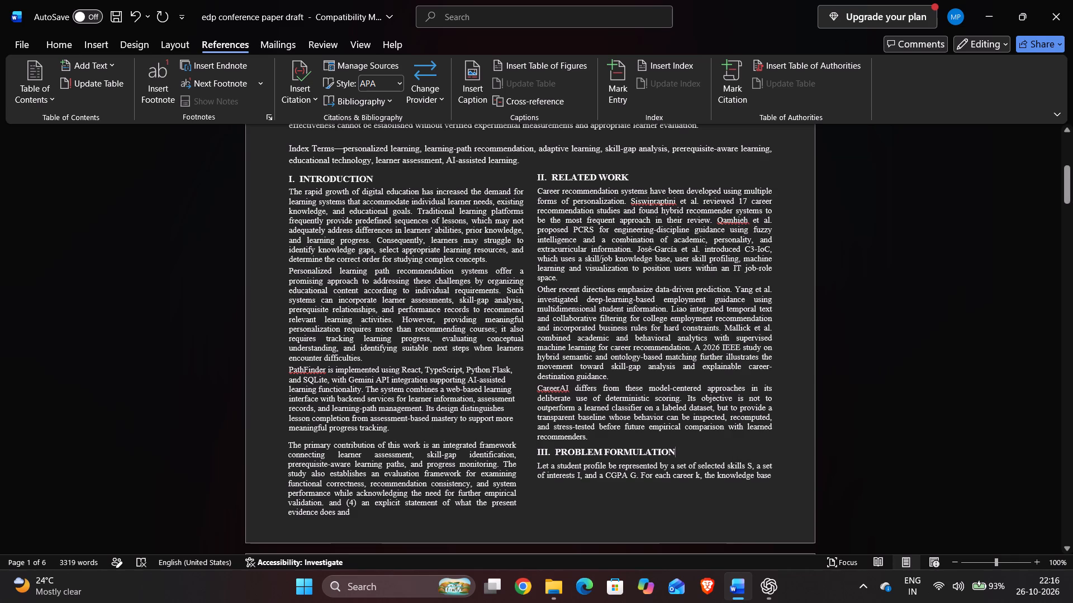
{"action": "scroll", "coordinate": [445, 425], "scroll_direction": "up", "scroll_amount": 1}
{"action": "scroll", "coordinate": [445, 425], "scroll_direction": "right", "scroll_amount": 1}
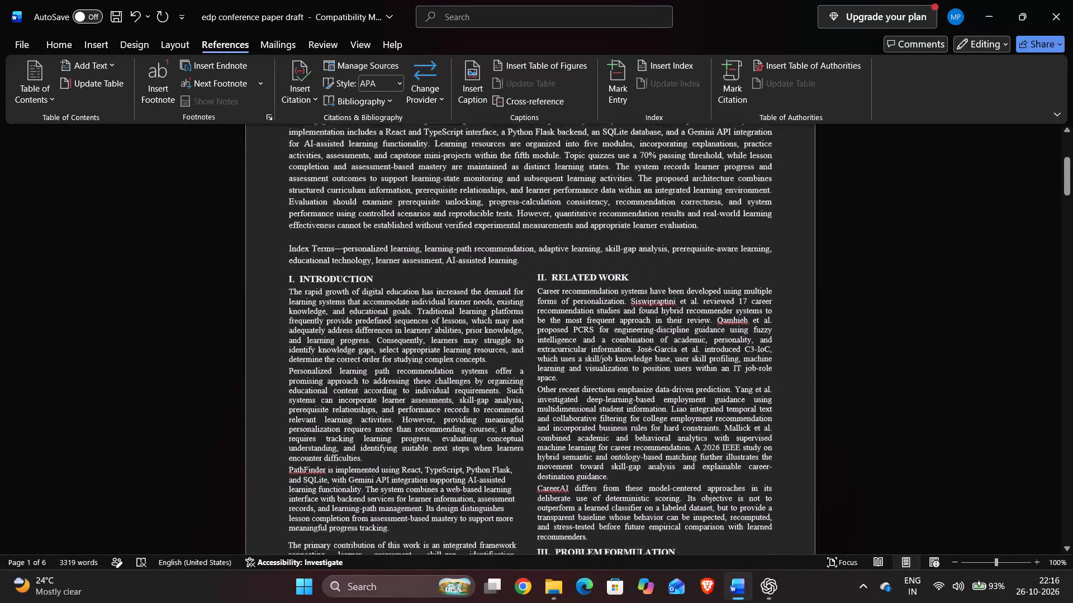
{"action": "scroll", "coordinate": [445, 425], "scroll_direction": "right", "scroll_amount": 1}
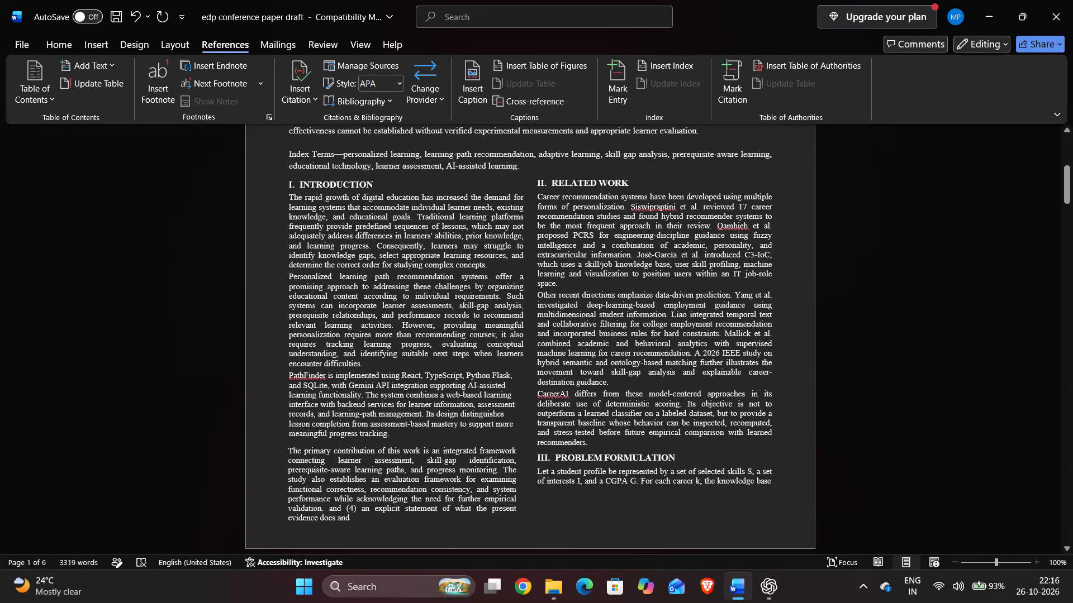
Delete the remaining "and (4) an explicit statement of what the present evidence does and" so the Introduction's last paragraph ends at "validation.".
{"action": "left_click", "coordinate": [359, 521]}
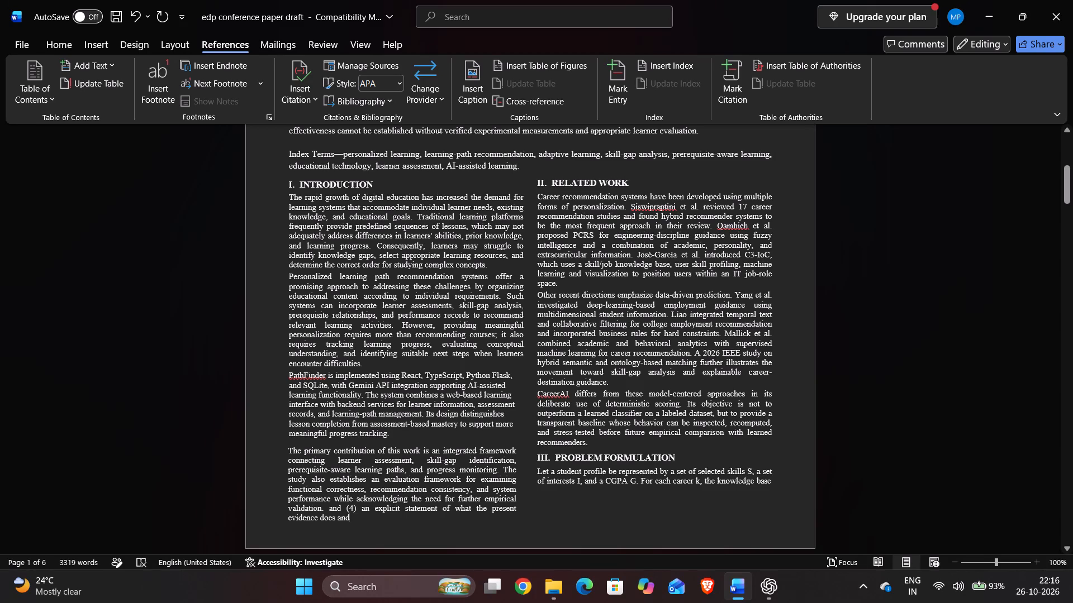
{"action": "key", "text": "BackSpace"}
{"action": "key", "text": "BackSpace"}
{"action": "key", "text": "BackSpace"}
{"action": "key", "text": "BackSpace"}
{"action": "key", "text": "BackSpace"}
{"action": "key", "text": "BackSpace"}
{"action": "key", "text": "BackSpace"}
{"action": "key", "text": "BackSpace"}
{"action": "key", "text": "BackSpace"}
{"action": "key", "text": "BackSpace"}
{"action": "key", "text": "BackSpace"}
{"action": "key", "text": "BackSpace"}
{"action": "key", "text": "BackSpace"}
{"action": "key", "text": "BackSpace"}
{"action": "key", "text": "BackSpace"}
{"action": "key", "text": "BackSpace"}
{"action": "key", "text": "BackSpace"}
{"action": "key", "text": "BackSpace"}
{"action": "key", "text": "BackSpace"}
{"action": "key", "text": "BackSpace"}
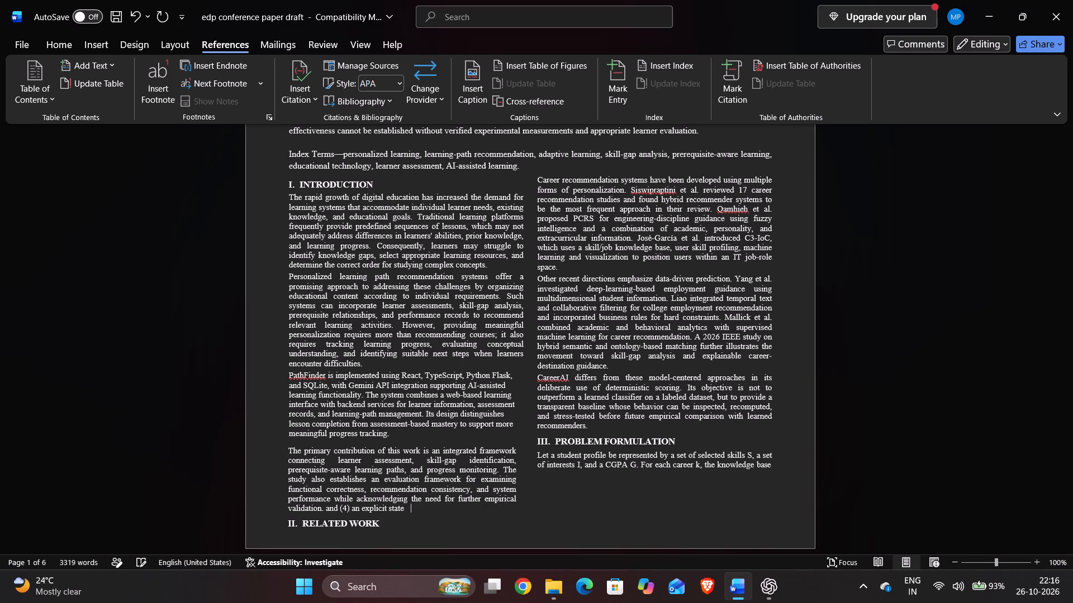
{"action": "key", "text": "BackSpace"}
{"action": "key", "text": "BackSpace"}
{"action": "key", "text": "BackSpace"}
{"action": "key", "text": "BackSpace"}
{"action": "key", "text": "BackSpace"}
Insert a blank line before the II. Related Work heading to separate it from the end of the Introduction.
{"action": "key", "text": "Down"}
{"action": "key", "text": "Left"}
{"action": "key", "text": "Left"}
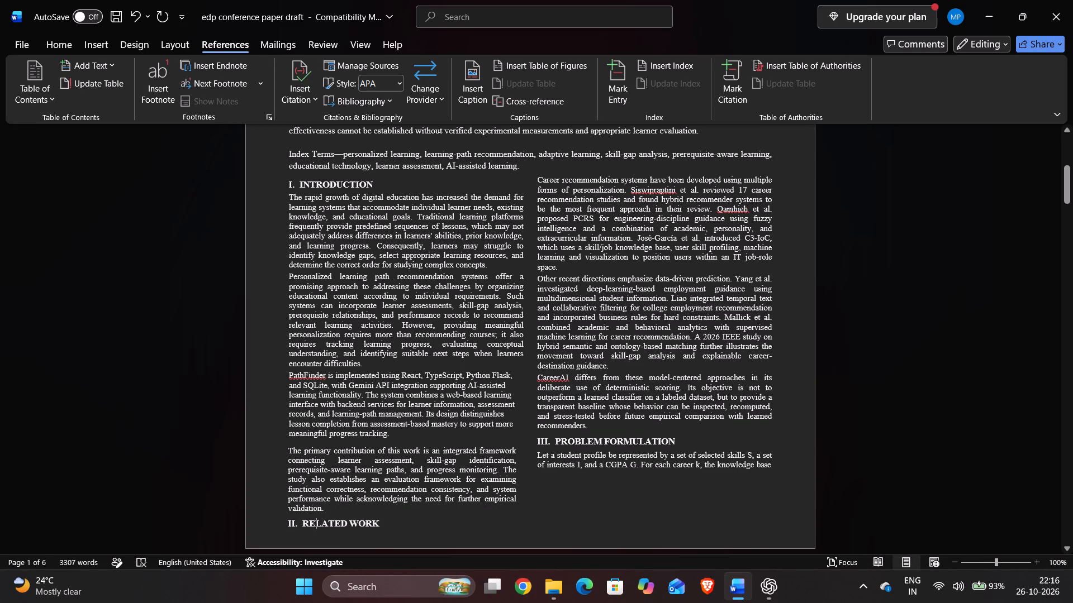
{"action": "key", "text": "Left"}
{"action": "key", "text": "Left"}
{"action": "key", "text": "Left"}
{"action": "key", "text": "Left"}
{"action": "key", "text": "Return"}
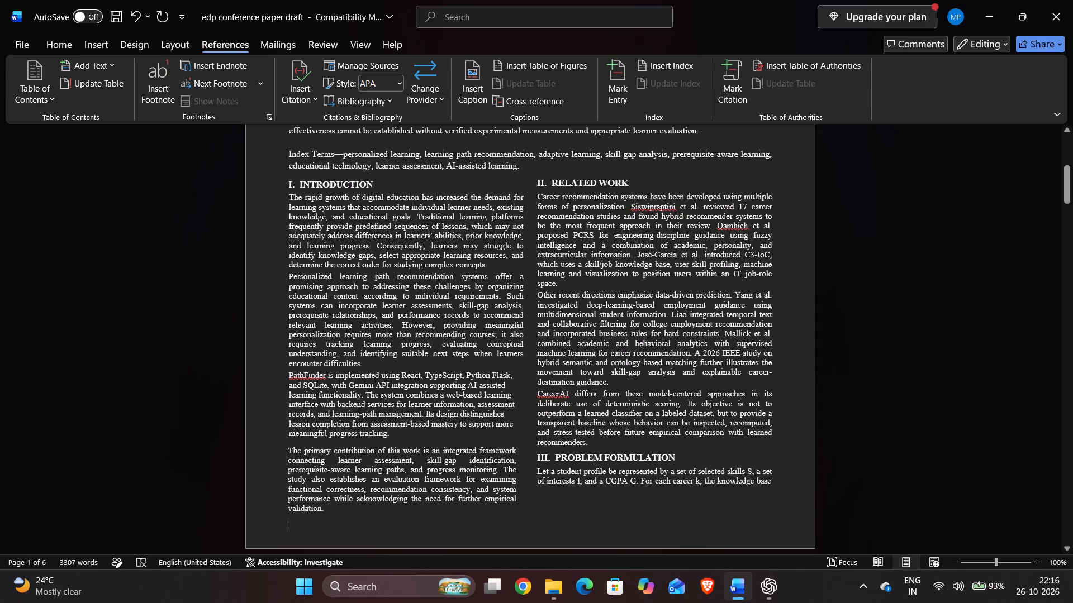
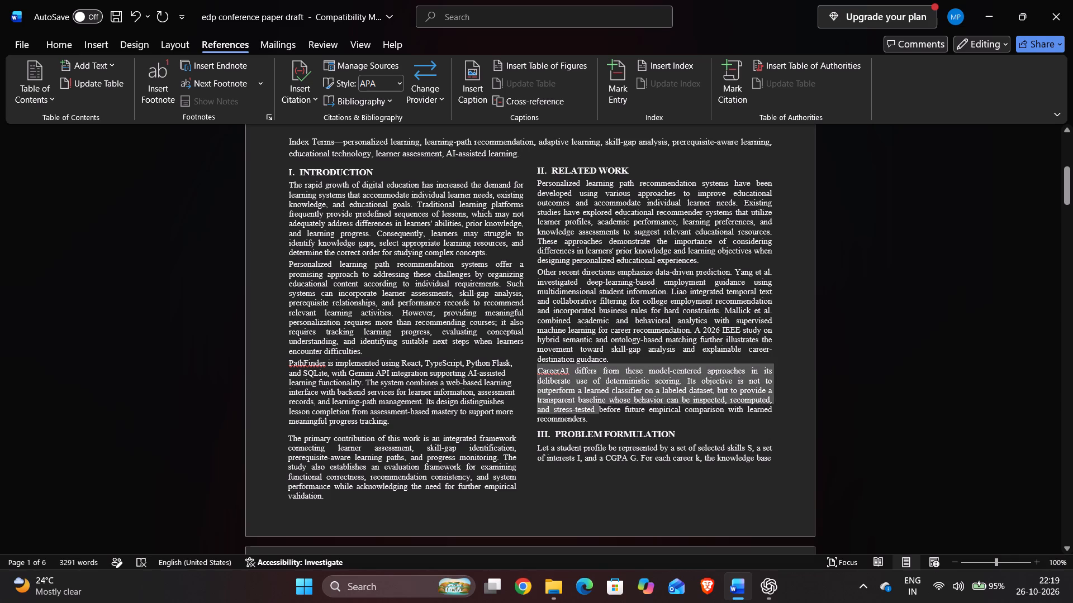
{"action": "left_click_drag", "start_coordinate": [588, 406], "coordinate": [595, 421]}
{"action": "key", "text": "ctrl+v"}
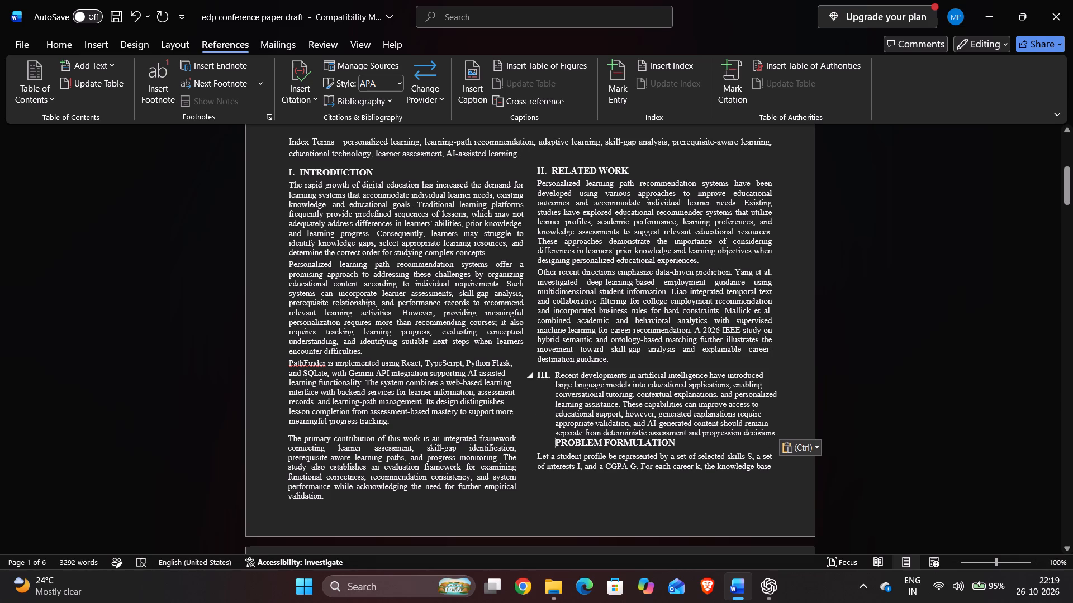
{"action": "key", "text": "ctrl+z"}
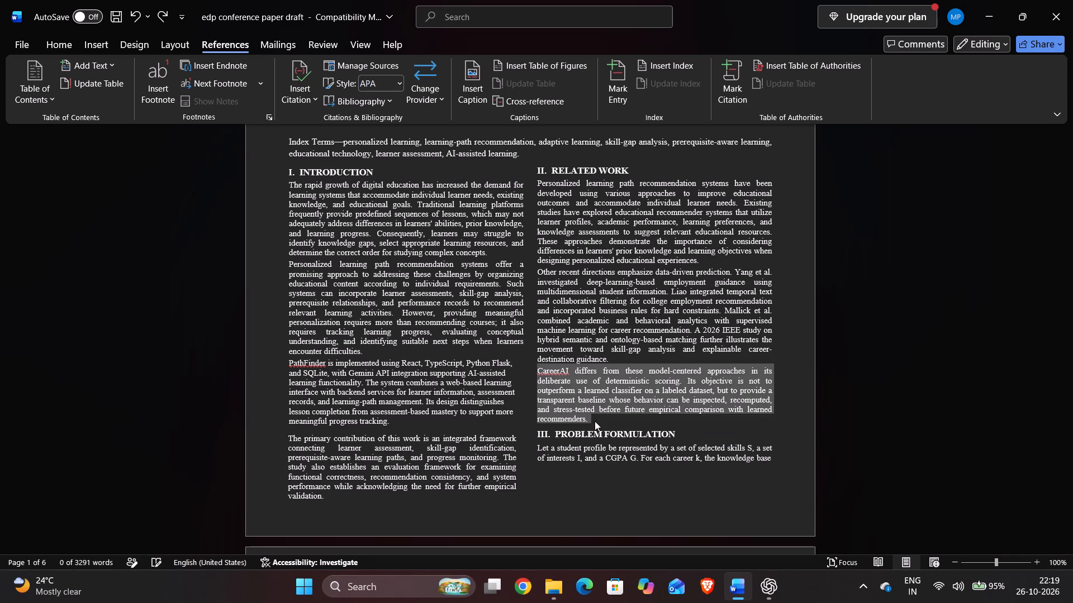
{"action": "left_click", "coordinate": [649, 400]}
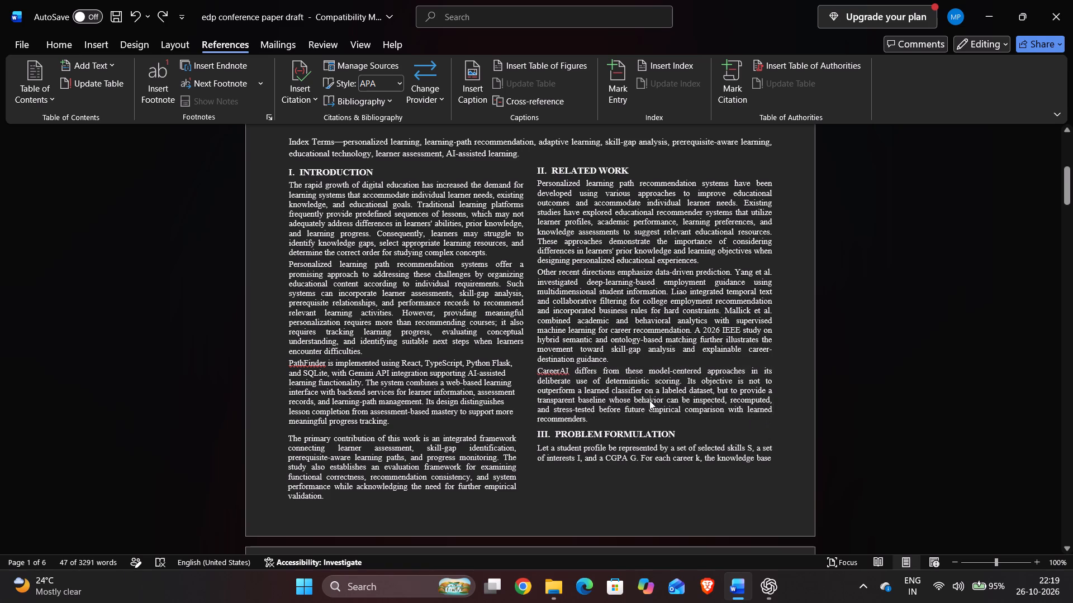
Replace the CareerAI paragraph in Related Work, except its last word "recommenders.", with the copied "Recent developments in artificial intelligence" text.
{"action": "left_click_drag", "start_coordinate": [536, 370], "coordinate": [735, 414]}
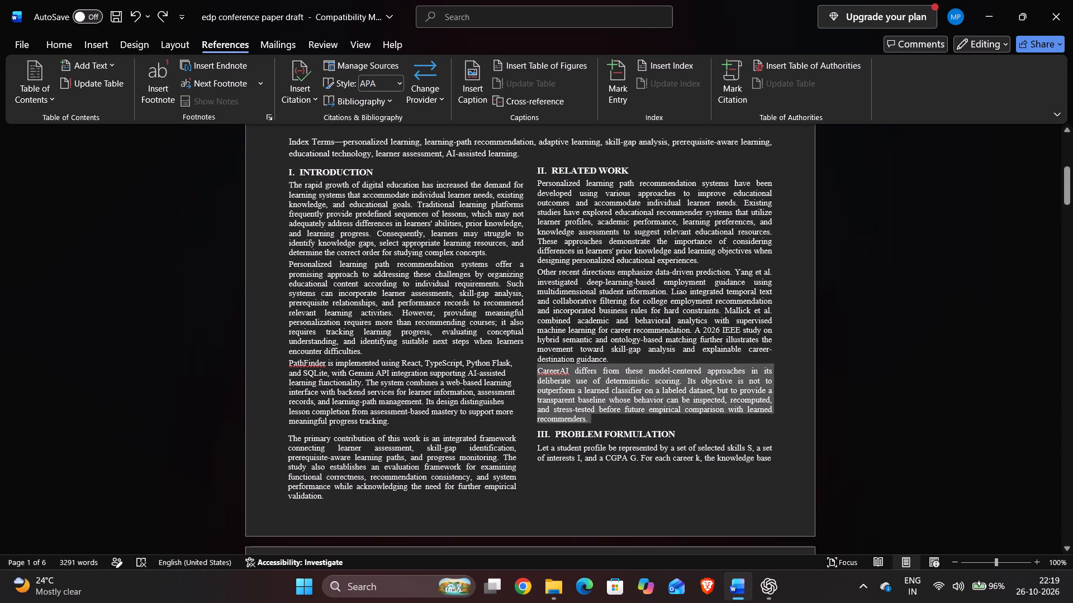
{"action": "left_click_drag", "start_coordinate": [735, 414], "coordinate": [787, 406]}
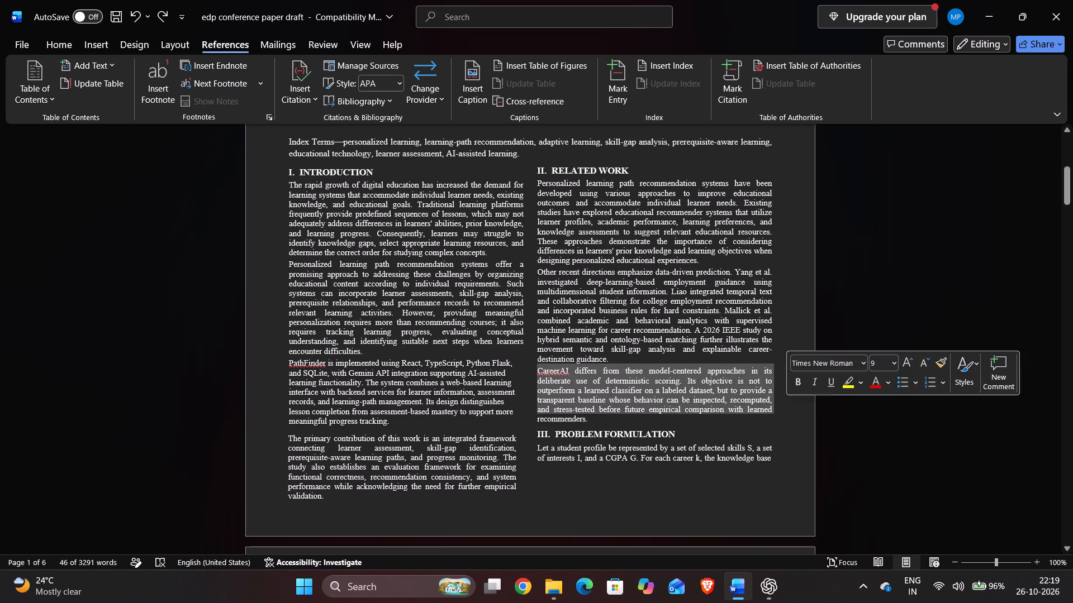
{"action": "key", "text": "ctrl+v"}
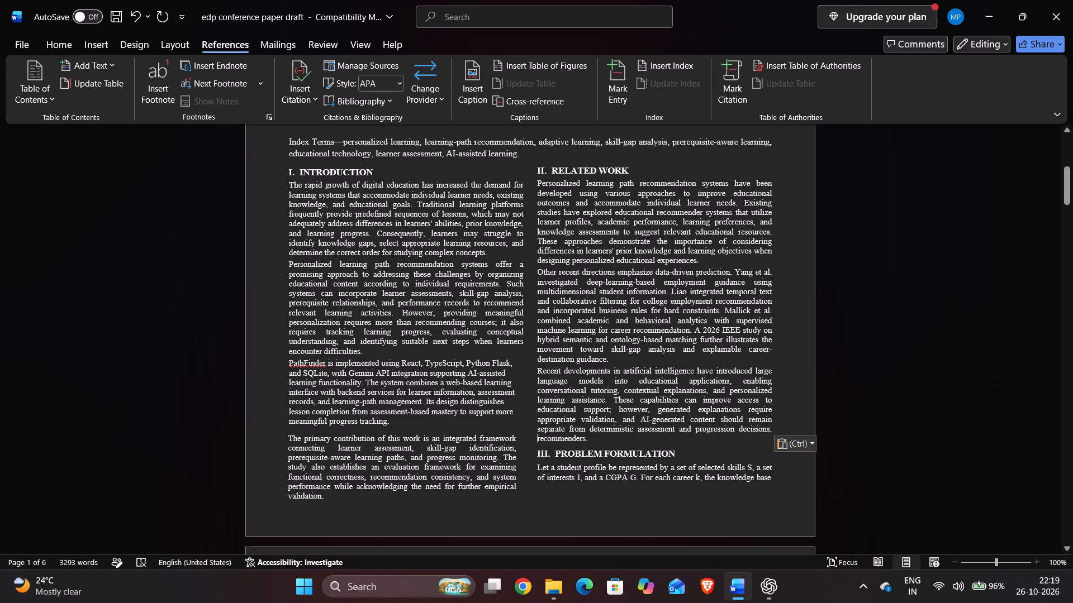
Delete the leftover word "recommenders." so the Related Work section ends at "progression decisions.".
{"action": "left_click", "coordinate": [643, 434]}
{"action": "key", "text": "BackSpace"}
{"action": "key", "text": "BackSpace"}
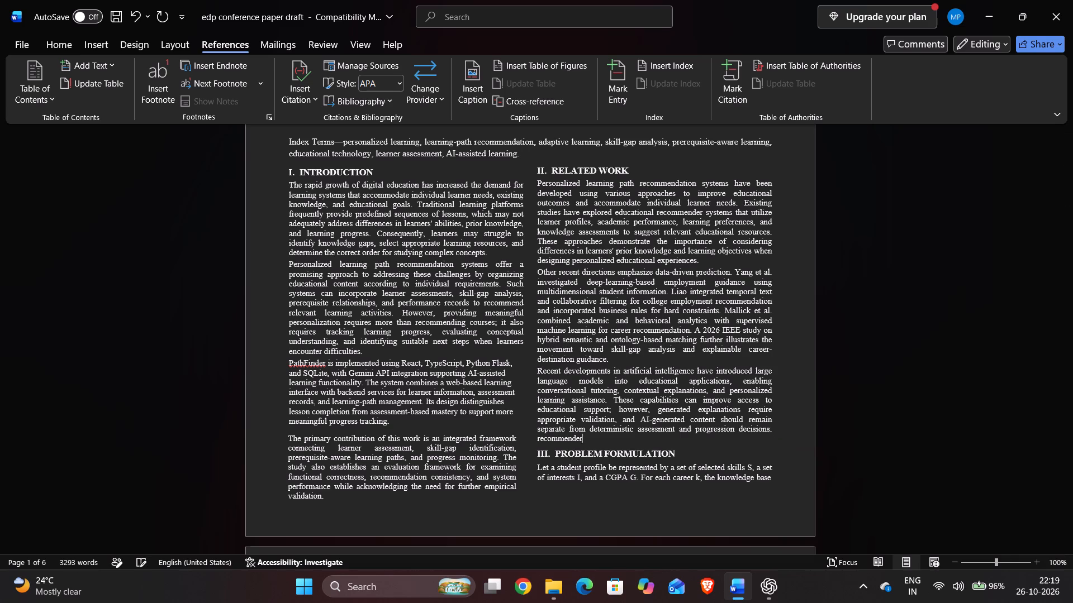
{"action": "key", "text": "BackSpace"}
{"action": "key", "text": "BackSpace"}
{"action": "key", "text": "BackSpace"}
{"action": "key", "text": "BackSpace"}
{"action": "key", "text": "BackSpace"}
{"action": "key", "text": "BackSpace"}
{"action": "key", "text": "BackSpace"}
{"action": "key", "text": "BackSpace"}
{"action": "key", "text": "BackSpace"}
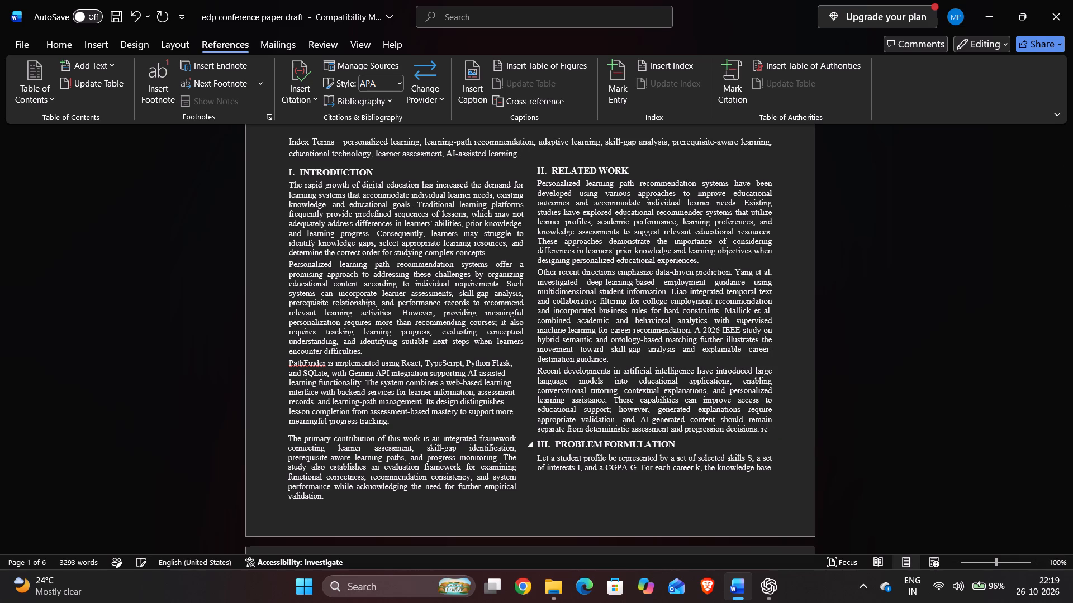
{"action": "key", "text": "BackSpace"}
{"action": "key", "text": "BackSpace"}
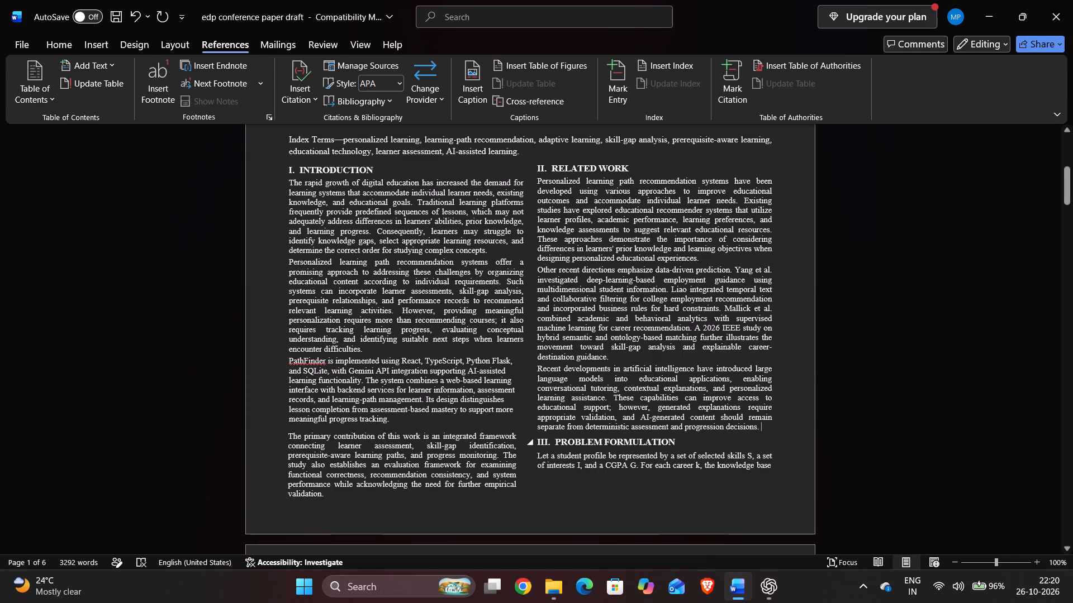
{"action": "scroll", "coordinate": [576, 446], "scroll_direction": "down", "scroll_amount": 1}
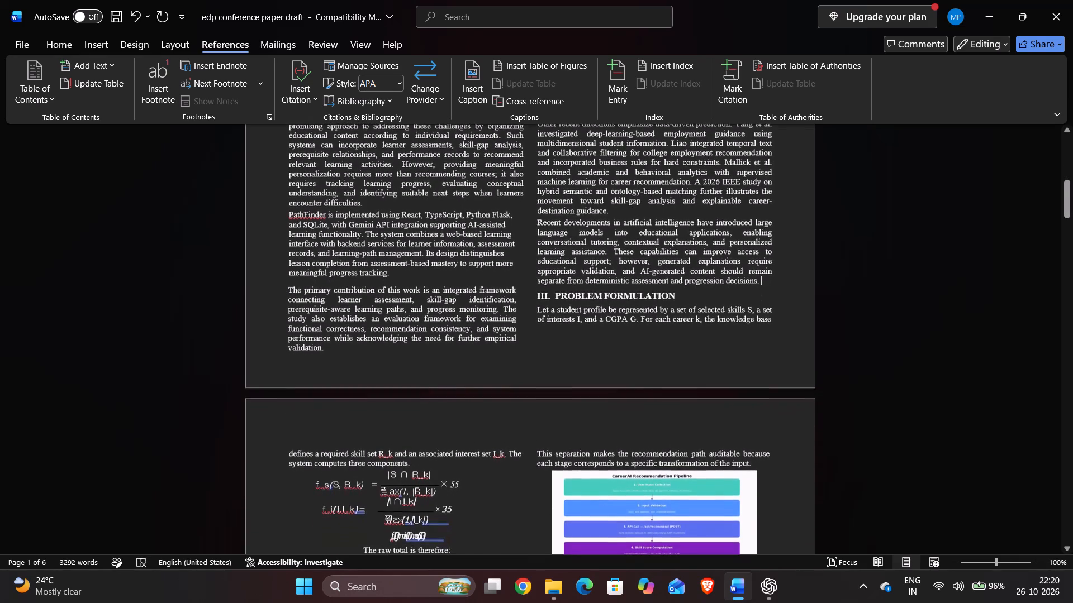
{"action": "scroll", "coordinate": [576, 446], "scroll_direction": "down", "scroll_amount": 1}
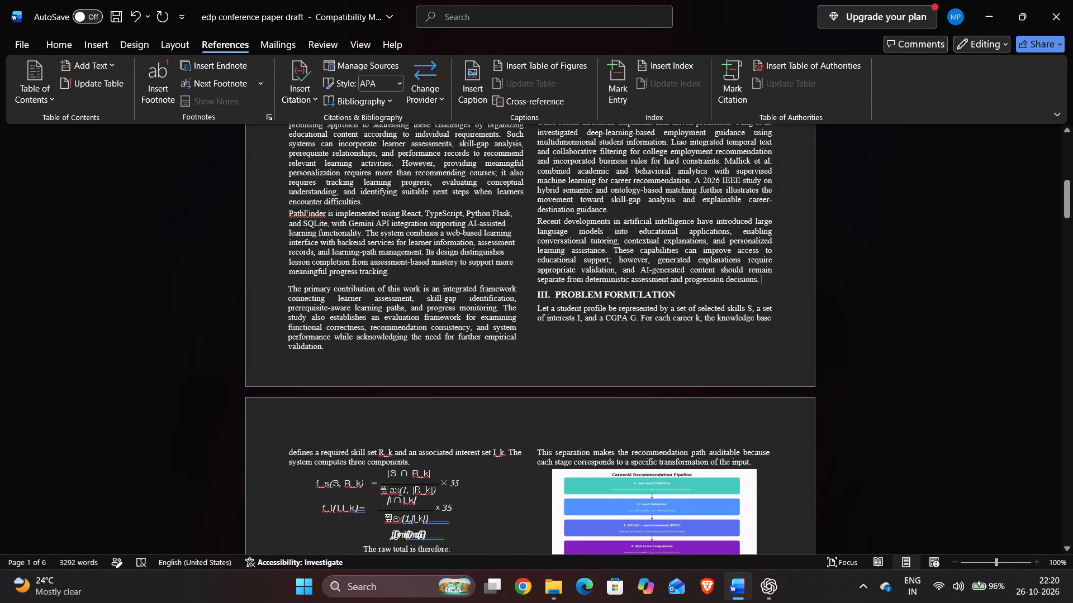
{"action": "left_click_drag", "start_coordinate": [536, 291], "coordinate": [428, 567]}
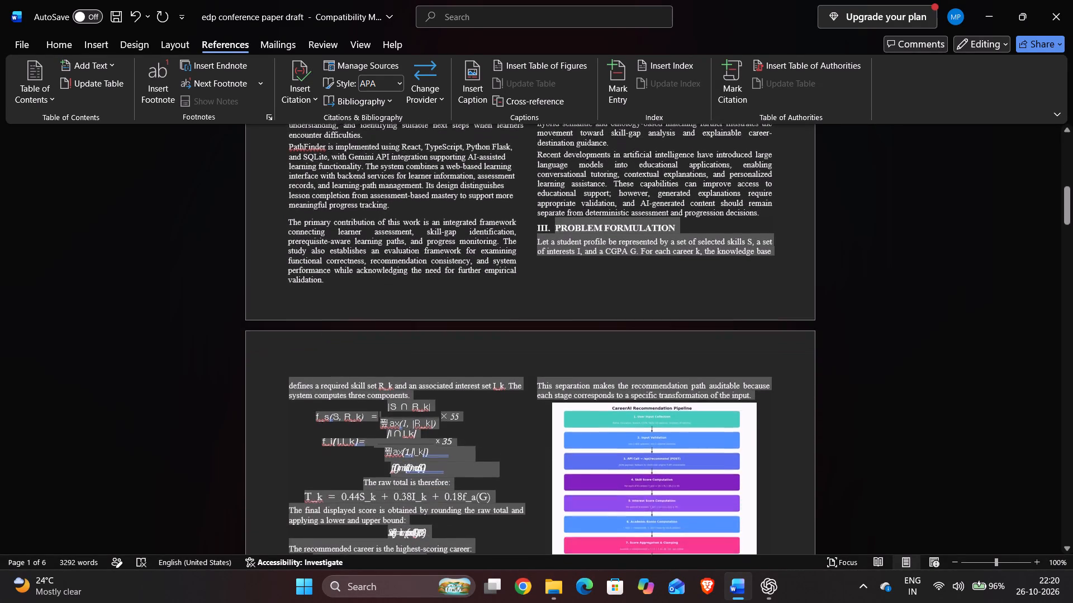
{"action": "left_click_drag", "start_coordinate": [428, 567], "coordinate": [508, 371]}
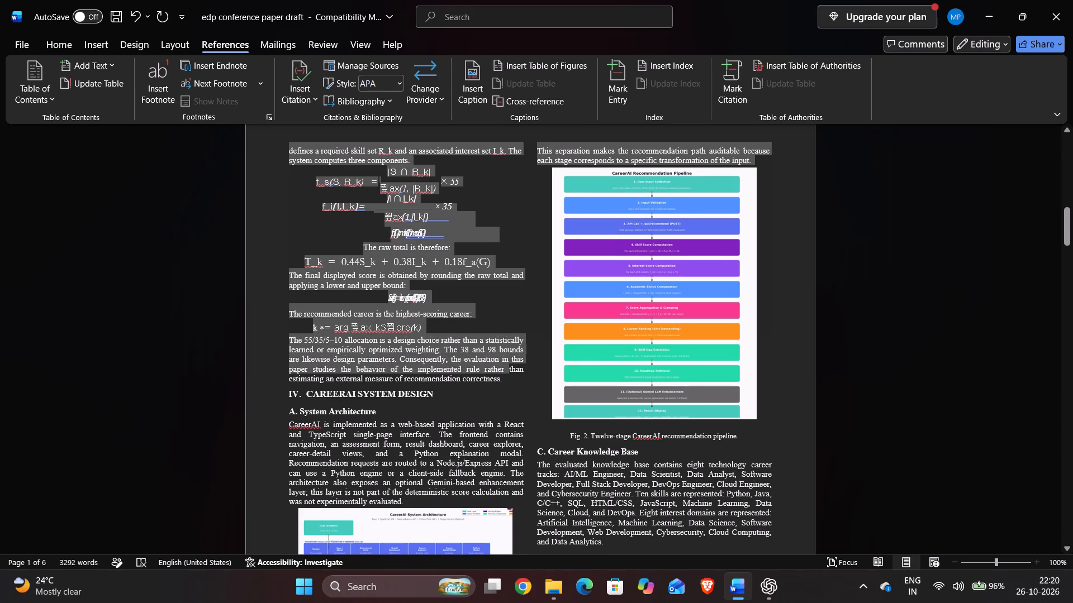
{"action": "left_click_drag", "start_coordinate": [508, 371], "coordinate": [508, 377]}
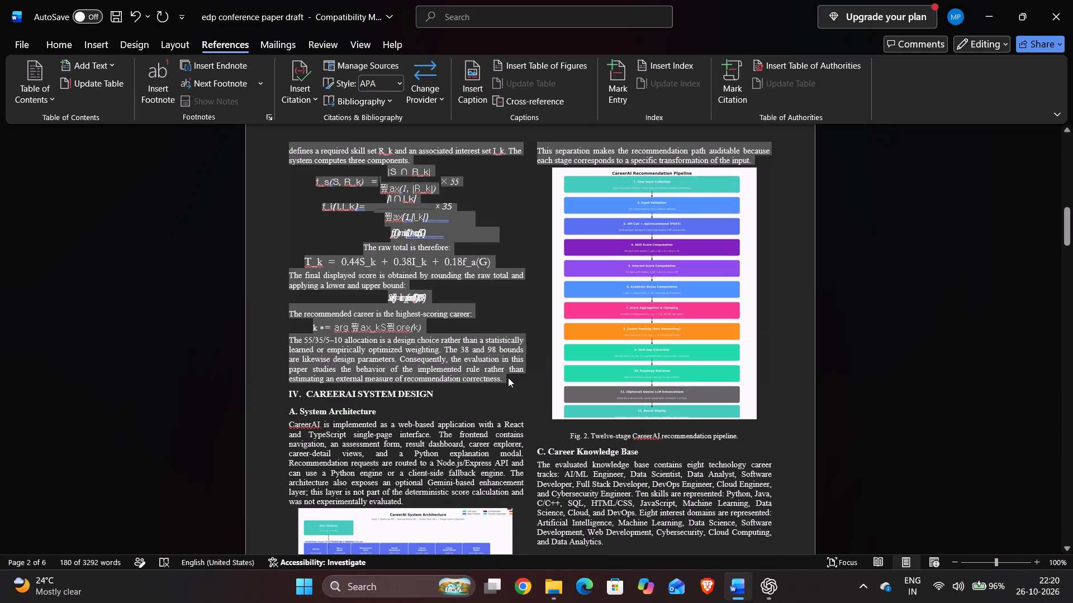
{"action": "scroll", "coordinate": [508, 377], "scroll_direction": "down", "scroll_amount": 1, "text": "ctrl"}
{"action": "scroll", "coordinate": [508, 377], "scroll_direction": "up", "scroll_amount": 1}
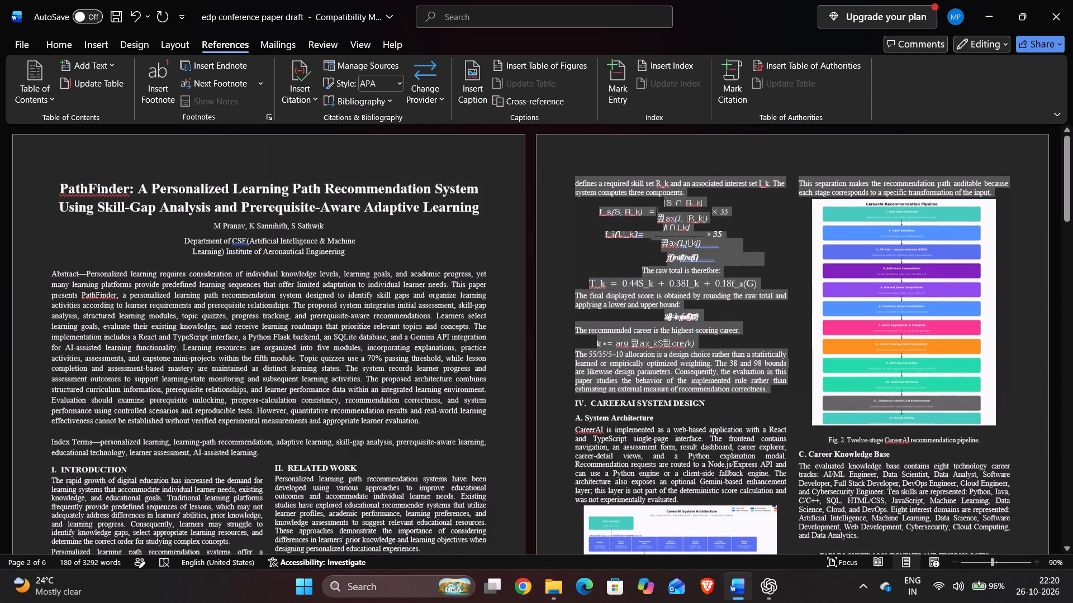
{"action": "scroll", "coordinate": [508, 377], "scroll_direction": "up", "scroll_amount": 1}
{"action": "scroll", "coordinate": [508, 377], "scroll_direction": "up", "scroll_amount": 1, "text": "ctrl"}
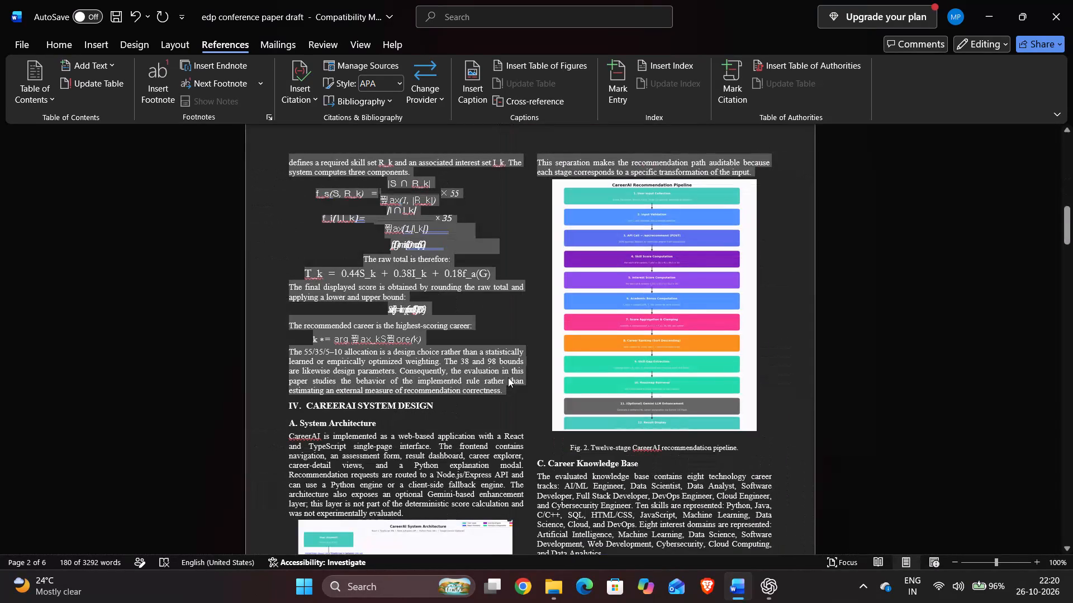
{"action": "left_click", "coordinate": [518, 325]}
{"action": "scroll", "coordinate": [518, 325], "scroll_direction": "up", "scroll_amount": 1}
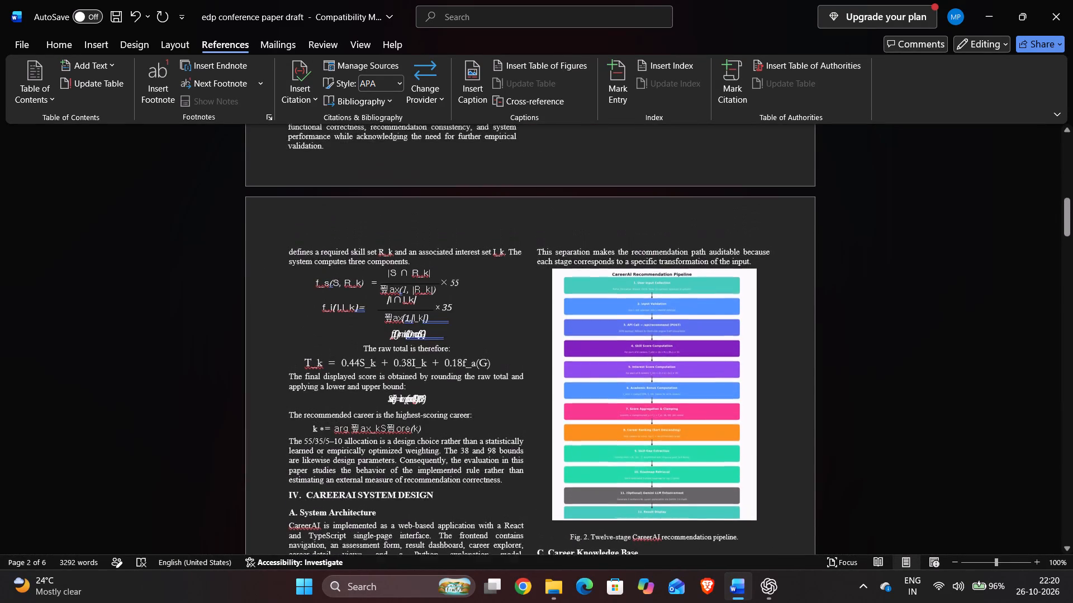
{"action": "scroll", "coordinate": [518, 325], "scroll_direction": "up", "scroll_amount": 3}
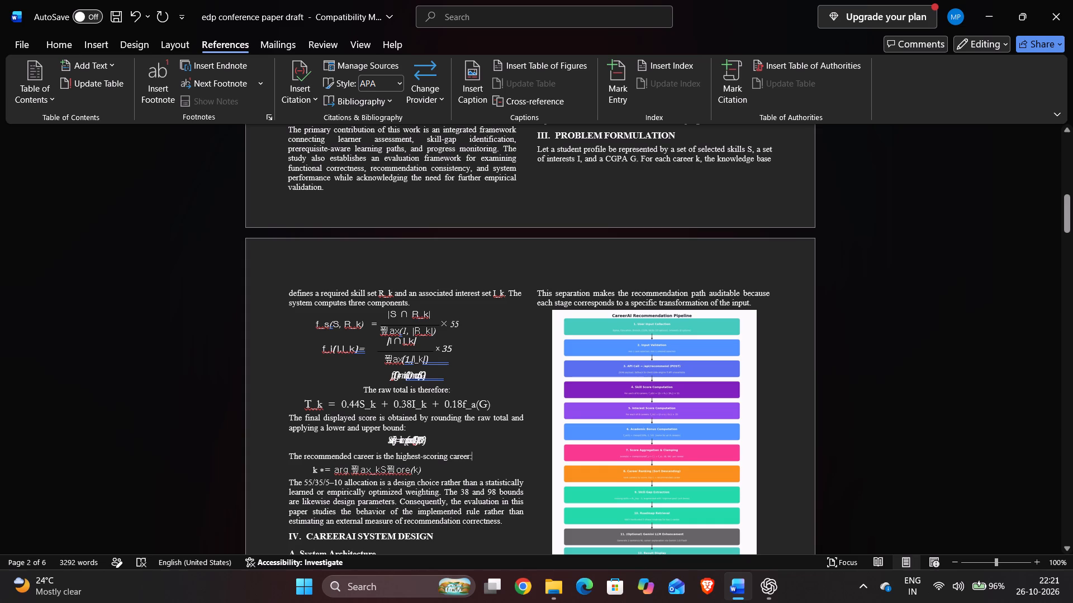
{"action": "key", "text": "shift+super+s"}
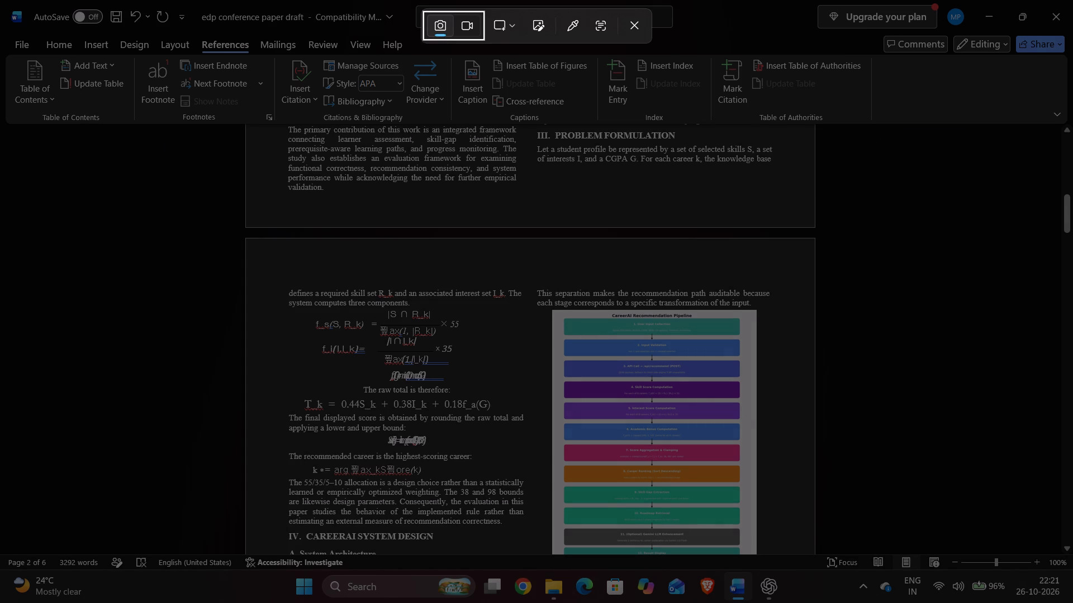
{"action": "left_click_drag", "start_coordinate": [213, 128], "coordinate": [825, 499]}
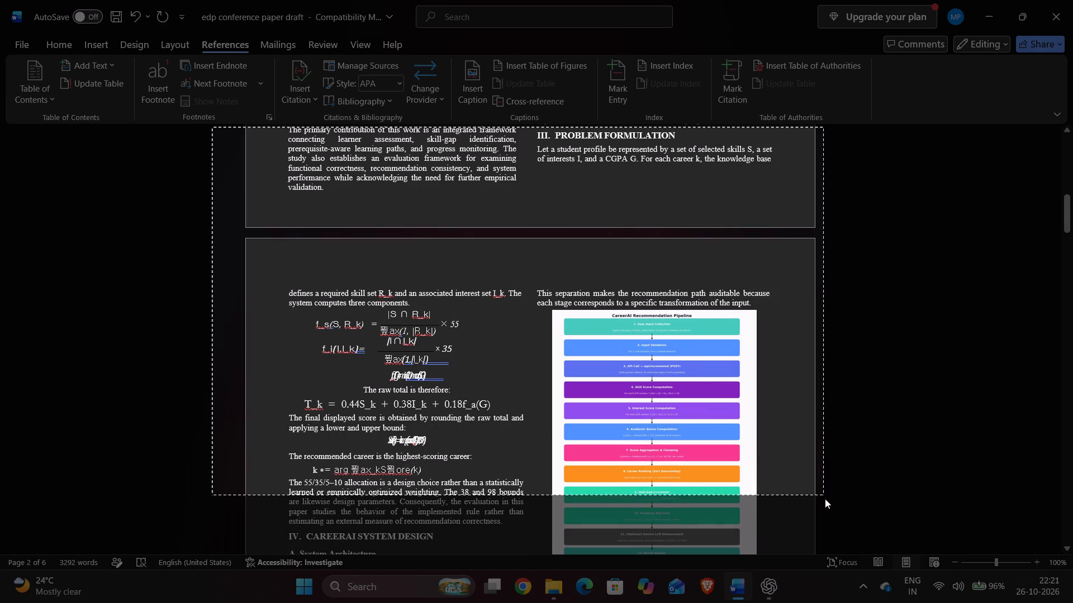
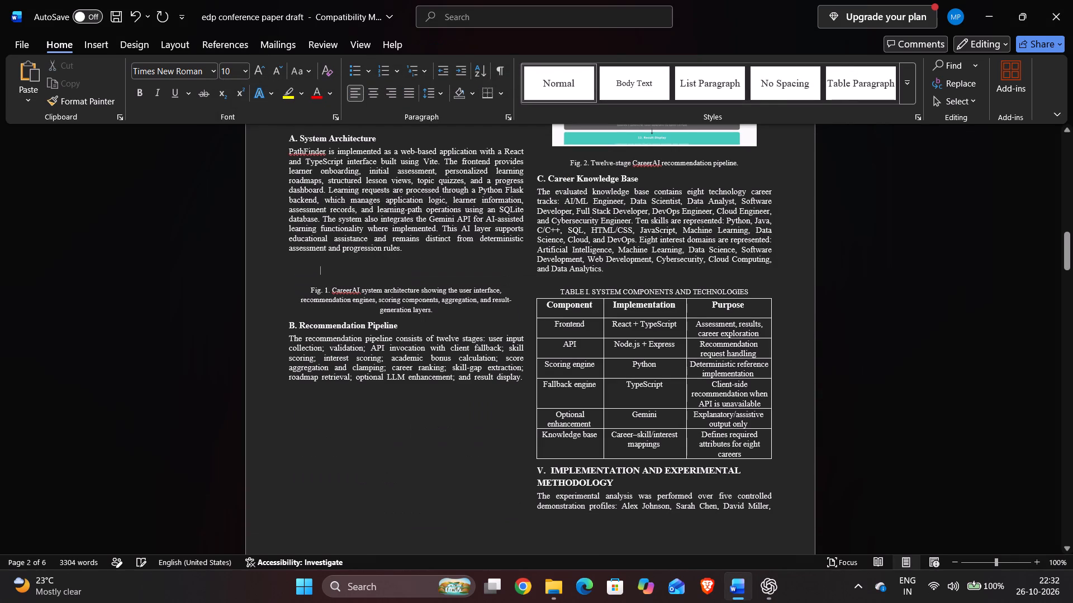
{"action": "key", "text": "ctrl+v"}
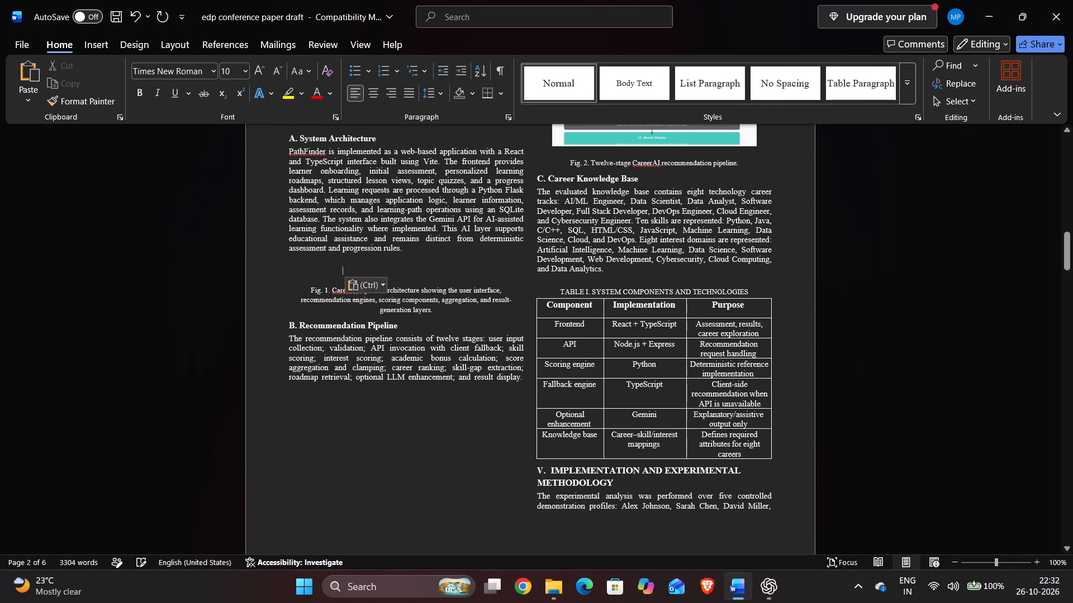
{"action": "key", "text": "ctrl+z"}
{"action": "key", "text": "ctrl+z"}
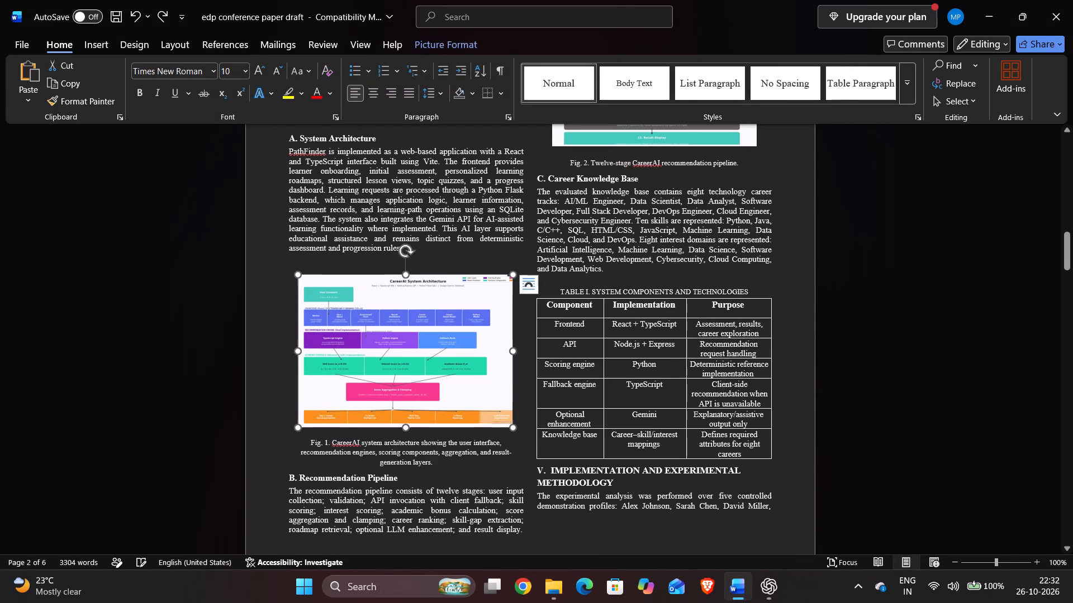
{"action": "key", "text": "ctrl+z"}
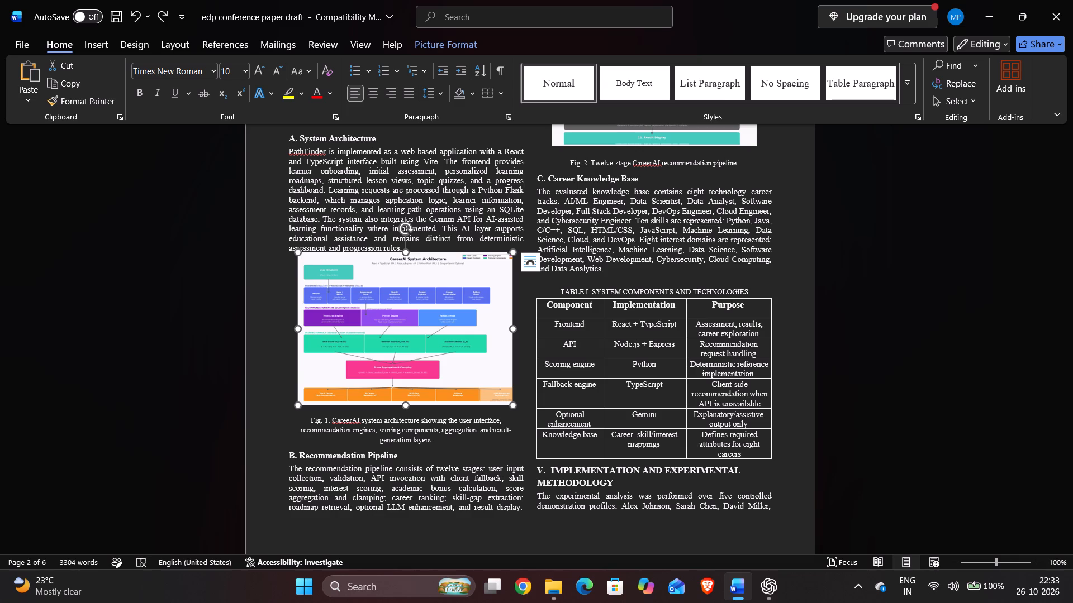
Delete the CareerAI diagram above the Fig. 1 caption and paste the PathFinder System Architecture image there as a picture.
{"action": "key", "text": "Delete"}
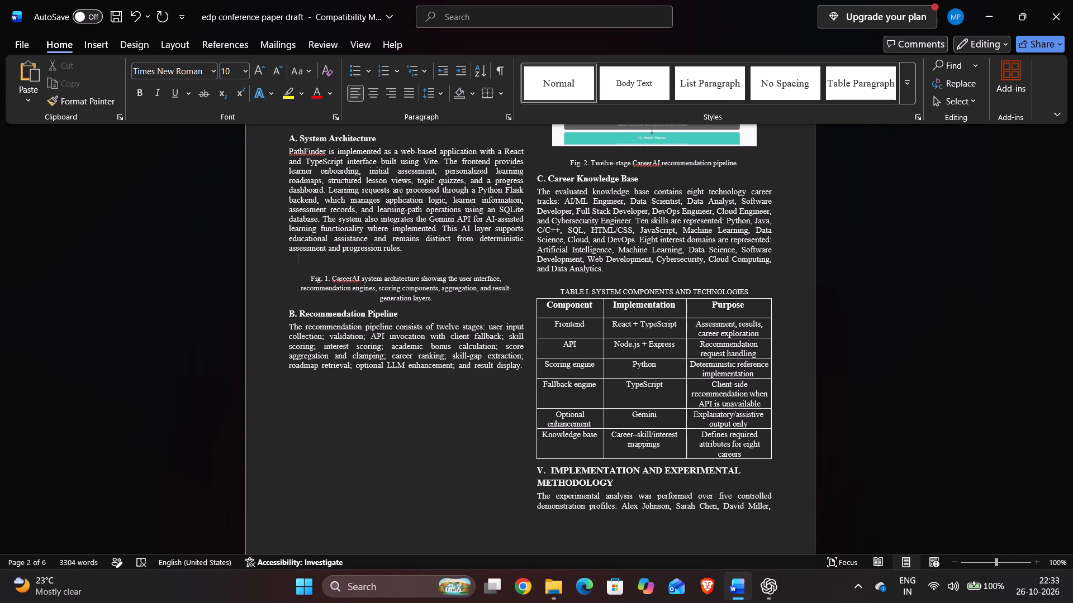
{"action": "key", "text": "ctrl+v"}
{"action": "left_click", "coordinate": [359, 284]}
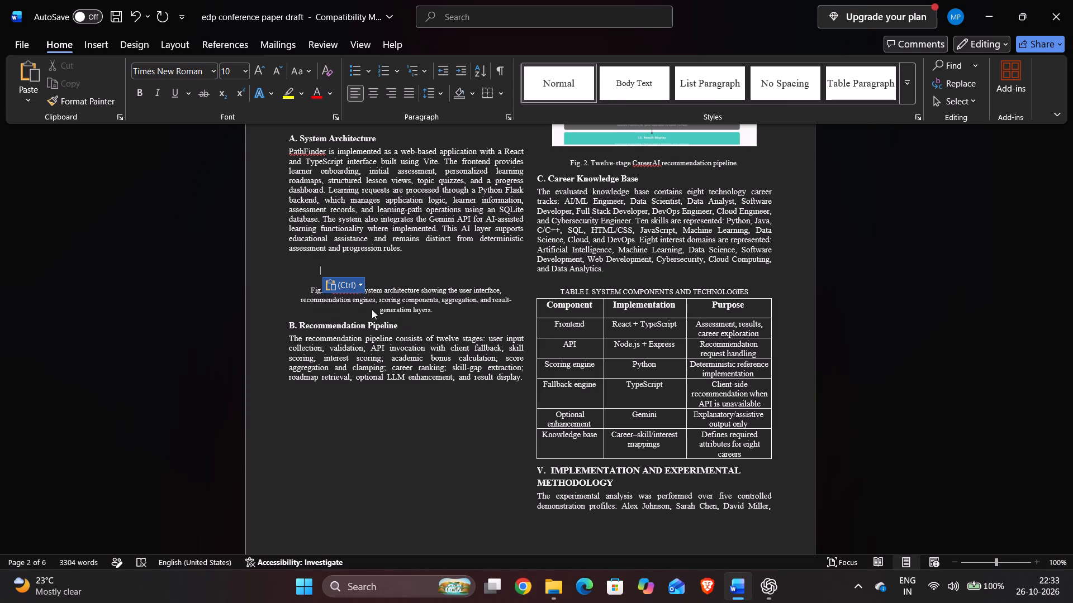
{"action": "left_click", "coordinate": [376, 323]}
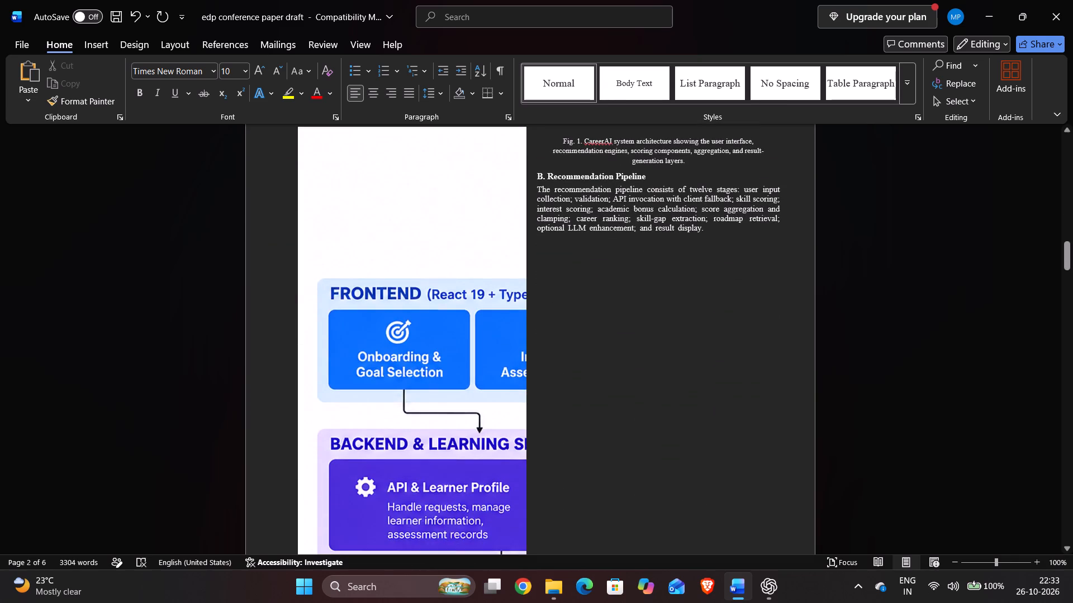
Scale the pasted PathFinder architecture picture down proportionally to about 5.08 cm high by 7.62 cm wide to fit its column.
{"action": "scroll", "coordinate": [376, 323], "scroll_direction": "up", "scroll_amount": 1}
{"action": "left_click", "coordinate": [319, 316]}
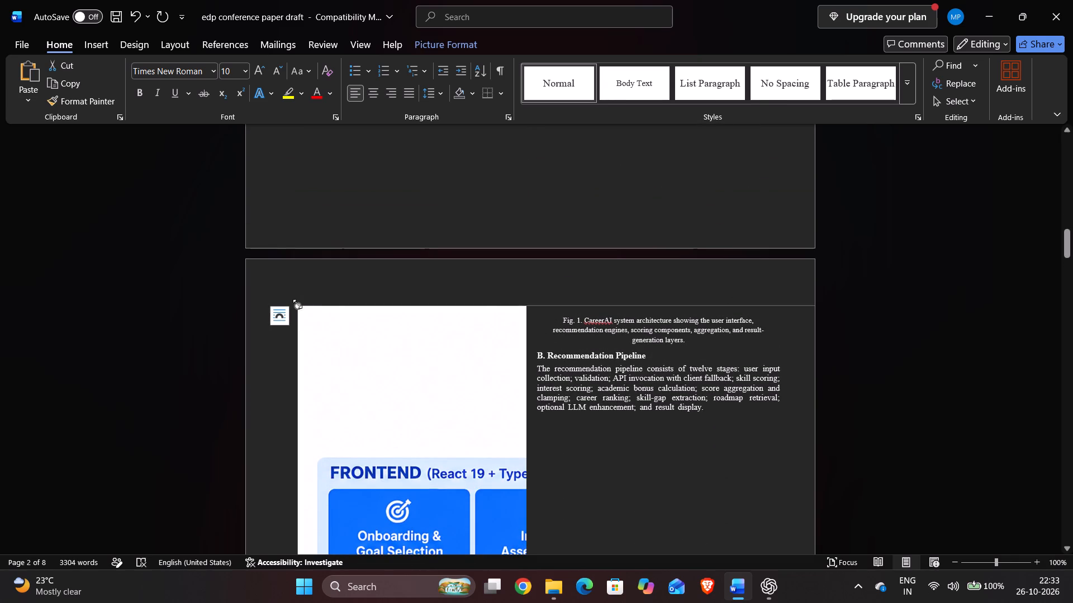
{"action": "left_click_drag", "start_coordinate": [299, 308], "coordinate": [559, 566]}
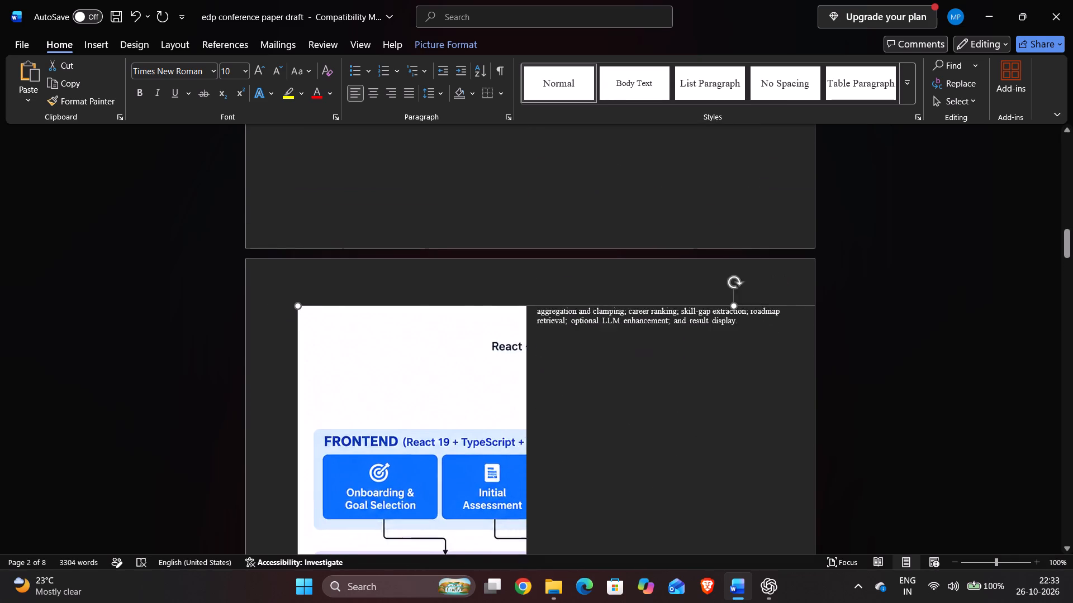
{"action": "left_click_drag", "start_coordinate": [559, 566], "coordinate": [689, 602]}
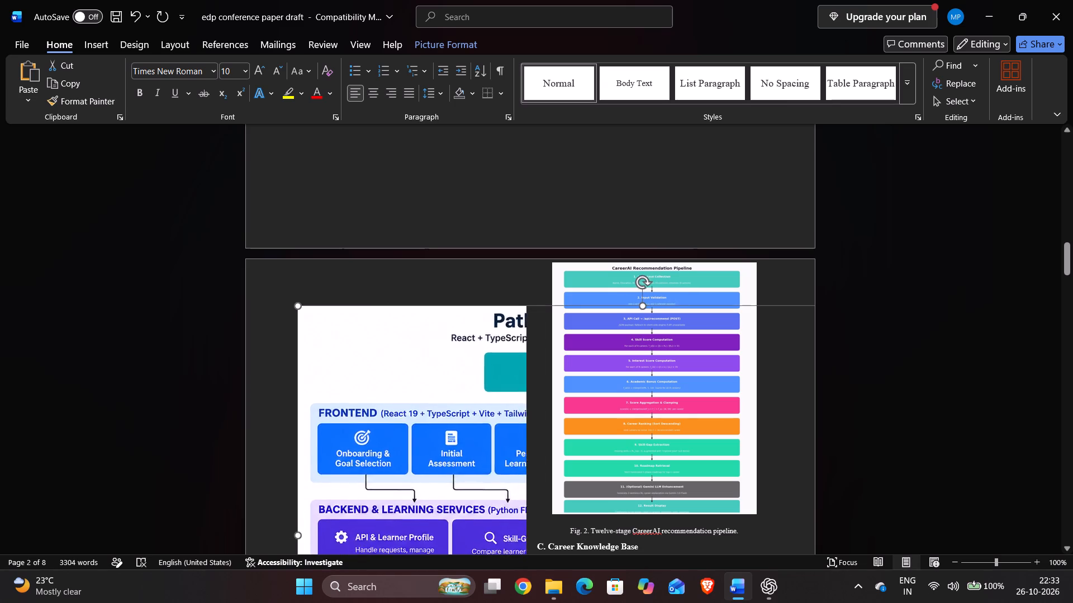
{"action": "left_click_drag", "start_coordinate": [689, 602], "coordinate": [698, 602]}
{"action": "scroll", "coordinate": [604, 336], "scroll_direction": "up", "scroll_amount": 1}
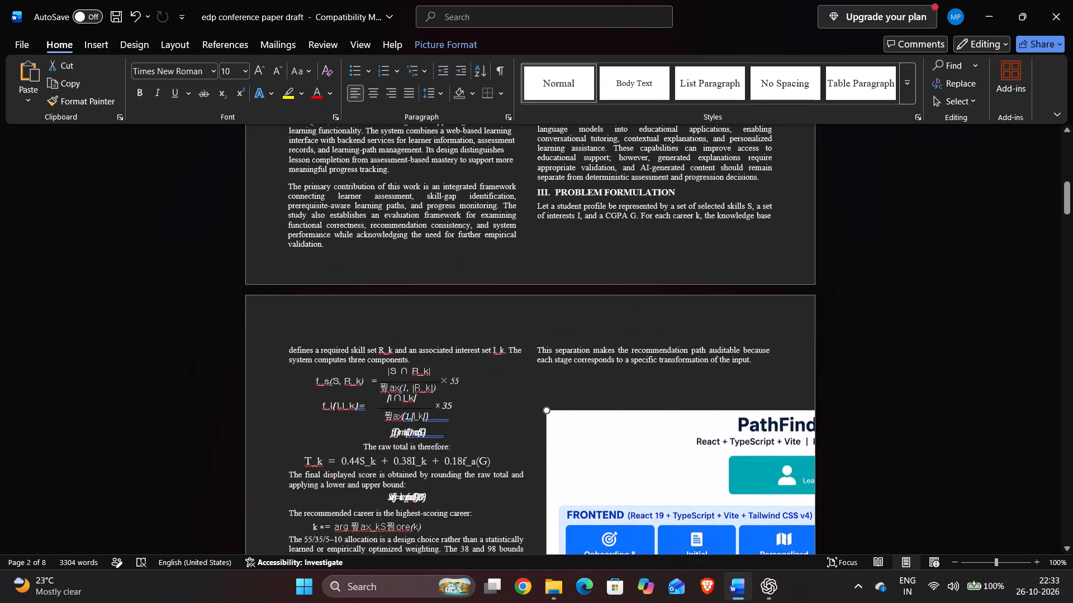
{"action": "left_click_drag", "start_coordinate": [549, 409], "coordinate": [816, 602]}
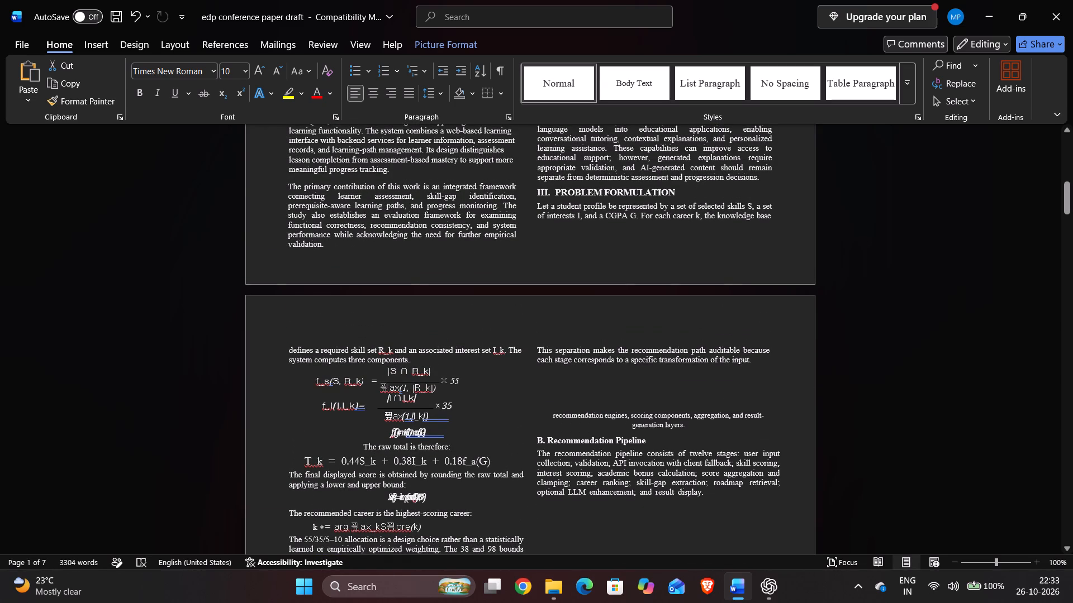
{"action": "left_click_drag", "start_coordinate": [816, 602], "coordinate": [730, 547]}
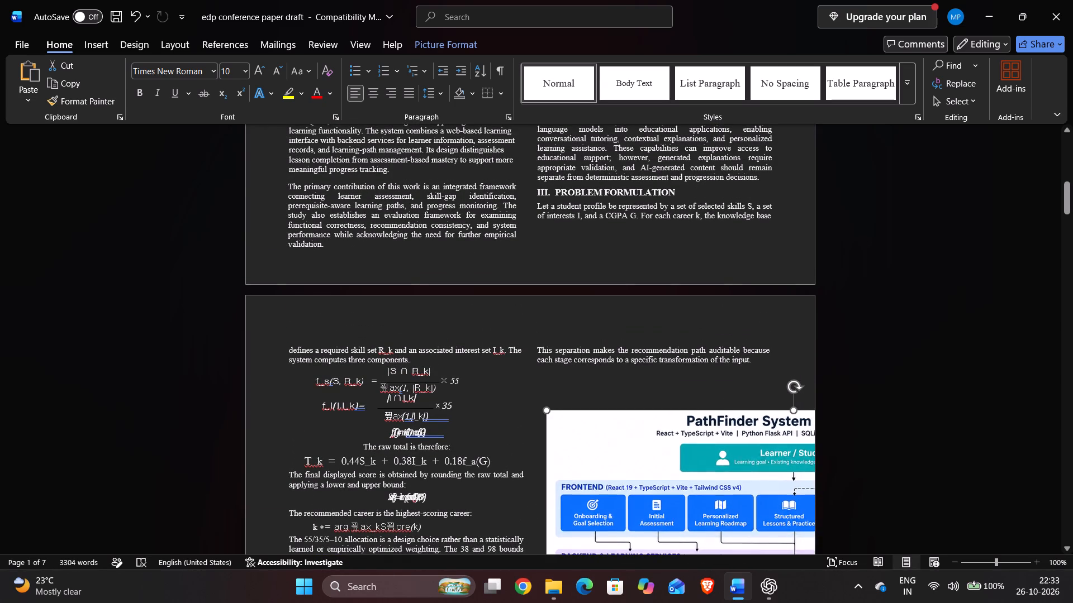
{"action": "left_click_drag", "start_coordinate": [730, 547], "coordinate": [781, 597]}
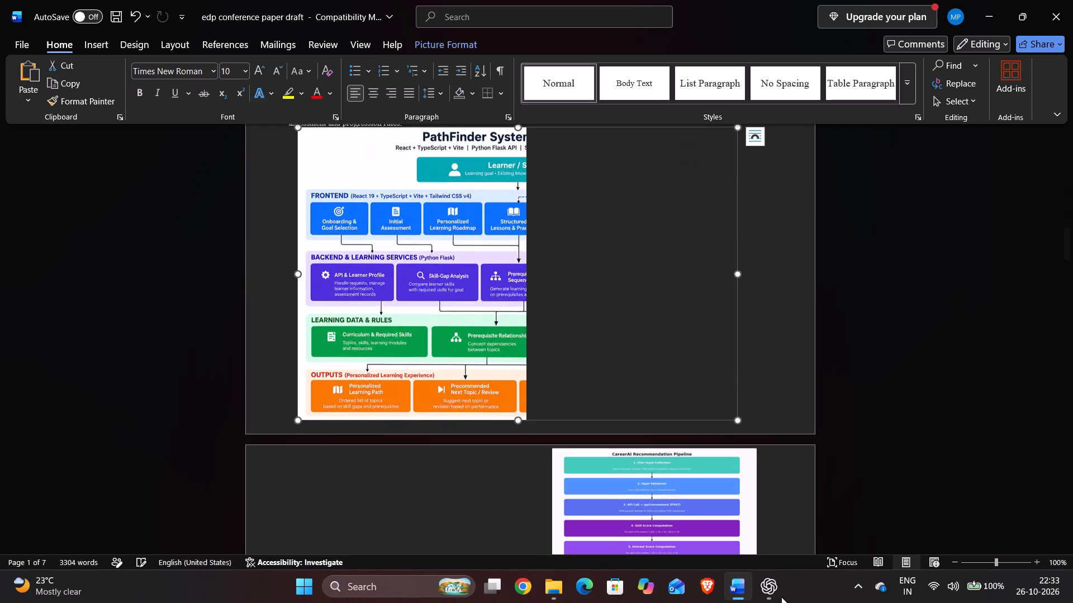
{"action": "scroll", "coordinate": [512, 225], "scroll_direction": "up", "scroll_amount": 1}
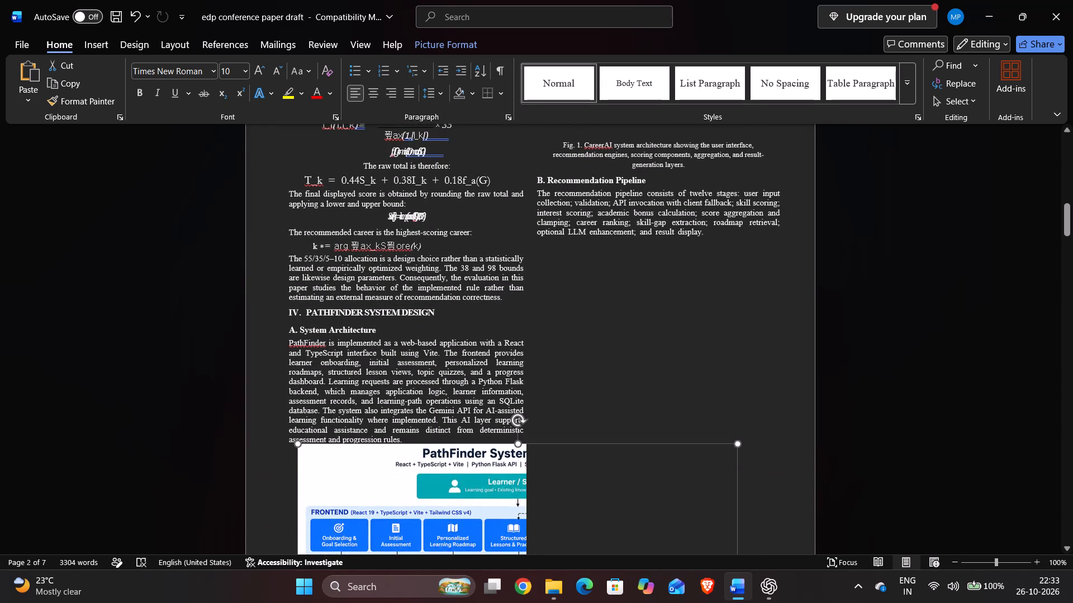
{"action": "left_click_drag", "start_coordinate": [299, 443], "coordinate": [525, 602]}
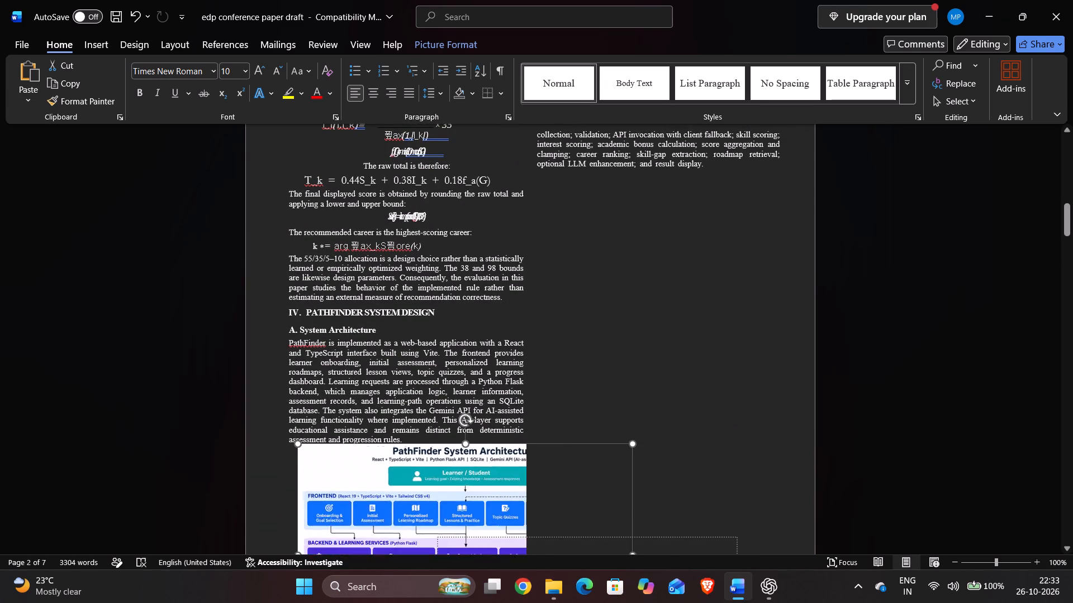
{"action": "left_click_drag", "start_coordinate": [525, 602], "coordinate": [624, 602]}
{"action": "scroll", "coordinate": [606, 454], "scroll_direction": "down", "scroll_amount": 1}
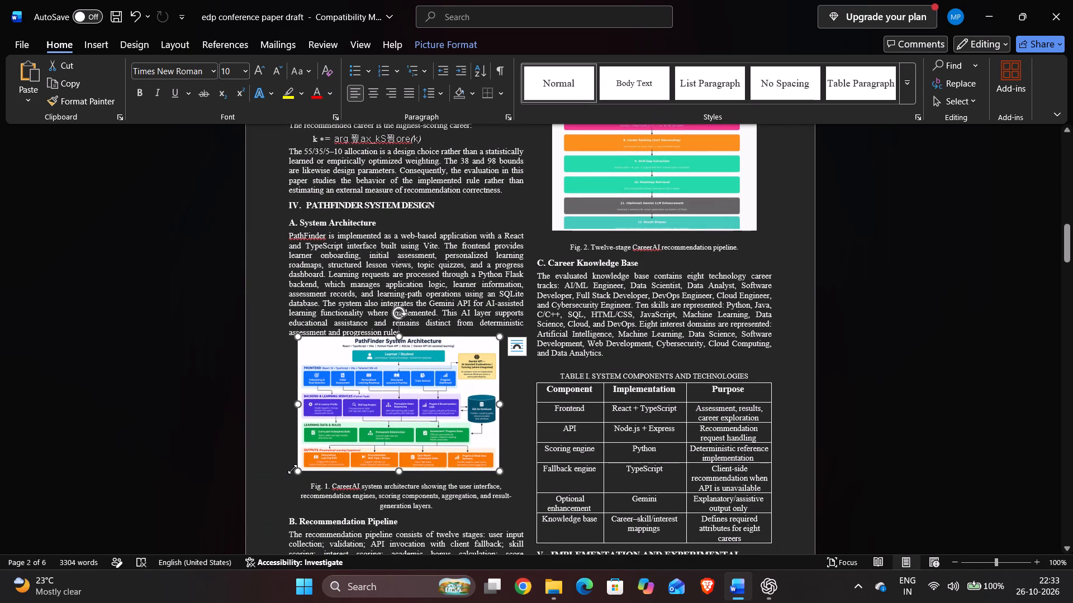
{"action": "left_click", "coordinate": [287, 462]}
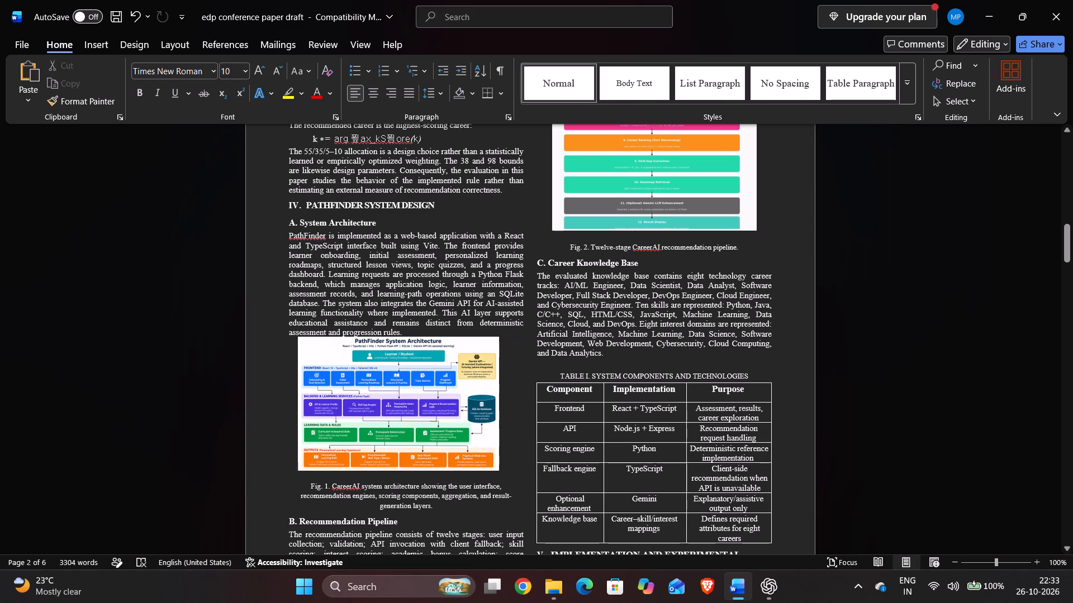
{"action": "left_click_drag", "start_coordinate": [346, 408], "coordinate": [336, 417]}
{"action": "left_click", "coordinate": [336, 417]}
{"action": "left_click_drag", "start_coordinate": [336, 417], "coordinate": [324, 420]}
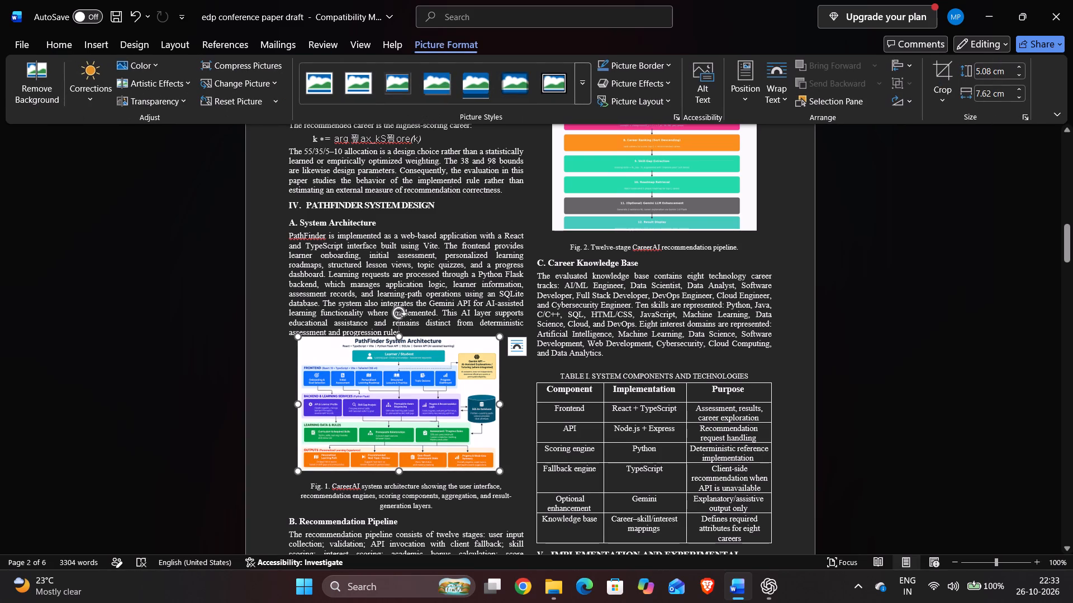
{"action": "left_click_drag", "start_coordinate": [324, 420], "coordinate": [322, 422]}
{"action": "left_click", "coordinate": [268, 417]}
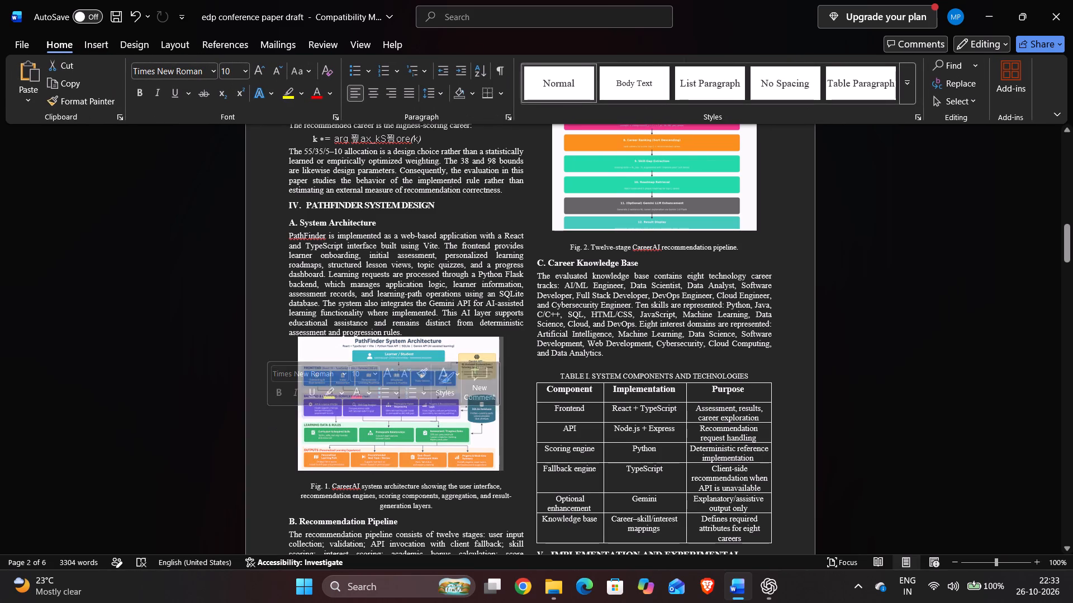
{"action": "left_click_drag", "start_coordinate": [311, 485], "coordinate": [397, 509]}
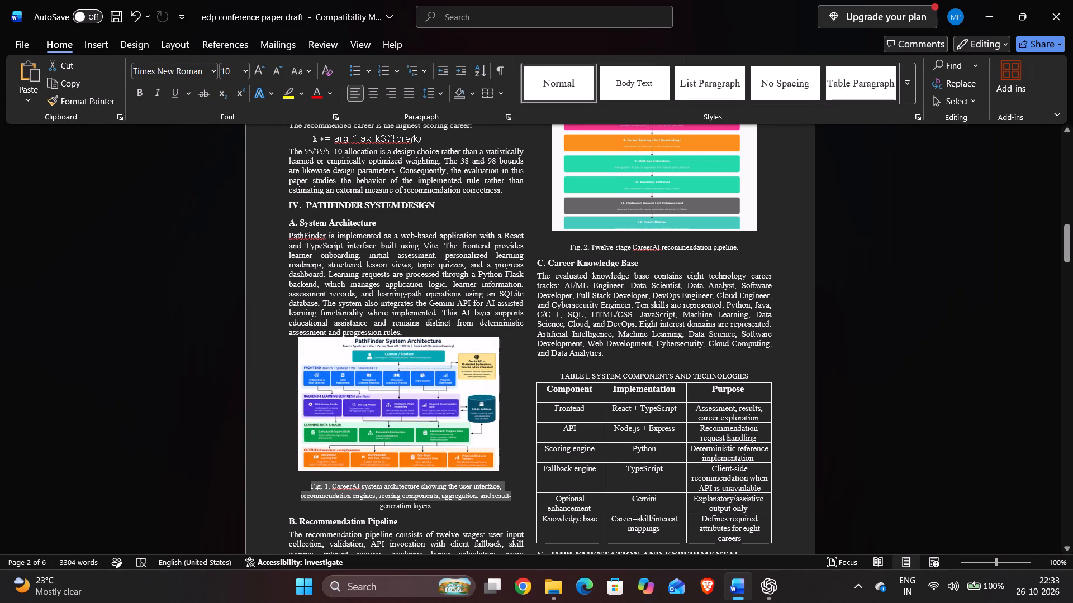
{"action": "left_click_drag", "start_coordinate": [397, 509], "coordinate": [438, 502]}
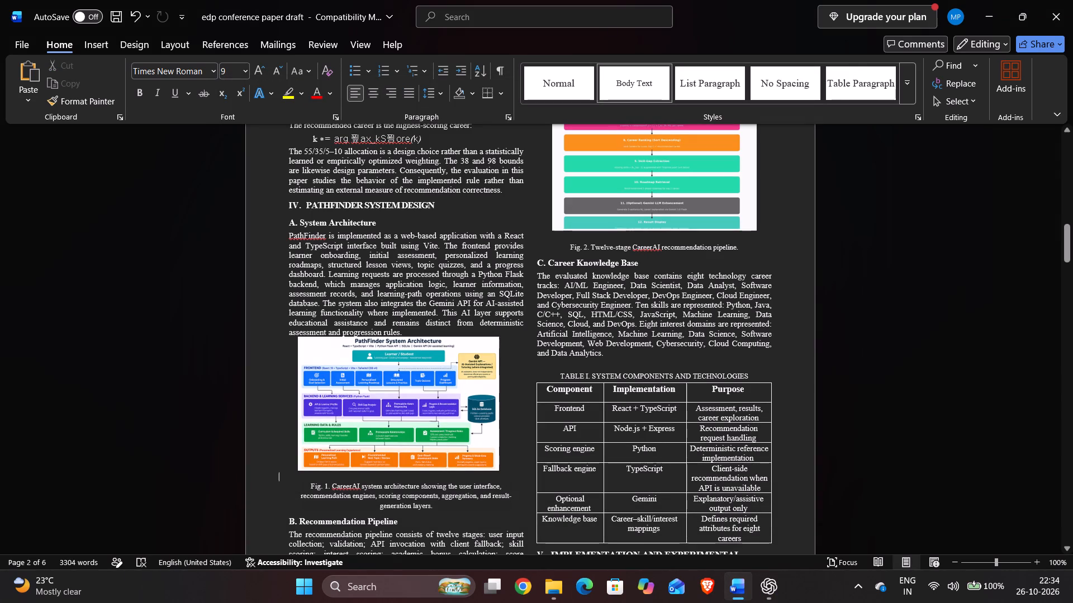
{"action": "left_click_drag", "start_coordinate": [333, 480], "coordinate": [339, 490]}
{"action": "left_click", "coordinate": [339, 490]}
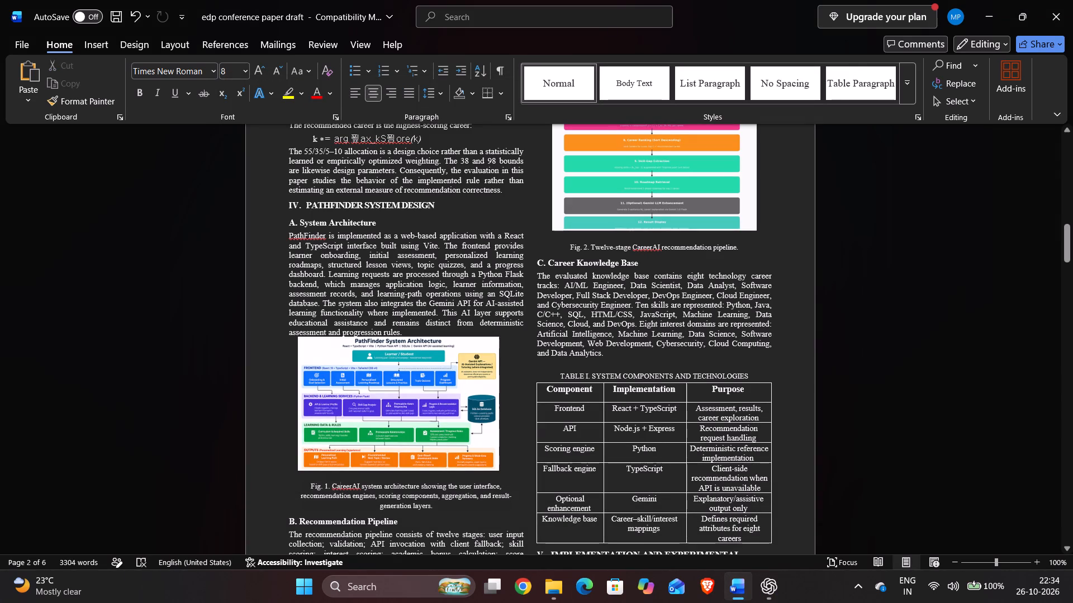
{"action": "left_click_drag", "start_coordinate": [334, 486], "coordinate": [429, 504]}
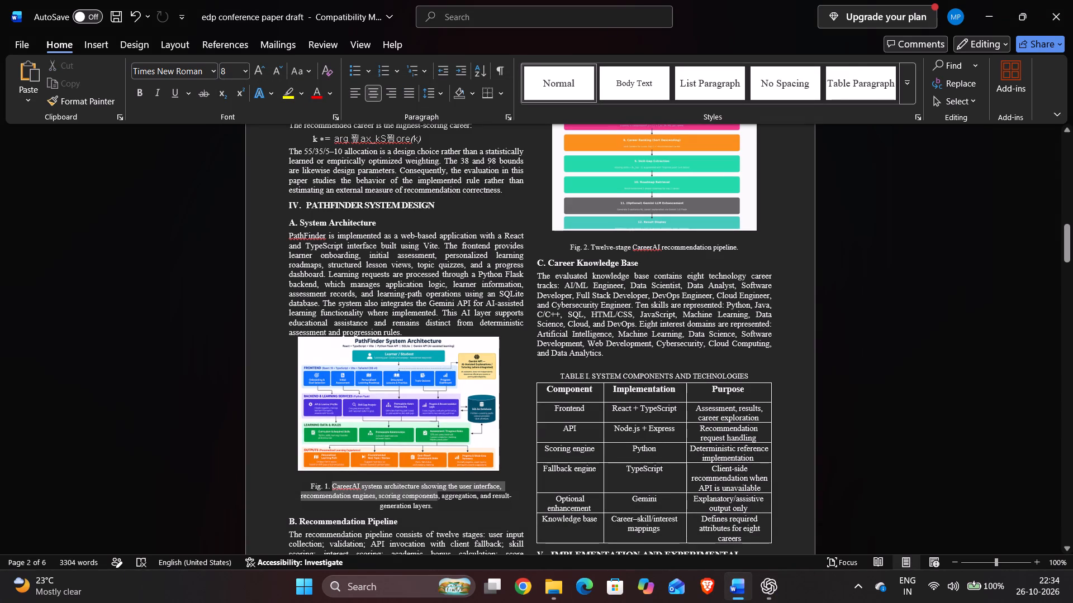
{"action": "left_click_drag", "start_coordinate": [429, 504], "coordinate": [431, 505]}
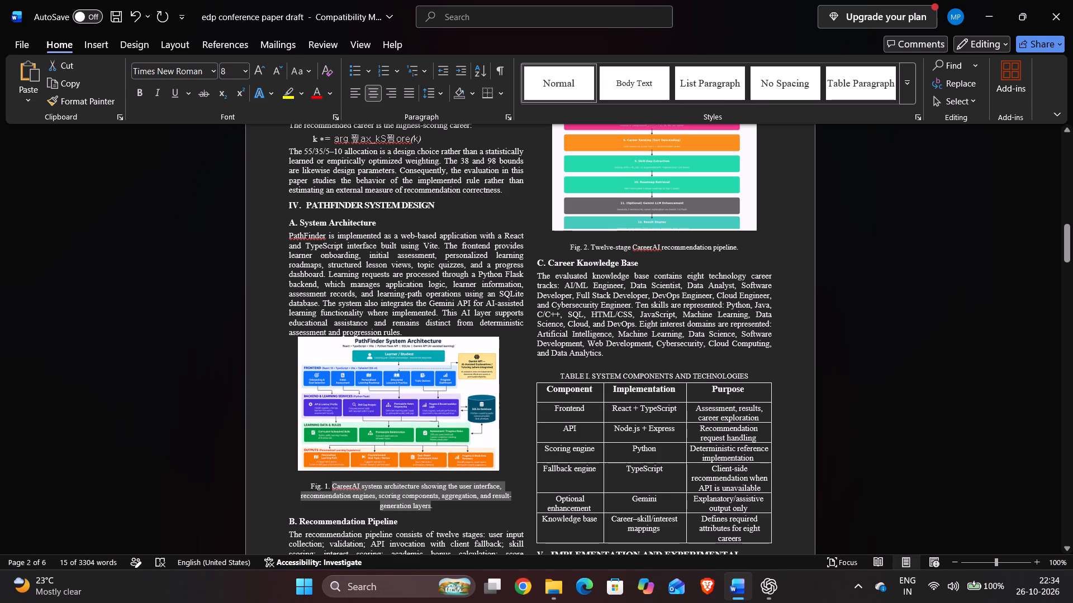
{"action": "key", "text": "ctrl+v"}
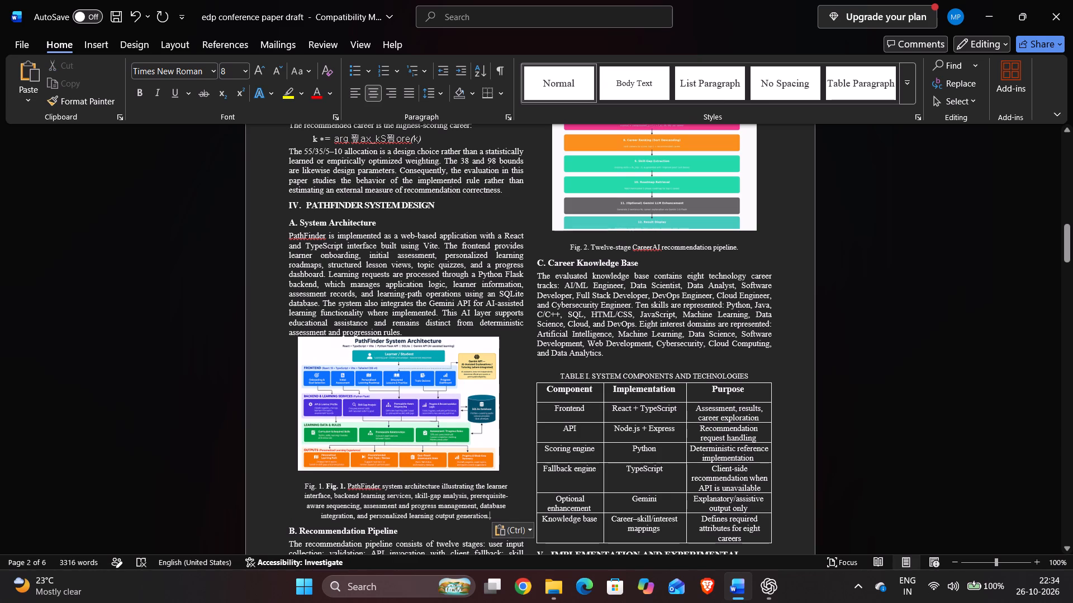
Delete the duplicate non-bold "Fig. 1." label at the start of the caption, keeping the bold one.
{"action": "left_click", "coordinate": [322, 485]}
{"action": "key", "text": "Right"}
{"action": "key", "text": "Right"}
{"action": "key", "text": "BackSpace"}
{"action": "key", "text": "BackSpace"}
{"action": "key", "text": "BackSpace"}
{"action": "key", "text": "BackSpace"}
{"action": "key", "text": "BackSpace"}
{"action": "key", "text": "BackSpace"}
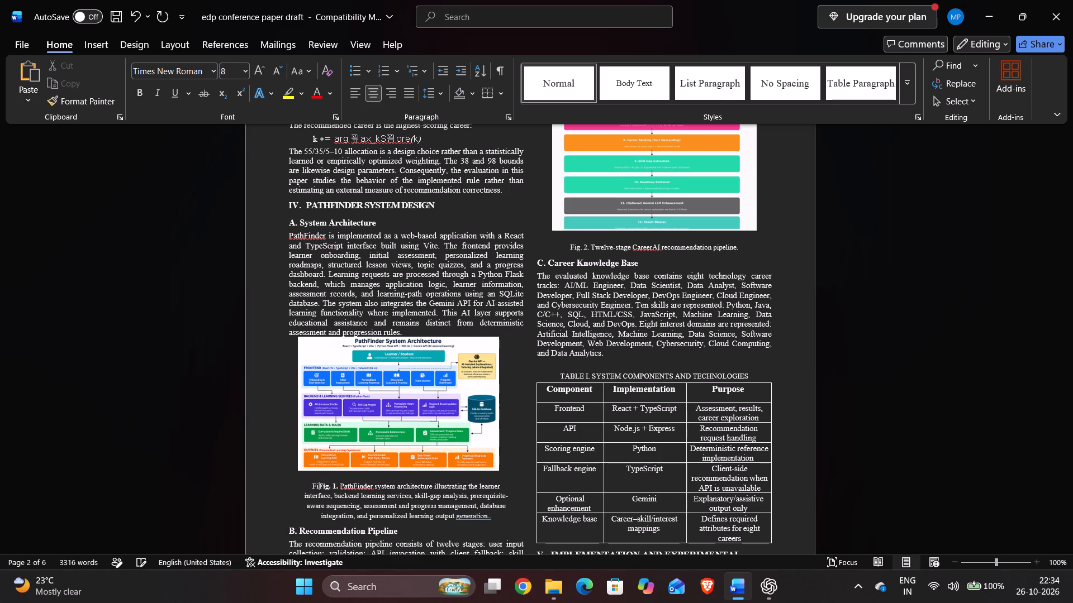
{"action": "key", "text": "BackSpace"}
{"action": "key", "text": "BackSpace"}
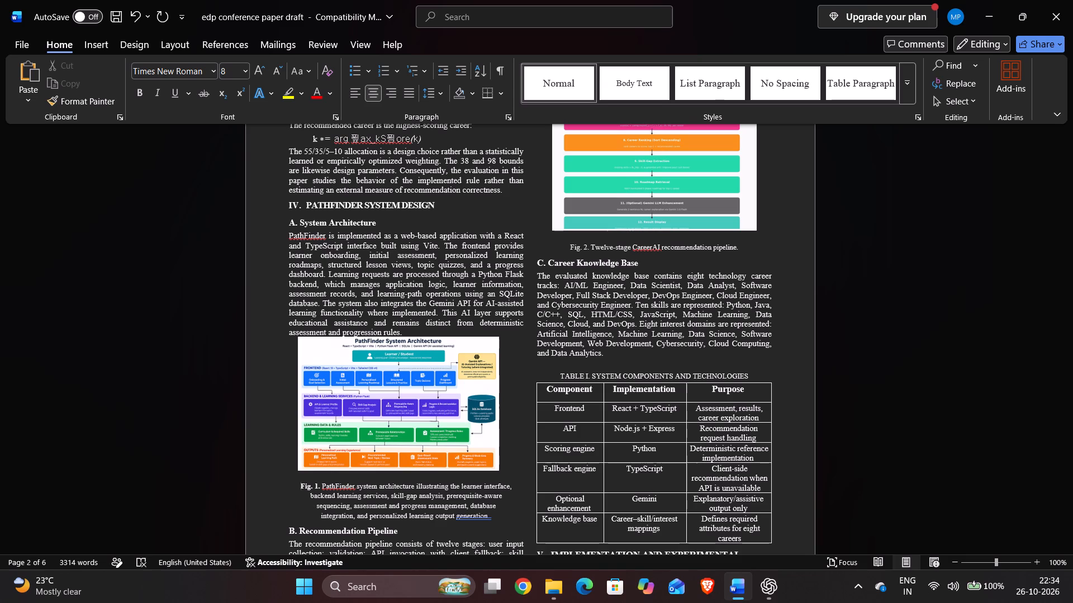
Shorten the Fig. 1 caption by deleting its ending about database integration and learning output, ending it with "assessment and progress management.".
{"action": "scroll", "coordinate": [322, 485], "scroll_direction": "down", "scroll_amount": 1}
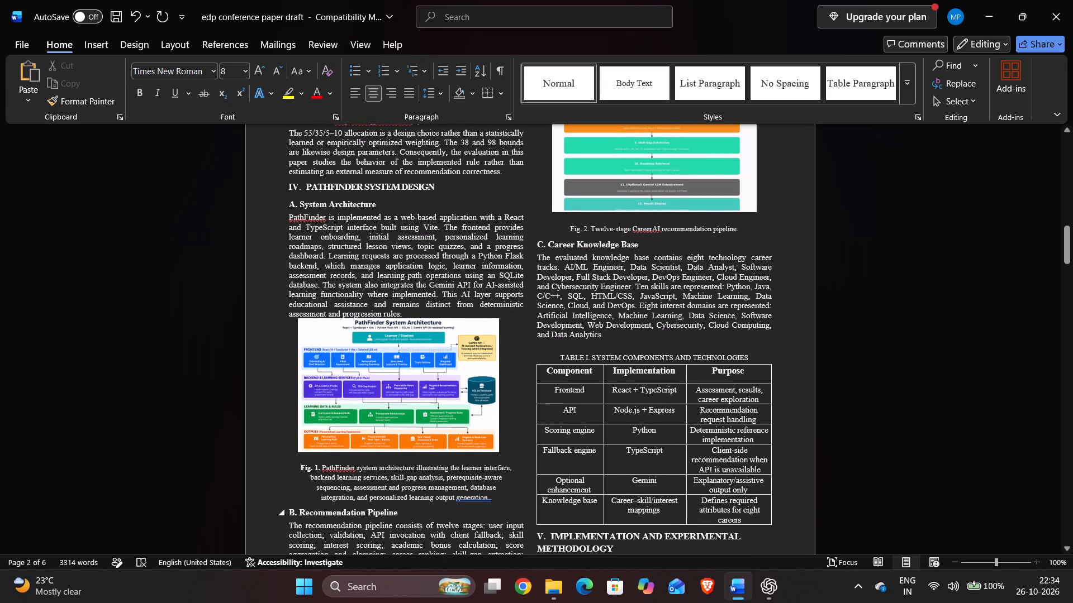
{"action": "left_click", "coordinate": [491, 496]}
{"action": "key", "text": "BackSpace"}
{"action": "key", "text": "BackSpace"}
{"action": "key", "text": "BackSpace"}
{"action": "key", "text": "BackSpace"}
{"action": "key", "text": "BackSpace"}
{"action": "key", "text": "BackSpace"}
{"action": "key", "text": "BackSpace"}
{"action": "key", "text": "BackSpace"}
{"action": "key", "text": "BackSpace"}
{"action": "key", "text": "BackSpace"}
{"action": "key", "text": "BackSpace"}
{"action": "key", "text": "BackSpace"}
{"action": "key", "text": "BackSpace"}
{"action": "key", "text": "BackSpace"}
{"action": "key", "text": "BackSpace"}
{"action": "key", "text": "BackSpace"}
{"action": "key", "text": "BackSpace"}
{"action": "key", "text": "BackSpace"}
{"action": "key", "text": "BackSpace"}
{"action": "key", "text": "BackSpace"}
{"action": "key", "text": "BackSpace"}
{"action": "key", "text": "BackSpace"}
{"action": "key", "text": "BackSpace"}
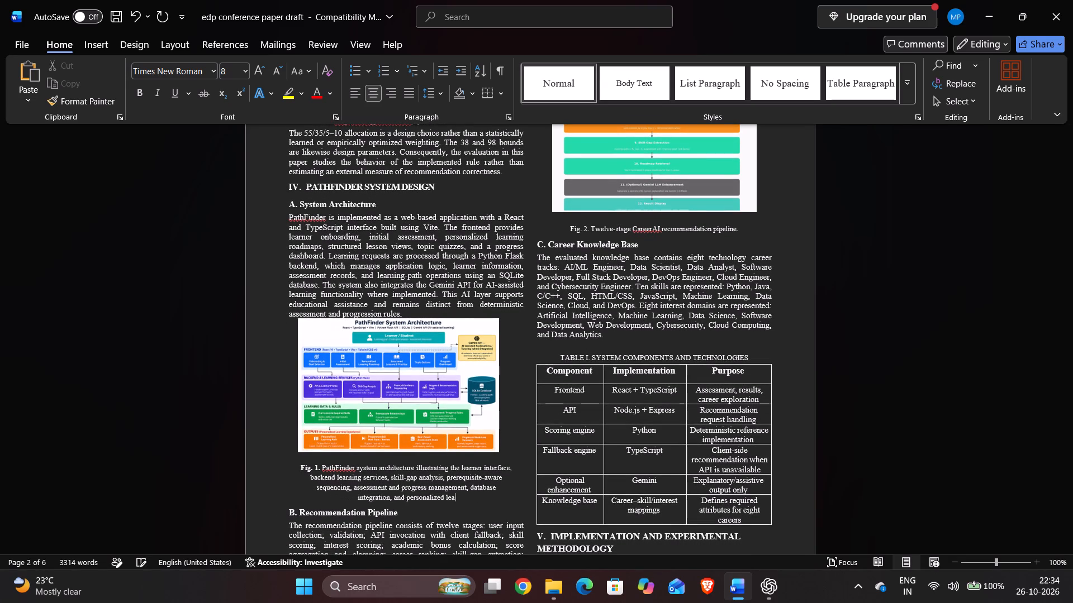
{"action": "key", "text": "BackSpace"}
{"action": "key", "text": "BackSpace"}
{"action": "key", "text": "BackSpace"}
{"action": "key", "text": "BackSpace"}
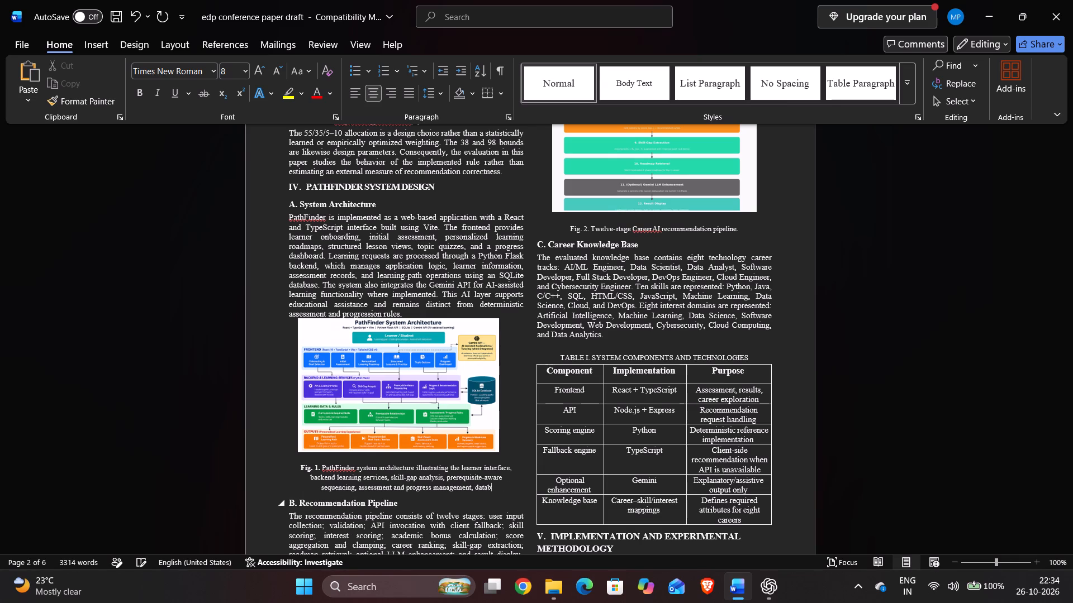
{"action": "key", "text": "BackSpace"}
{"action": "key", "text": "BackSpace"}
{"action": "key", "text": "BackSpace"}
{"action": "key", "text": "BackSpace"}
{"action": "key", "text": "BackSpace"}
{"action": "key", "text": "BackSpace"}
{"action": "key", "text": "BackSpace"}
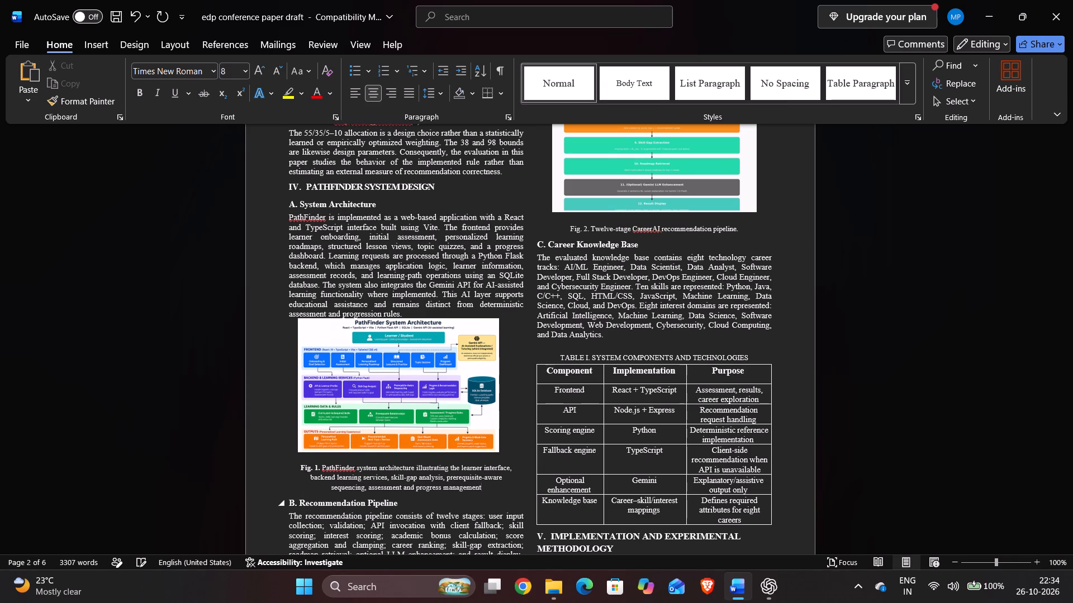
{"action": "key", "text": "period"}
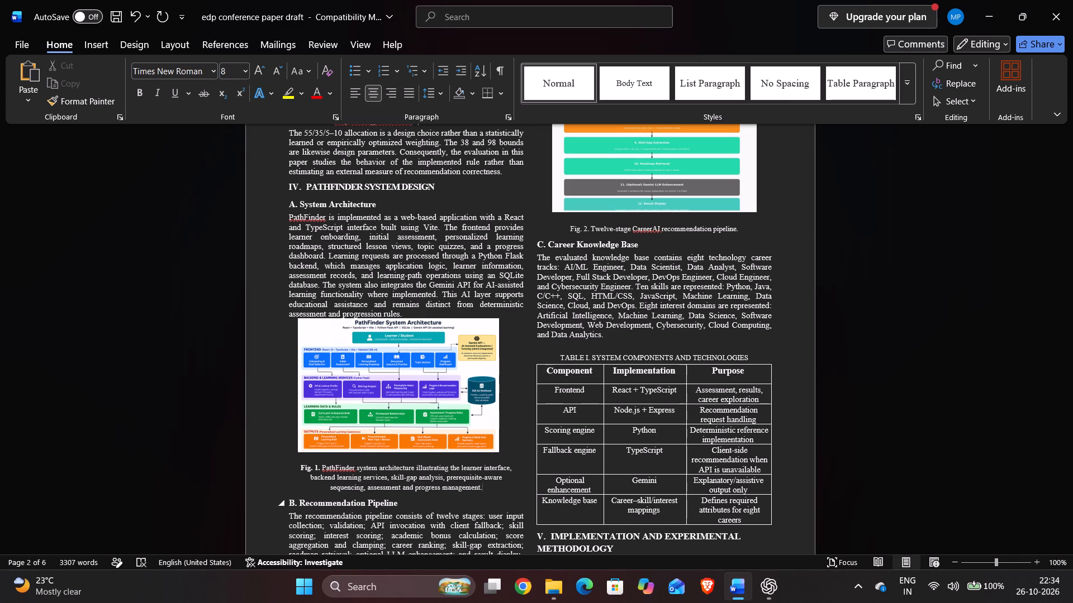
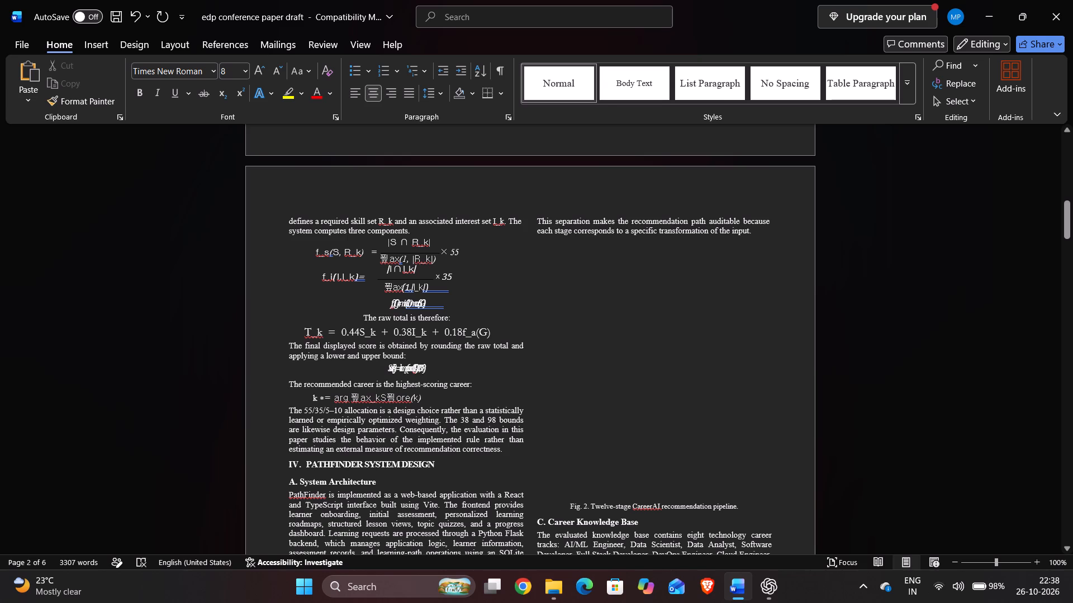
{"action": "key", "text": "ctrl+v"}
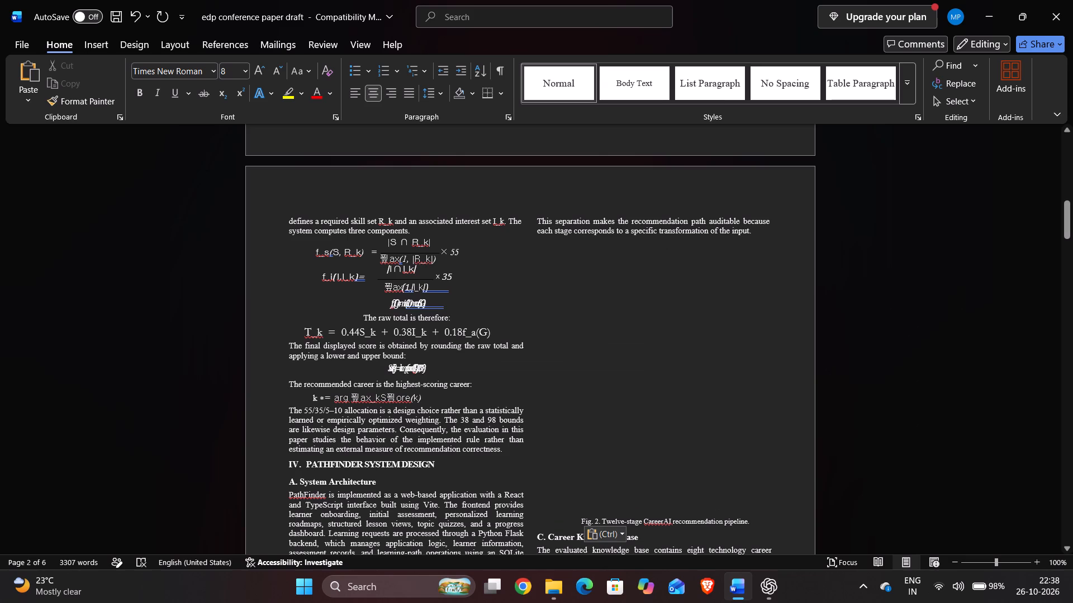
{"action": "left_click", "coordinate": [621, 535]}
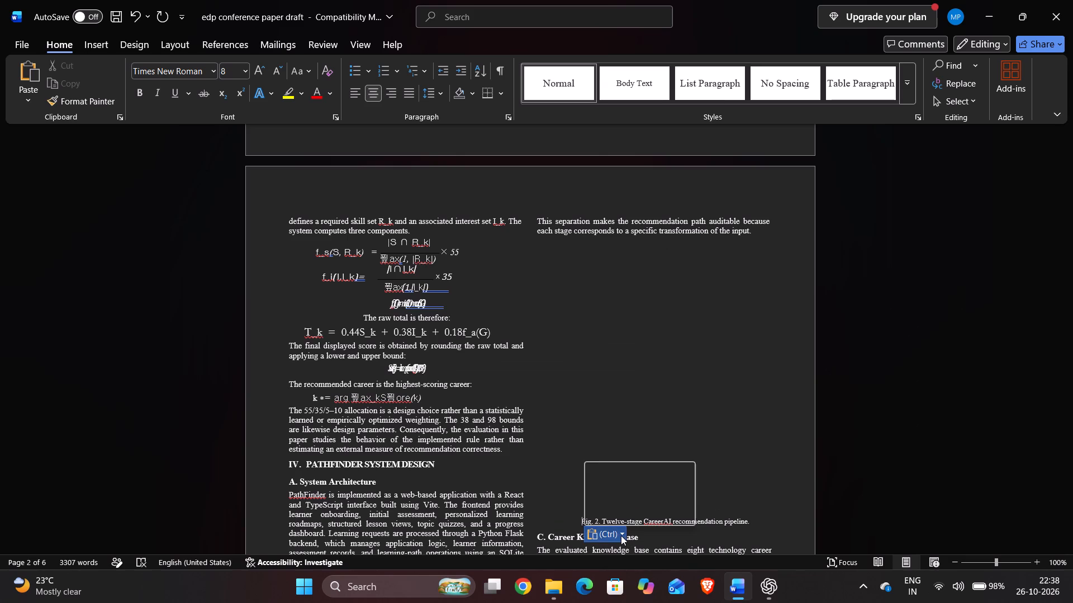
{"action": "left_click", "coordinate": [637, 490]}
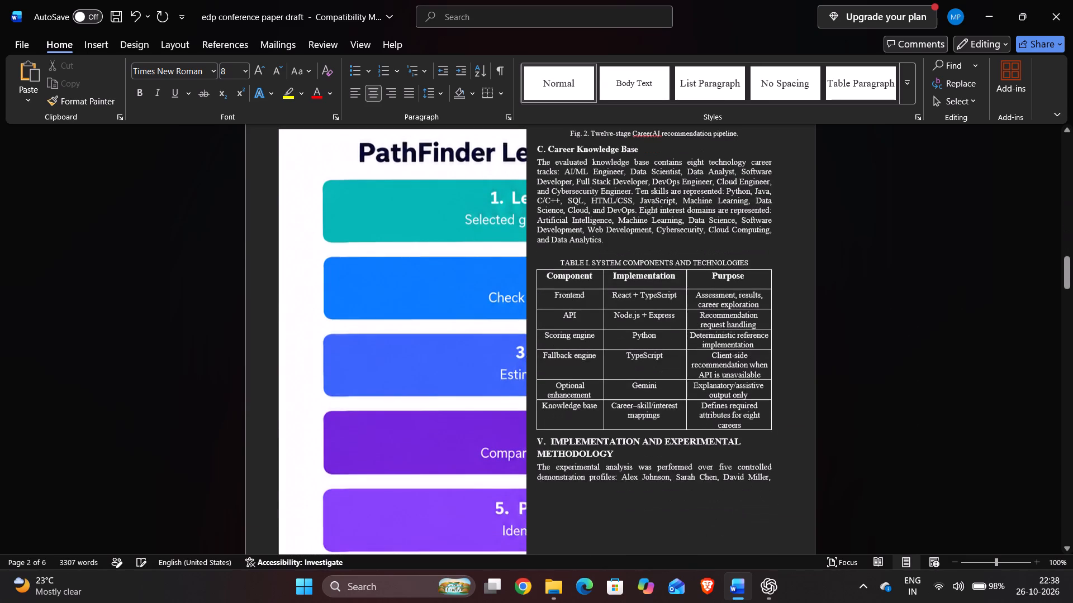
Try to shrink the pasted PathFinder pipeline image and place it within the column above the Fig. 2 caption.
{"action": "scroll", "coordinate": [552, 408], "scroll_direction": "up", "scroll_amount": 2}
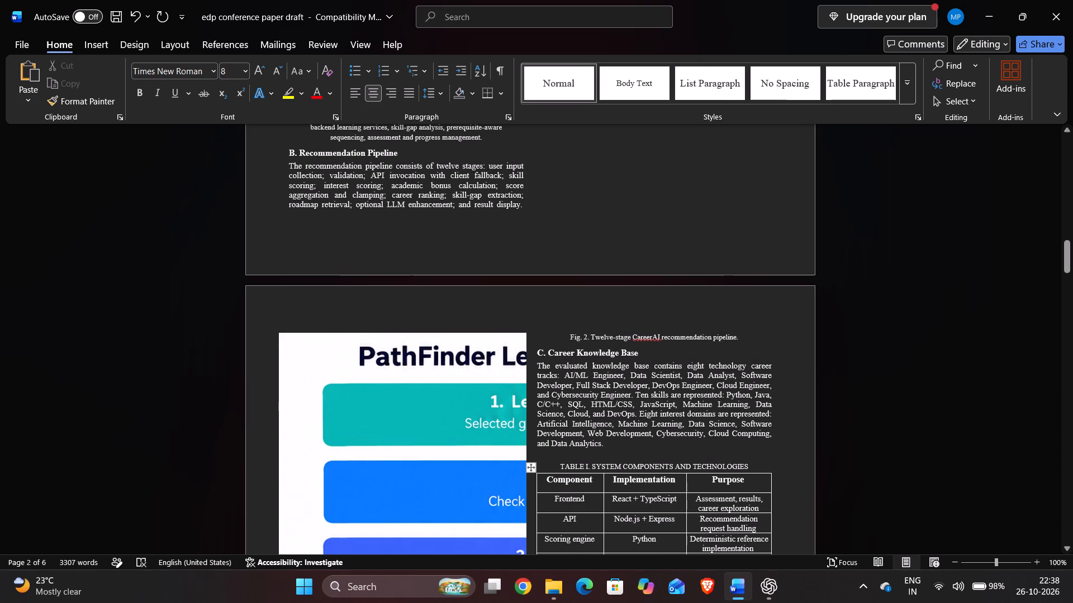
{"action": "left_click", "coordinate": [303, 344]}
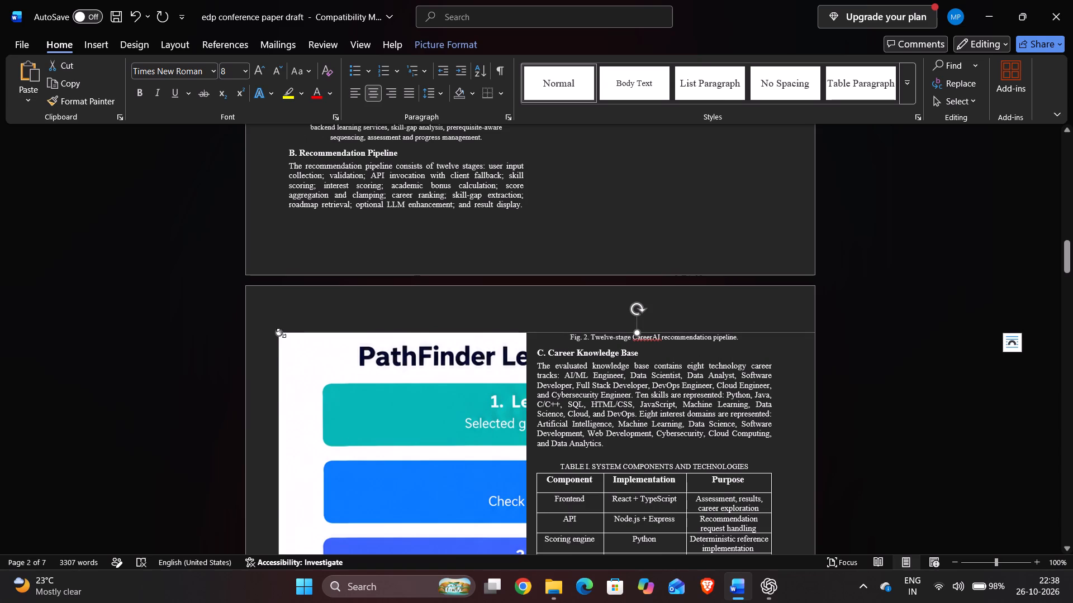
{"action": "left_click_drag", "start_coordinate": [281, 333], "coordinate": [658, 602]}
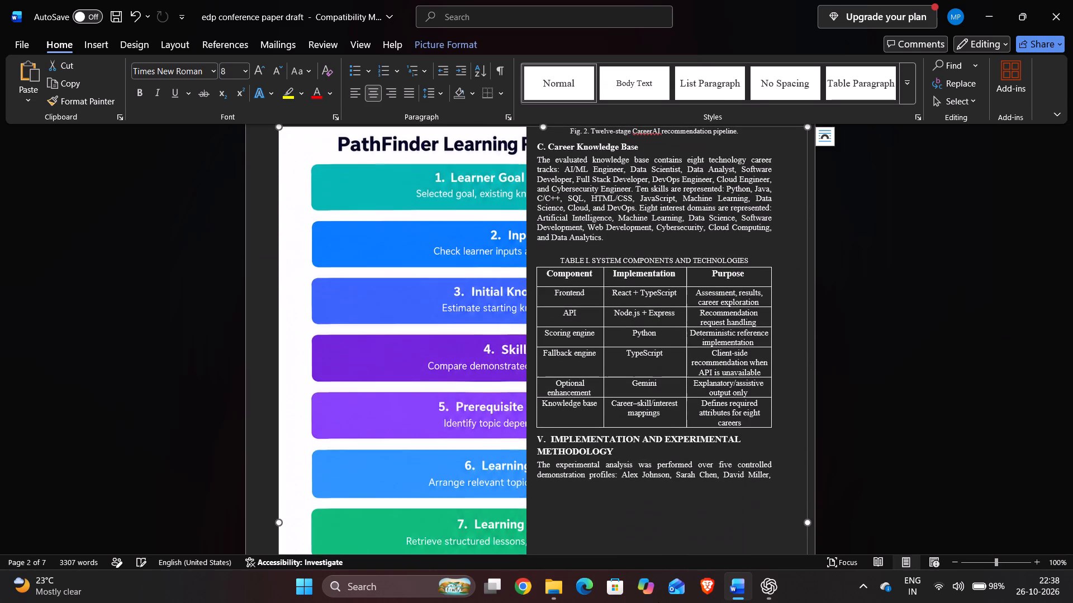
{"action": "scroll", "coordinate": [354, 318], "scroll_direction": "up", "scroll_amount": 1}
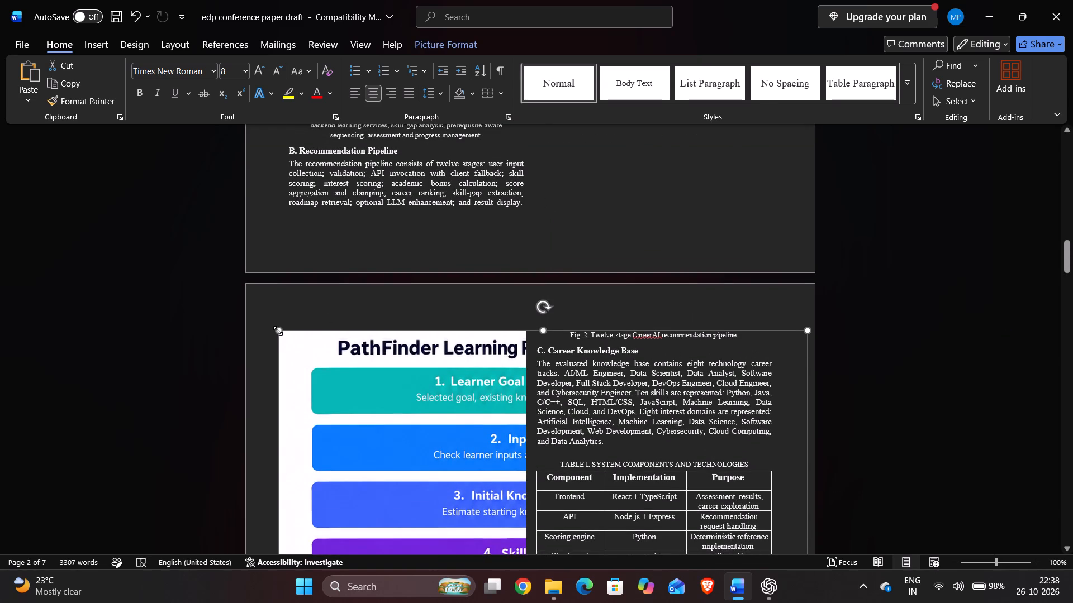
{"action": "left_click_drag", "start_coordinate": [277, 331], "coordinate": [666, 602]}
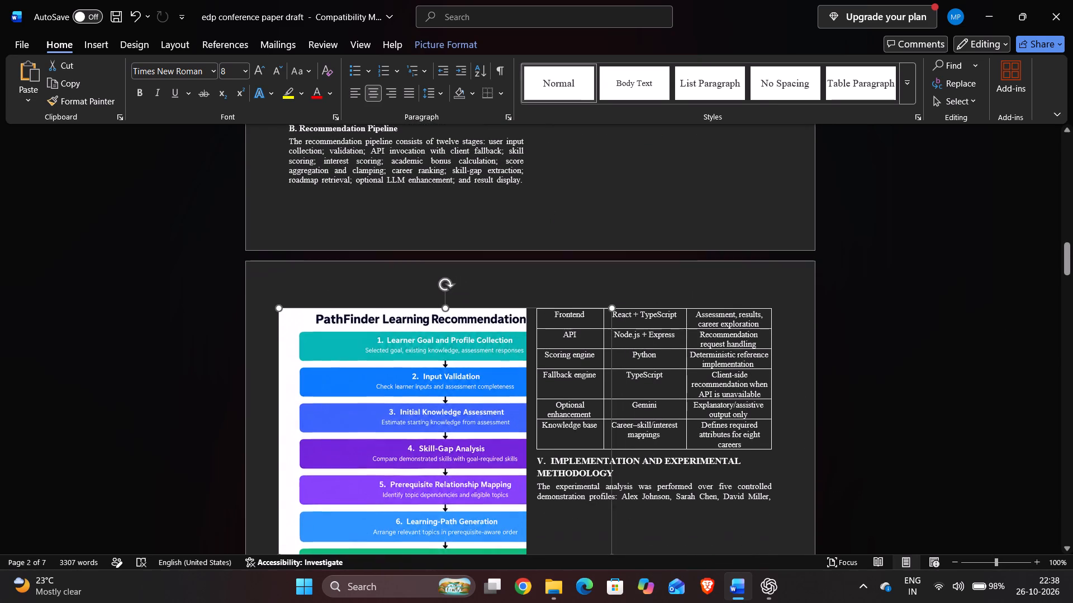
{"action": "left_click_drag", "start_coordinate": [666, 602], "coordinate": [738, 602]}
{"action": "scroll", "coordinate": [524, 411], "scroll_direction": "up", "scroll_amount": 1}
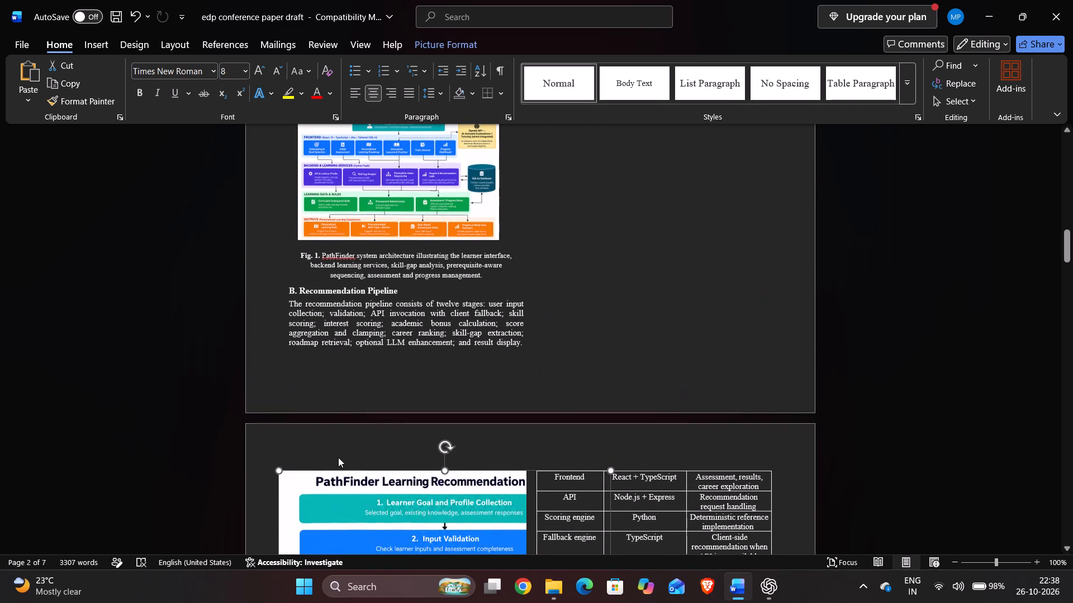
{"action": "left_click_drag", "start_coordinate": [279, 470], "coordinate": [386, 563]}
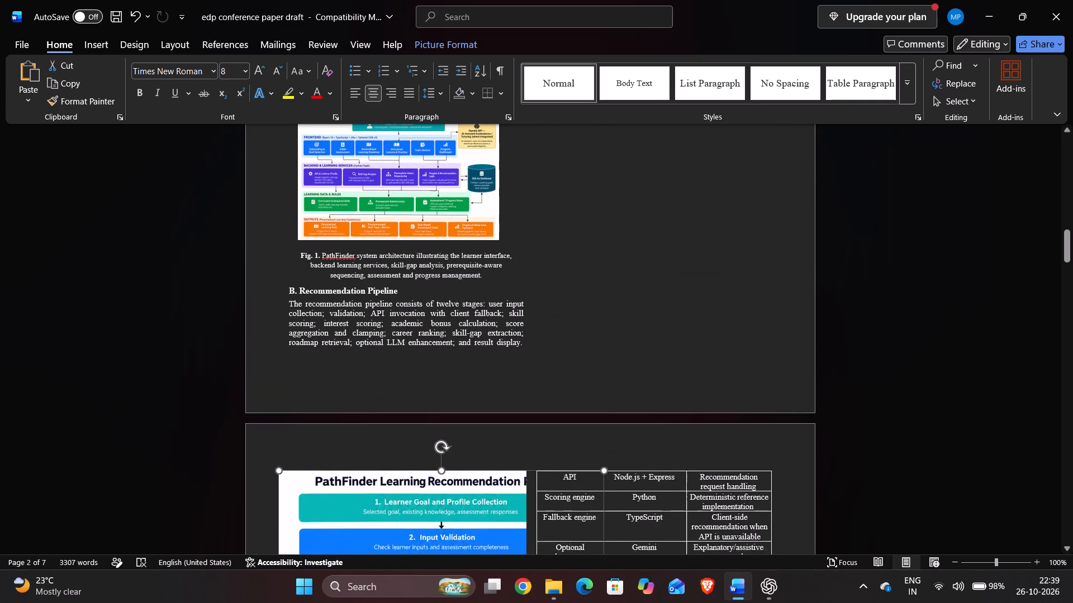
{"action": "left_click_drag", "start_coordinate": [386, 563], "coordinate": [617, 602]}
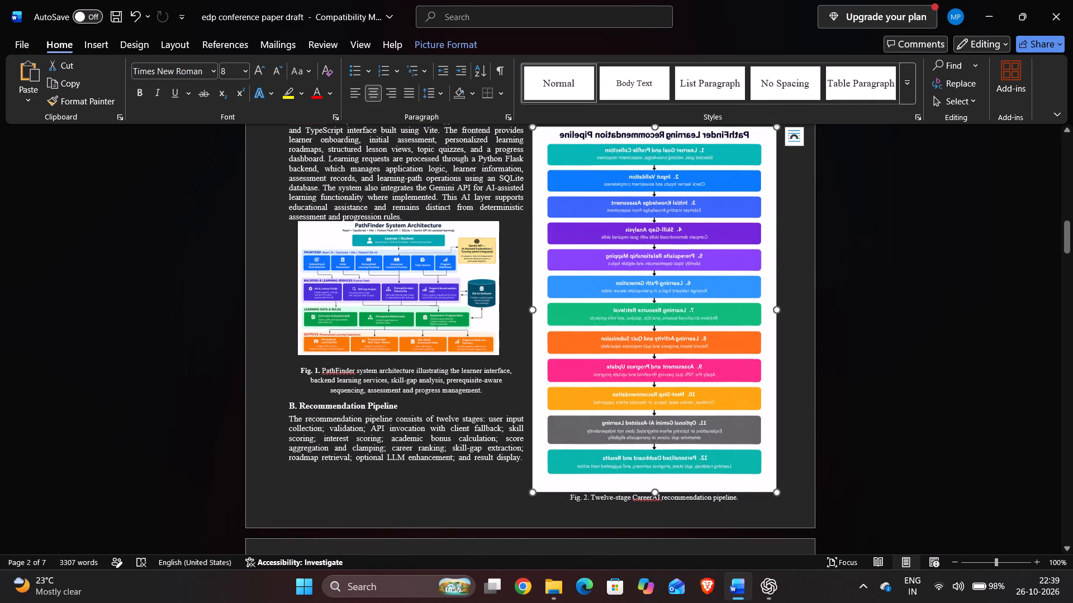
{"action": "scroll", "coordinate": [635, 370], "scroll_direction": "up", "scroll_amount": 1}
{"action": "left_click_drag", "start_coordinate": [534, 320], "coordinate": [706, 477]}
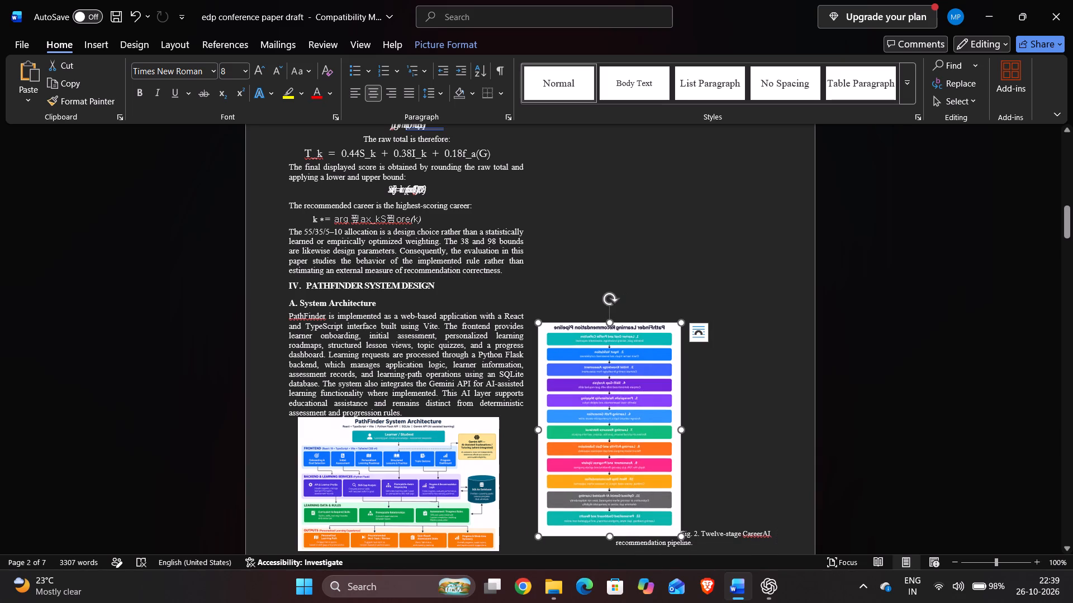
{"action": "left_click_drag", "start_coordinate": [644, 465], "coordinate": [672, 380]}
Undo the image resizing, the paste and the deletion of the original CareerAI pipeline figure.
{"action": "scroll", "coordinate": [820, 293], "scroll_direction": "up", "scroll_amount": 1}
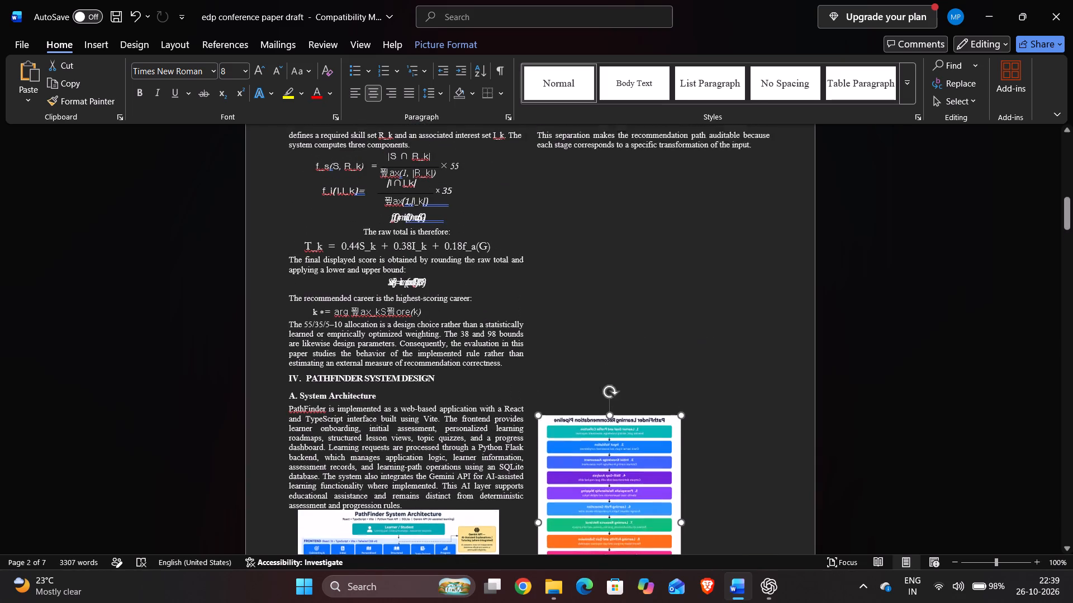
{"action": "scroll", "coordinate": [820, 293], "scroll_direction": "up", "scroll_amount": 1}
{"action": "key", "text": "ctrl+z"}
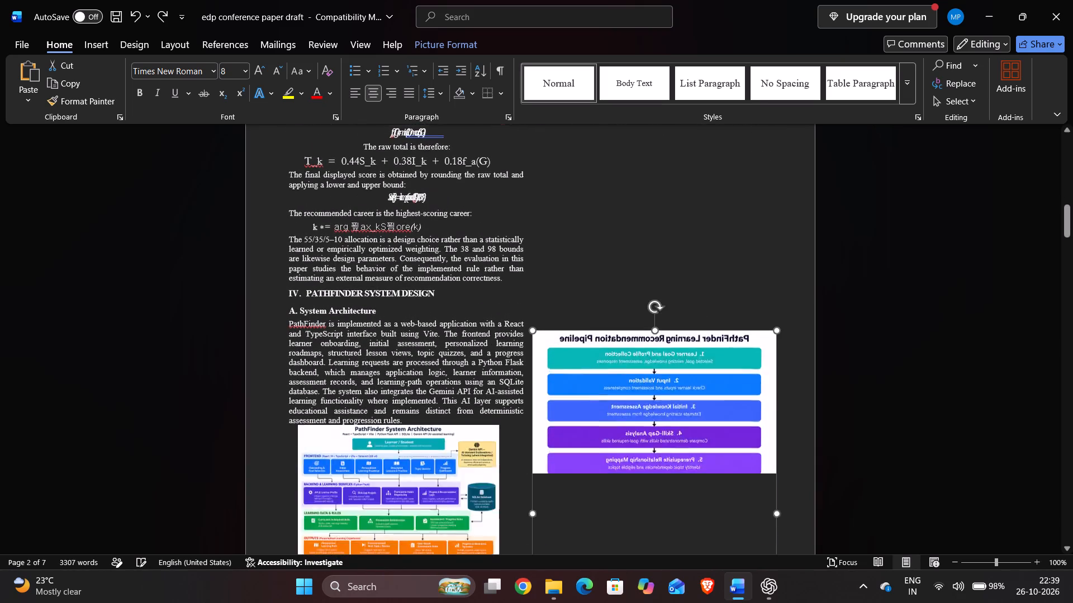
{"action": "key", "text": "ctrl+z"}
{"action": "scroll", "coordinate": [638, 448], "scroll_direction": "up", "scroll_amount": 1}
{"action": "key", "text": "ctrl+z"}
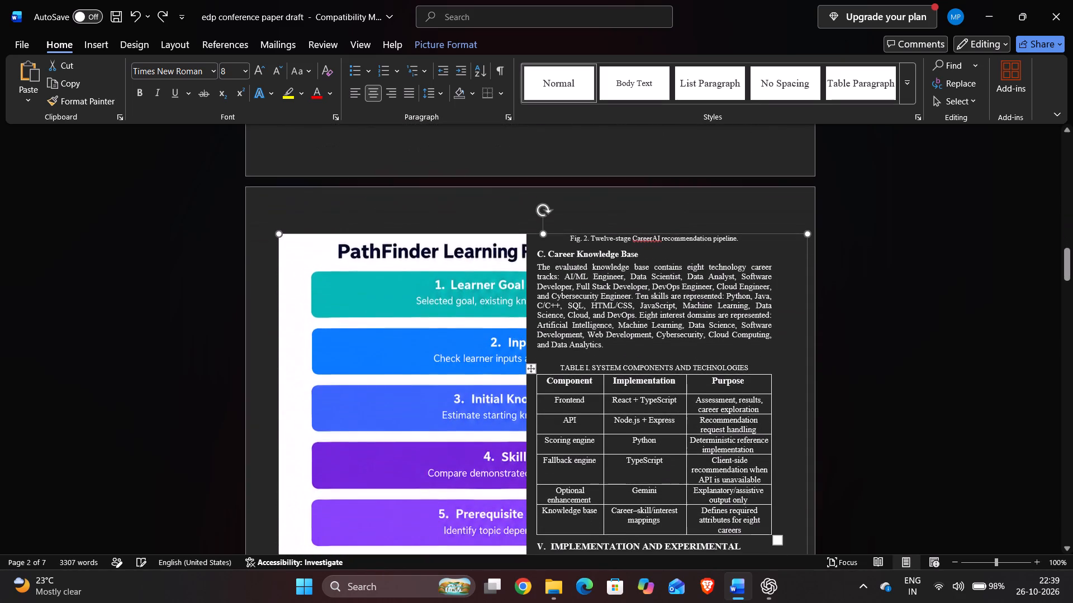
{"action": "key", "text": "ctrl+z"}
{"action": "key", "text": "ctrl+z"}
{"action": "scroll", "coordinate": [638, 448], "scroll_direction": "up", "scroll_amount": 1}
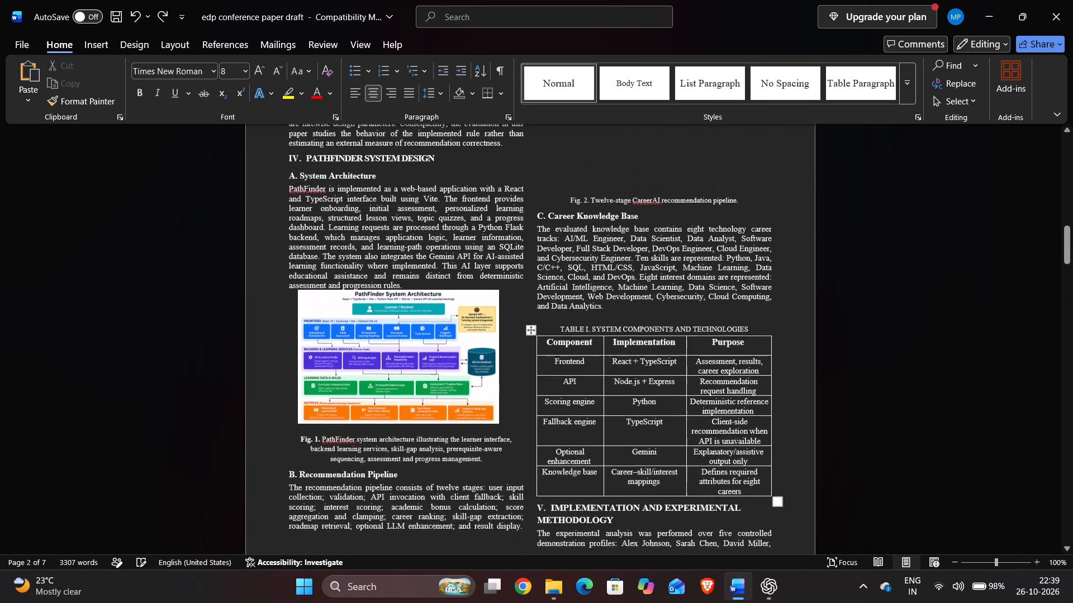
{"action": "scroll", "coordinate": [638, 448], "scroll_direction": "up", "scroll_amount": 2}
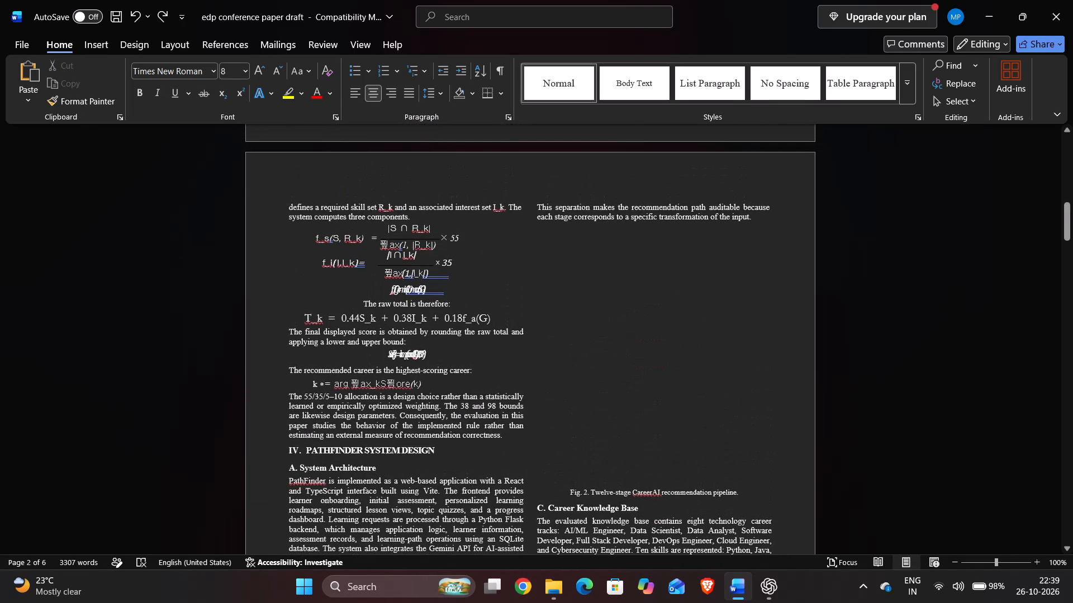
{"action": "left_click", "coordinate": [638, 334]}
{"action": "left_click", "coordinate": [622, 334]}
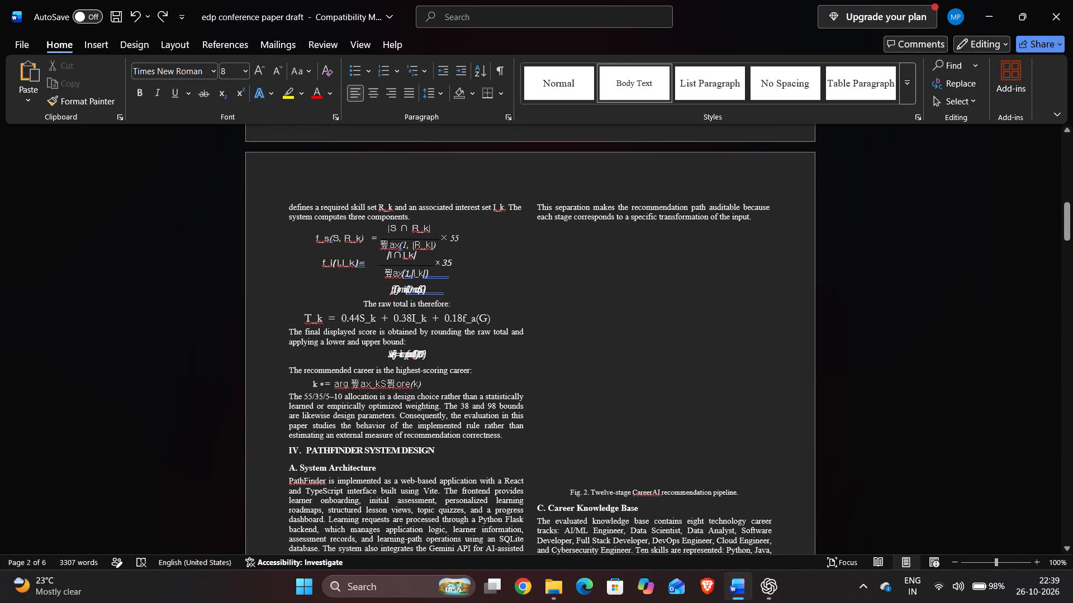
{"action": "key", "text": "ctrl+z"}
Delete the CareerAI Recommendation Pipeline figure above the Fig. 2 caption.
{"action": "left_click", "coordinate": [622, 334]}
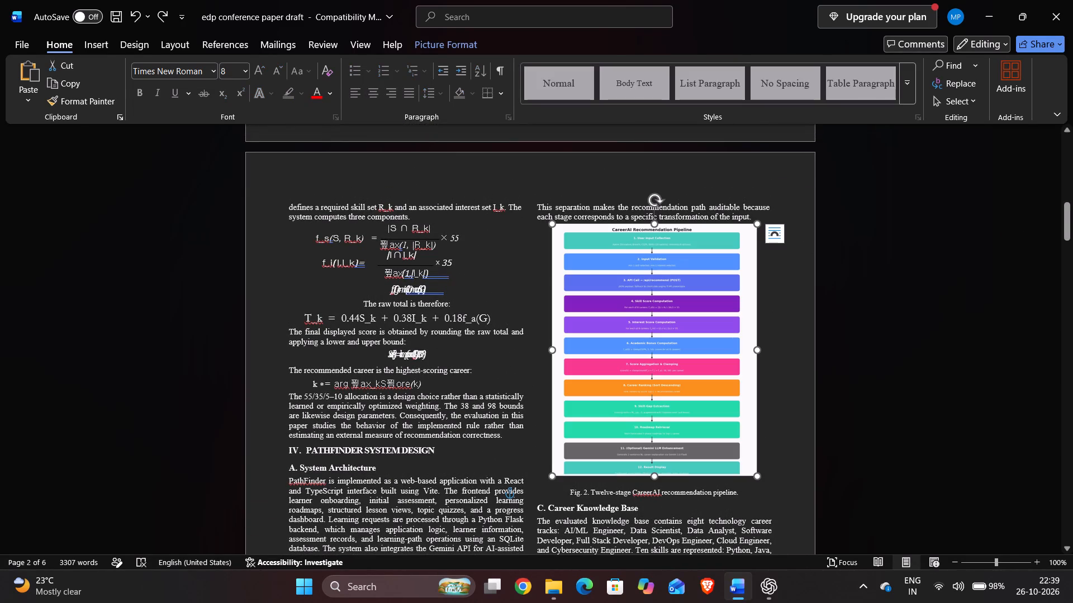
{"action": "key", "text": "Delete"}
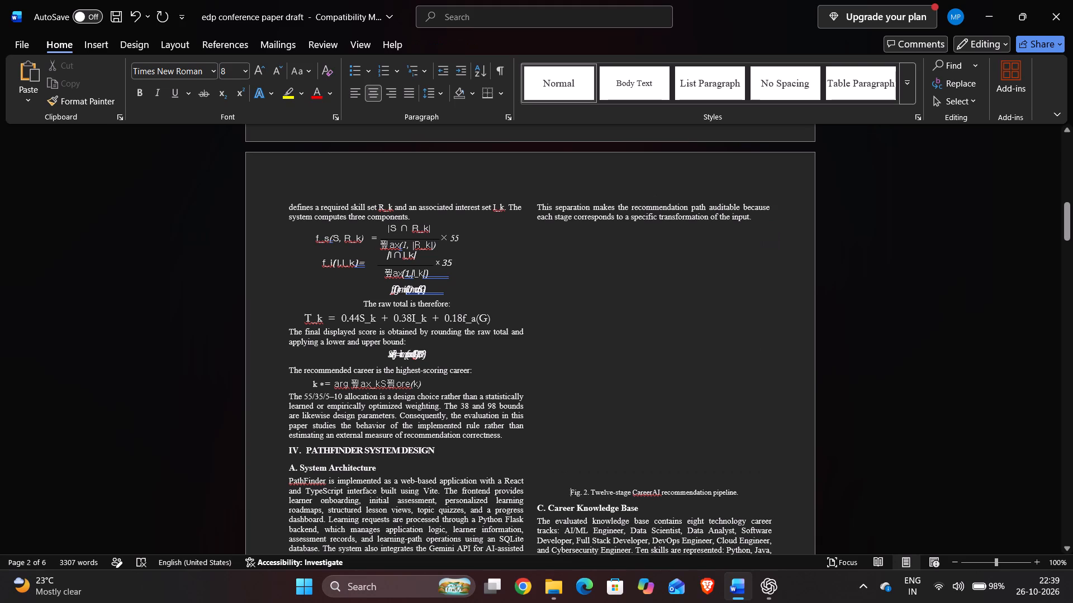
Remove the blank lines above the Fig. 2 caption to close the gap below the "This separation makes" paragraph, undoing the last excess deletion.
{"action": "key", "text": "BackSpace"}
{"action": "key", "text": "BackSpace"}
{"action": "key", "text": "BackSpace"}
{"action": "key", "text": "BackSpace"}
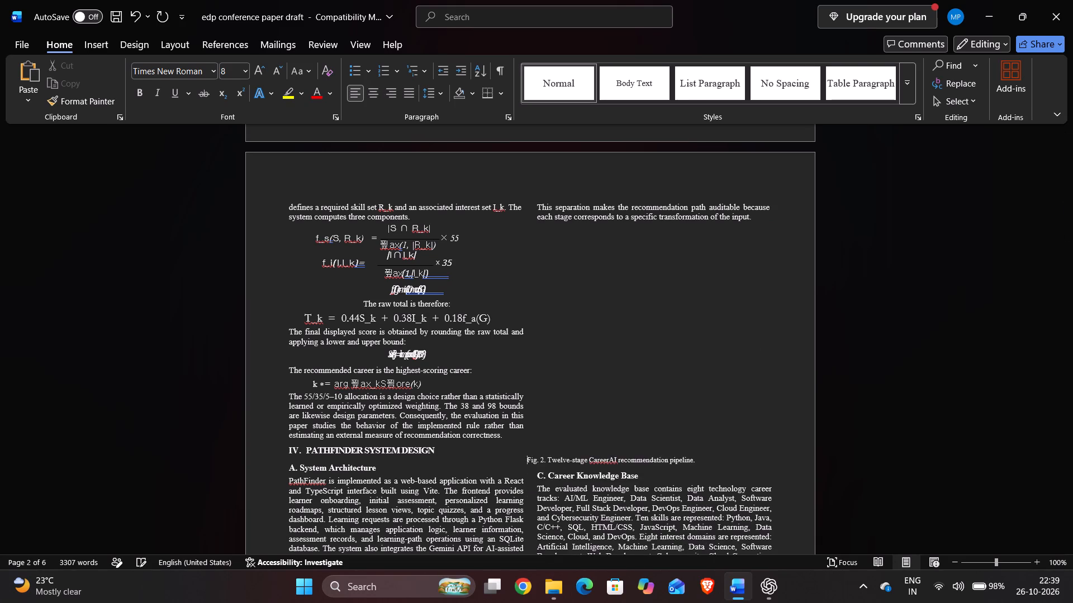
{"action": "key", "text": "BackSpace"}
{"action": "key", "text": "BackSpace"}
{"action": "key", "text": "BackSpace"}
{"action": "key", "text": "BackSpace"}
{"action": "key", "text": "BackSpace"}
{"action": "key", "text": "BackSpace"}
{"action": "key", "text": "BackSpace"}
{"action": "key", "text": "BackSpace"}
{"action": "key", "text": "BackSpace"}
{"action": "key", "text": "BackSpace"}
{"action": "key", "text": "BackSpace"}
{"action": "key", "text": "BackSpace"}
{"action": "key", "text": "BackSpace"}
{"action": "key", "text": "BackSpace"}
{"action": "key", "text": "BackSpace"}
{"action": "key", "text": "BackSpace"}
{"action": "key", "text": "BackSpace"}
{"action": "key", "text": "BackSpace"}
{"action": "key", "text": "BackSpace"}
{"action": "key", "text": "BackSpace"}
{"action": "key", "text": "BackSpace"}
{"action": "key", "text": "BackSpace"}
{"action": "key", "text": "BackSpace"}
{"action": "key", "text": "BackSpace"}
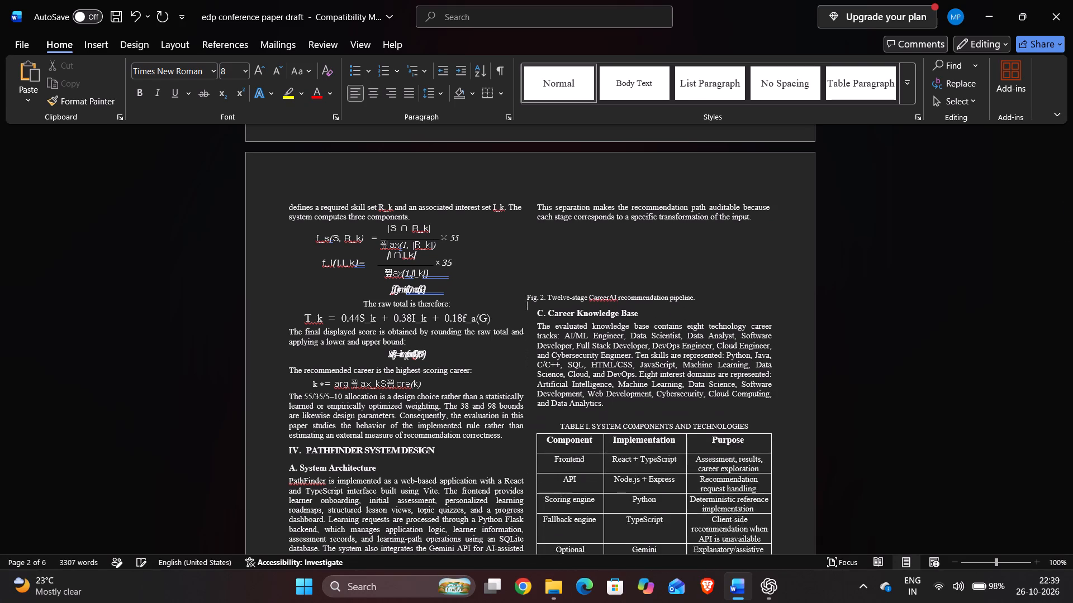
{"action": "key", "text": "BackSpace"}
{"action": "key", "text": "ctrl+z"}
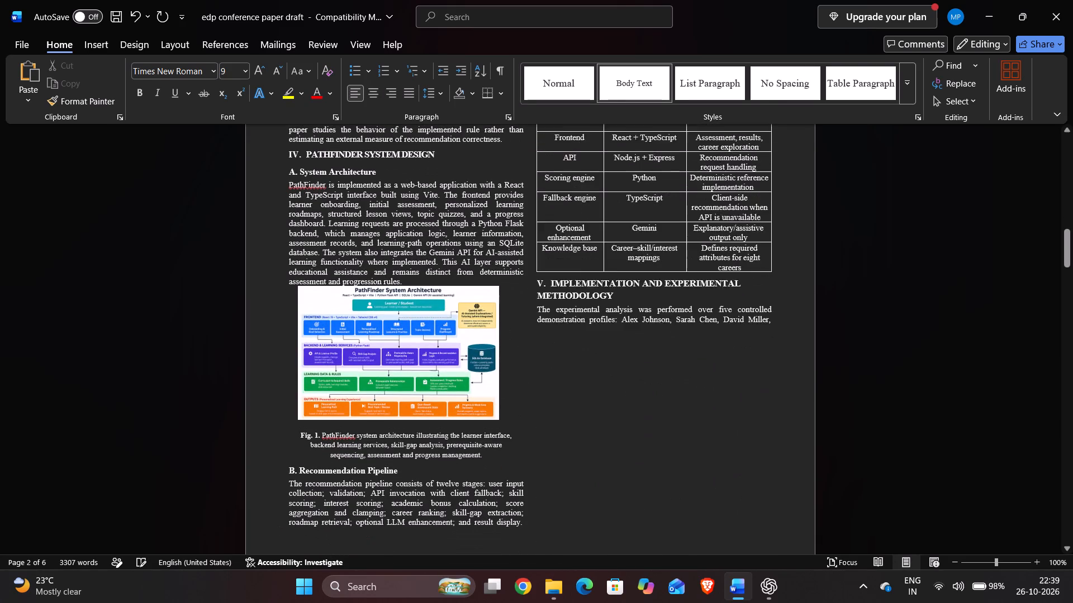
Indent the Fig. 2 caption toward the middle of its column with four tabs.
{"action": "key", "text": "Tab"}
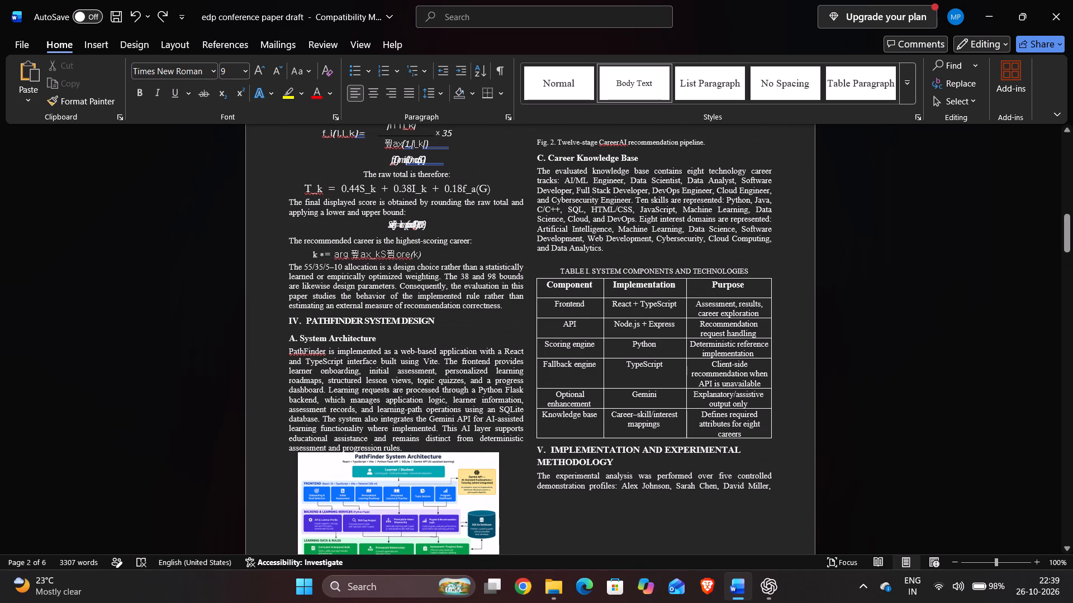
{"action": "key", "text": "Tab"}
{"action": "key", "text": "Tab"}
{"action": "scroll", "coordinate": [622, 334], "scroll_direction": "up", "scroll_amount": 1}
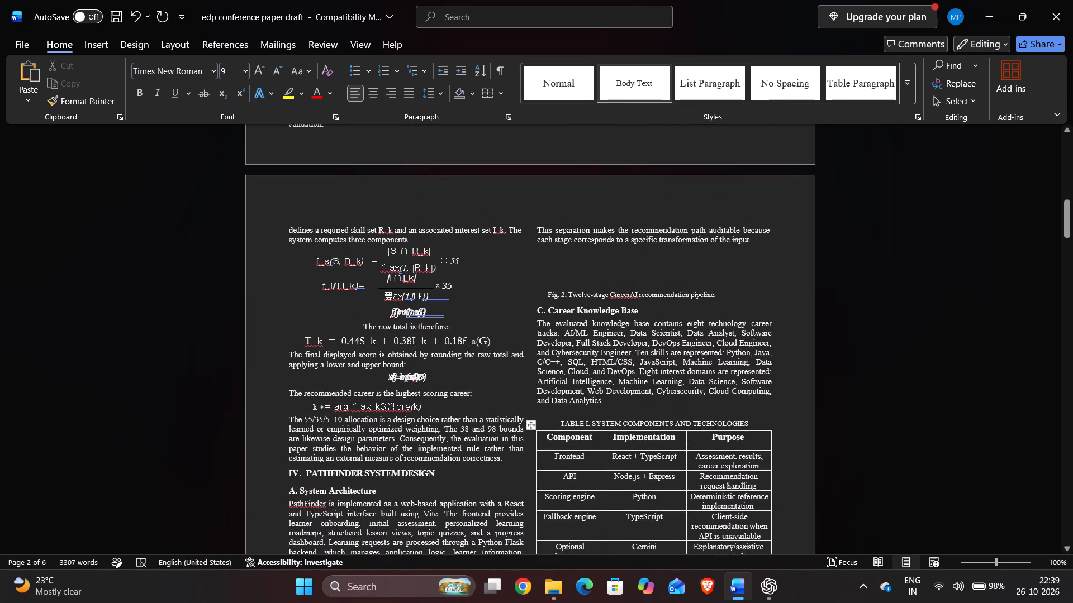
{"action": "scroll", "coordinate": [622, 334], "scroll_direction": "up", "scroll_amount": 1}
{"action": "key", "text": "Tab"}
Paste the copied PathFinder pipeline image on a new line after the paragraph ending "specific transformation of the input.".
{"action": "key", "text": "Up"}
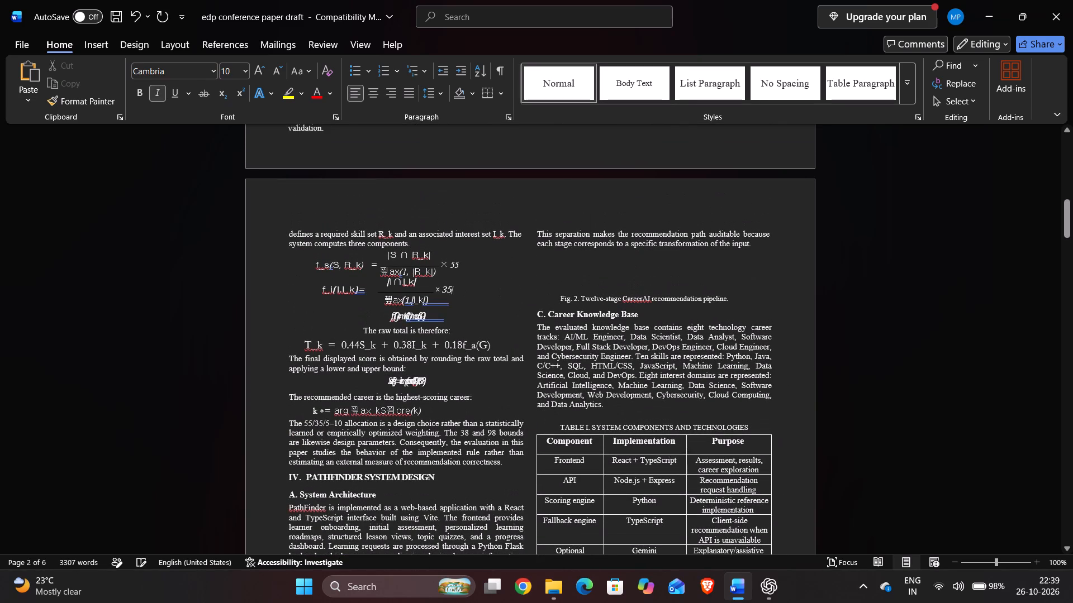
{"action": "left_click", "coordinate": [648, 261]}
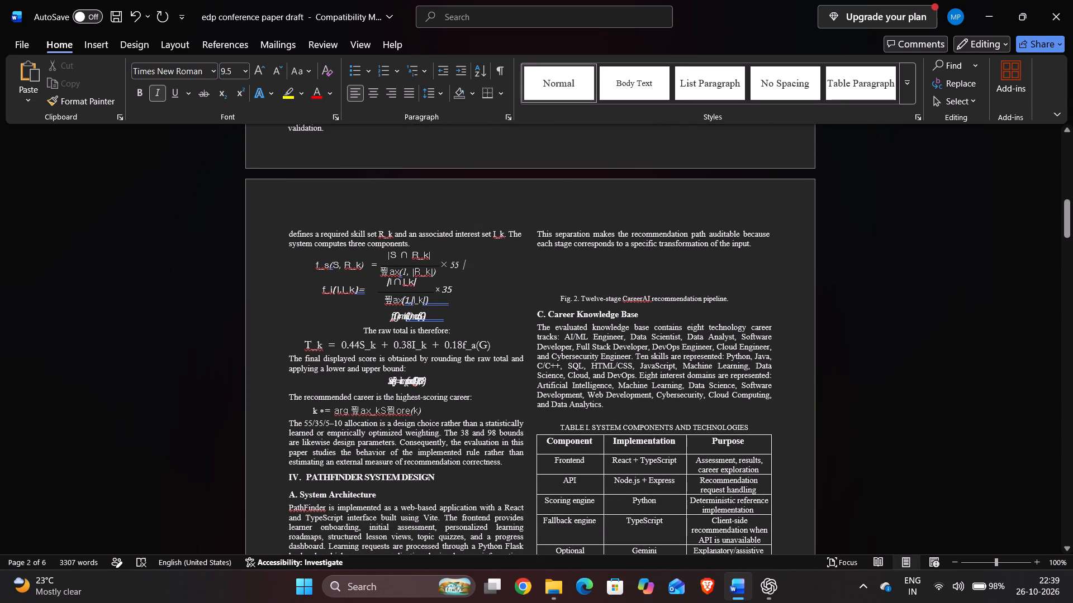
{"action": "left_click", "coordinate": [648, 261]}
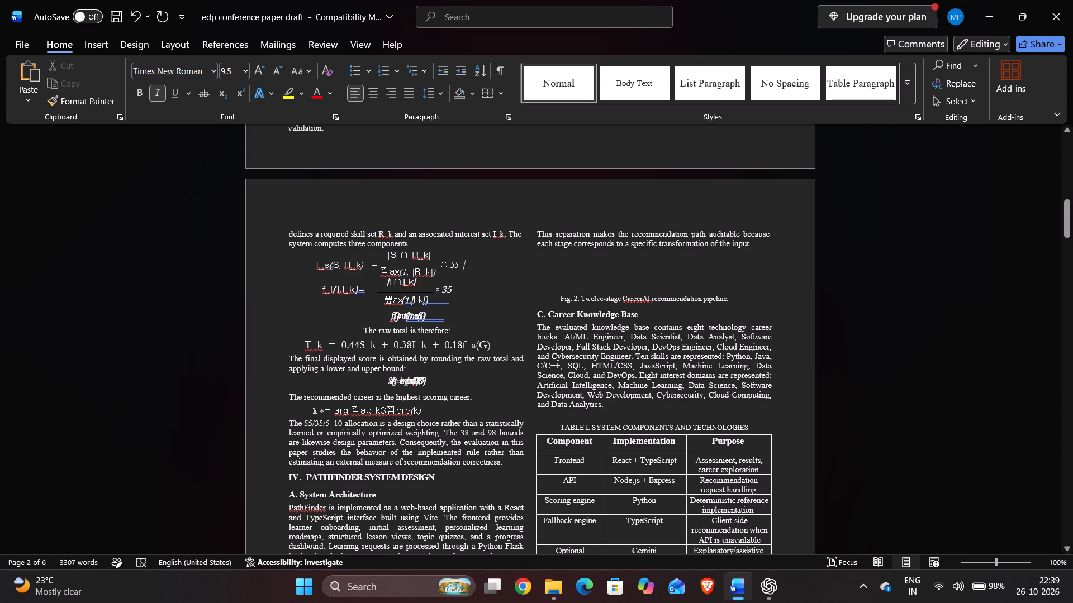
{"action": "left_click", "coordinate": [758, 245]}
{"action": "key", "text": "Return"}
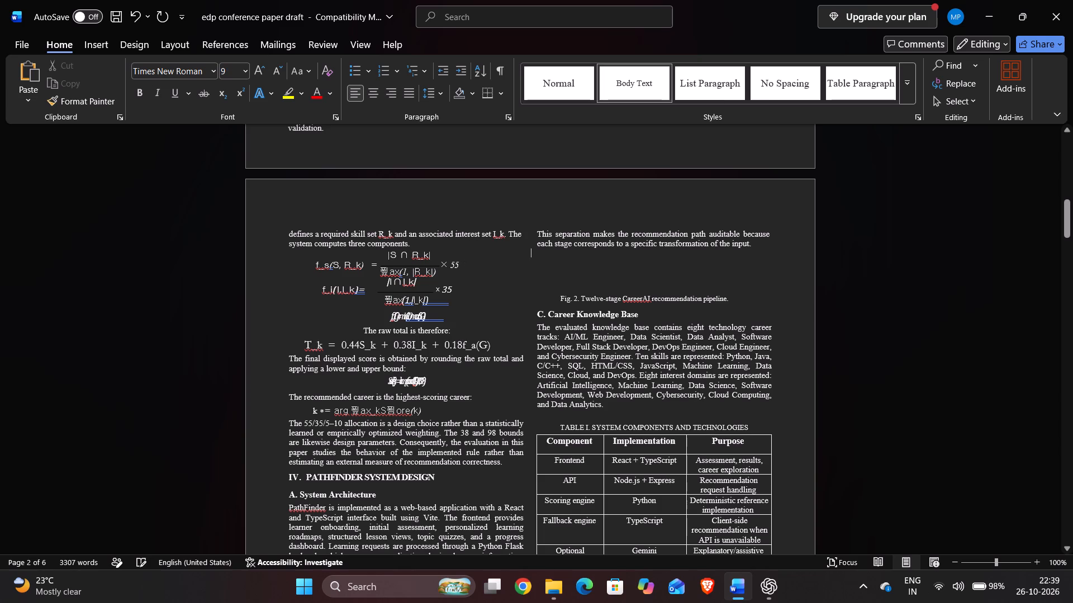
{"action": "key", "text": "ctrl+v"}
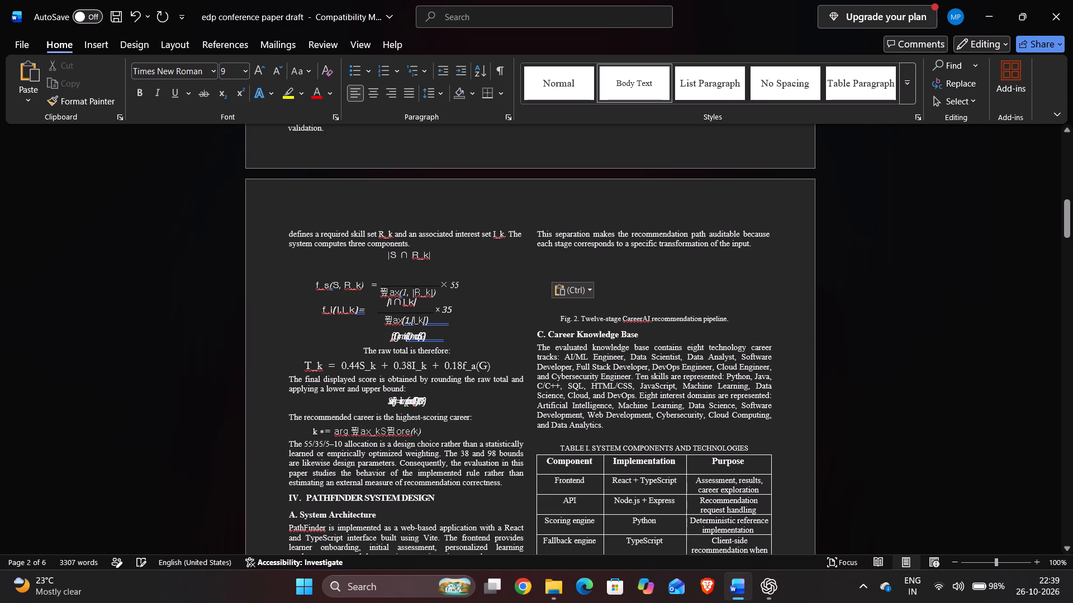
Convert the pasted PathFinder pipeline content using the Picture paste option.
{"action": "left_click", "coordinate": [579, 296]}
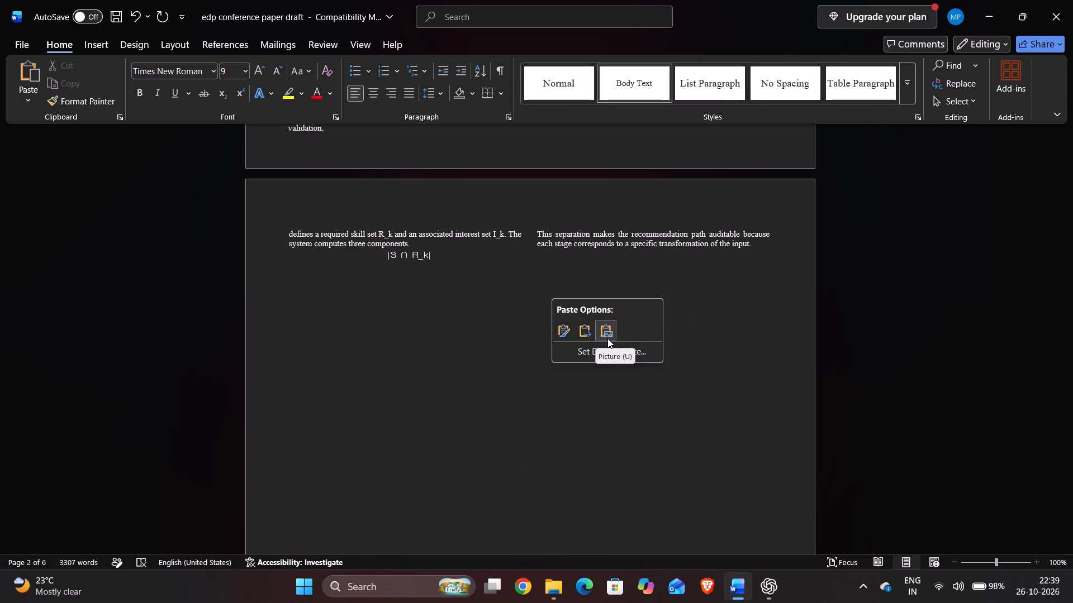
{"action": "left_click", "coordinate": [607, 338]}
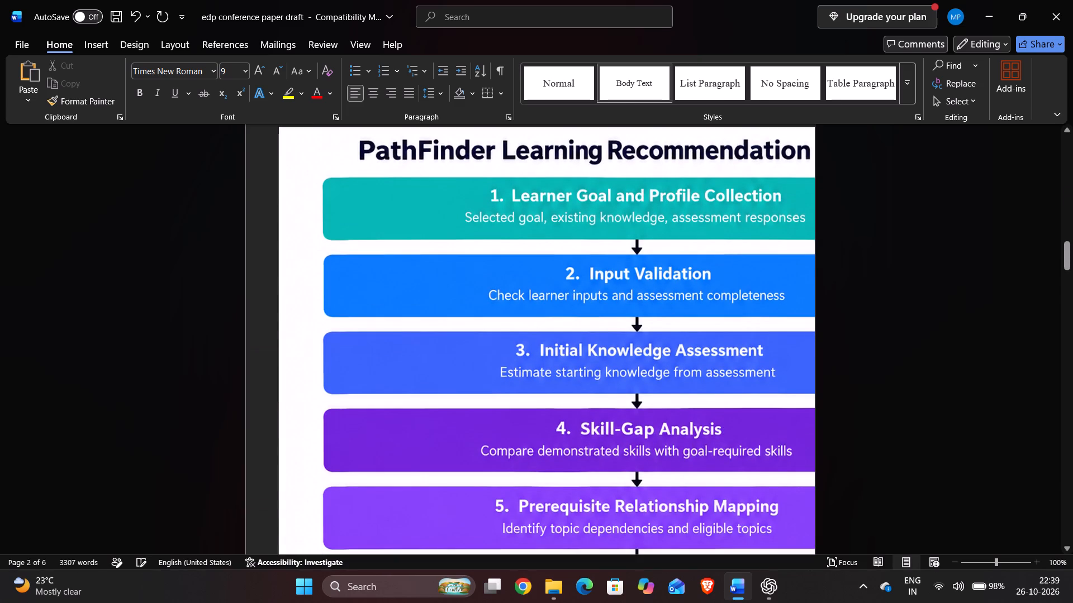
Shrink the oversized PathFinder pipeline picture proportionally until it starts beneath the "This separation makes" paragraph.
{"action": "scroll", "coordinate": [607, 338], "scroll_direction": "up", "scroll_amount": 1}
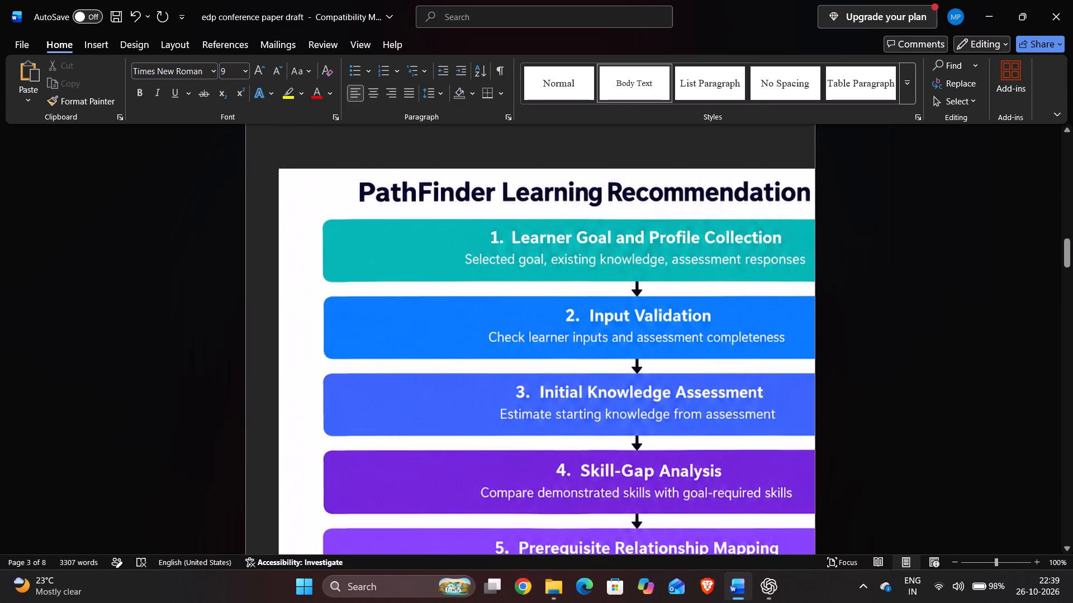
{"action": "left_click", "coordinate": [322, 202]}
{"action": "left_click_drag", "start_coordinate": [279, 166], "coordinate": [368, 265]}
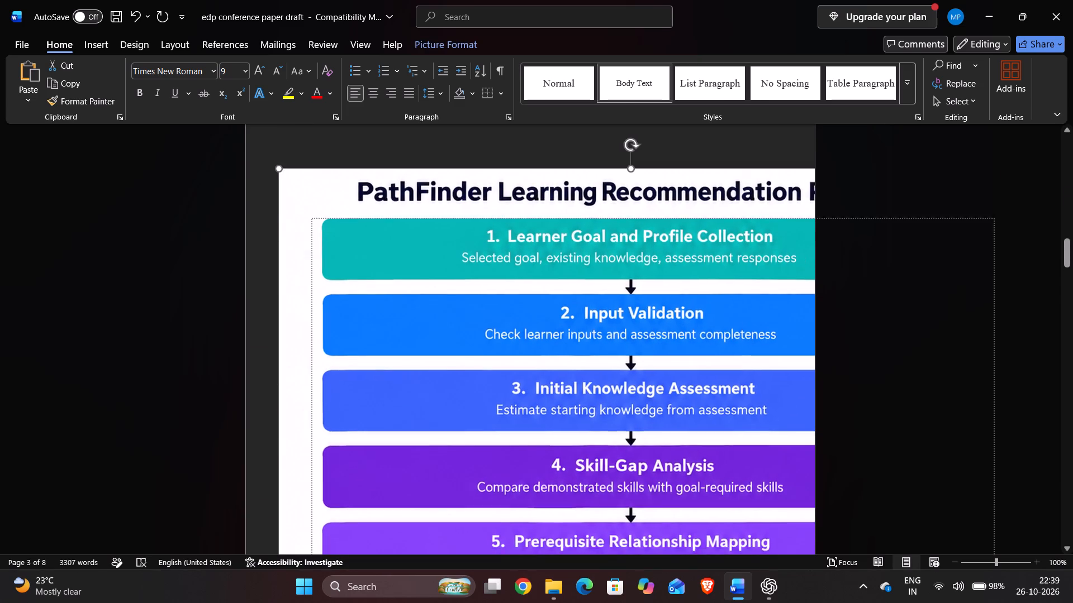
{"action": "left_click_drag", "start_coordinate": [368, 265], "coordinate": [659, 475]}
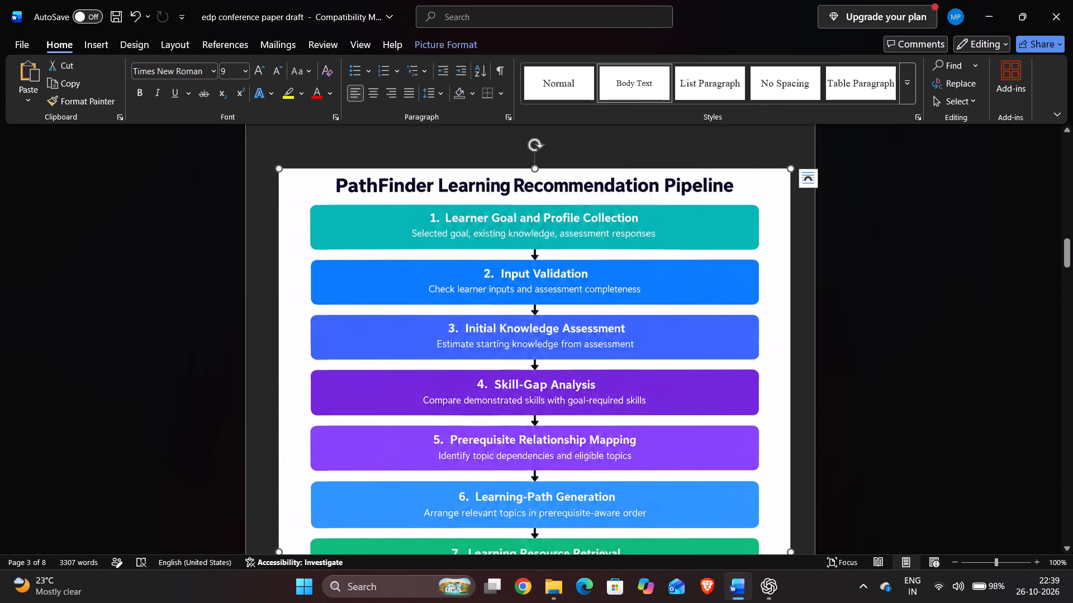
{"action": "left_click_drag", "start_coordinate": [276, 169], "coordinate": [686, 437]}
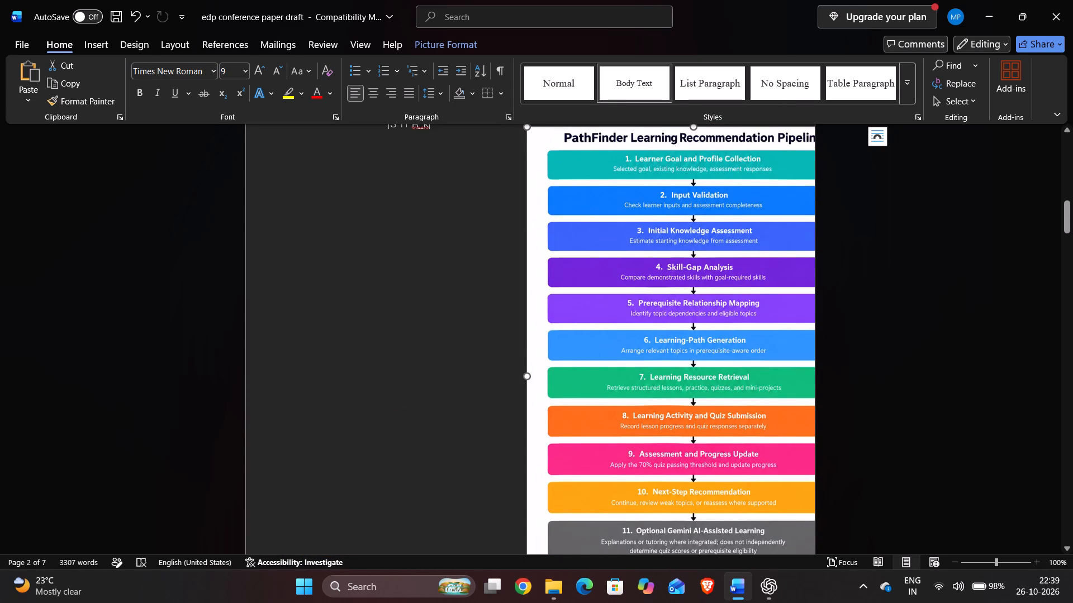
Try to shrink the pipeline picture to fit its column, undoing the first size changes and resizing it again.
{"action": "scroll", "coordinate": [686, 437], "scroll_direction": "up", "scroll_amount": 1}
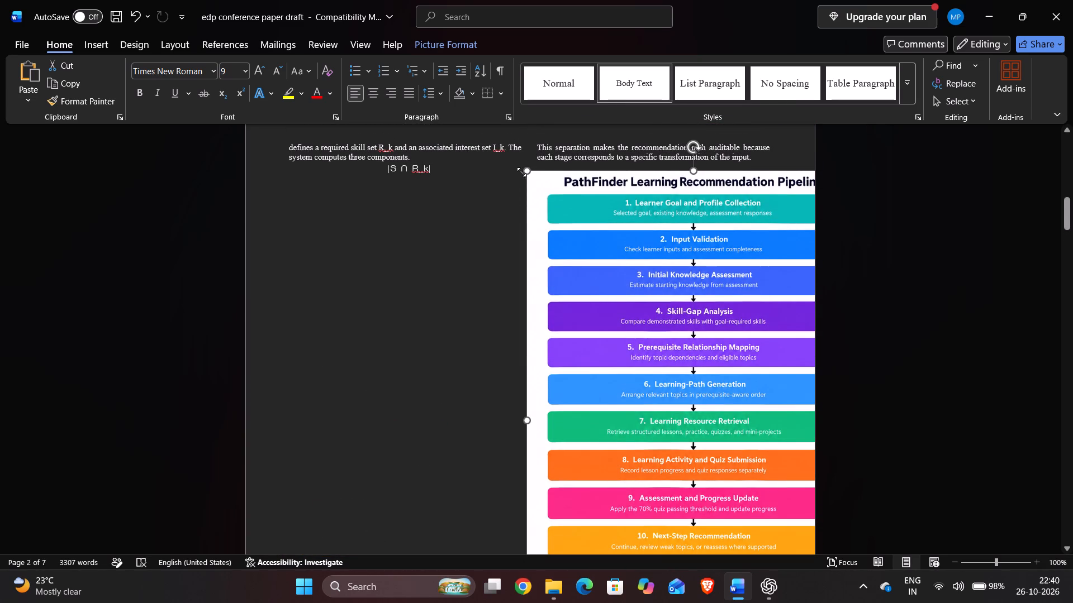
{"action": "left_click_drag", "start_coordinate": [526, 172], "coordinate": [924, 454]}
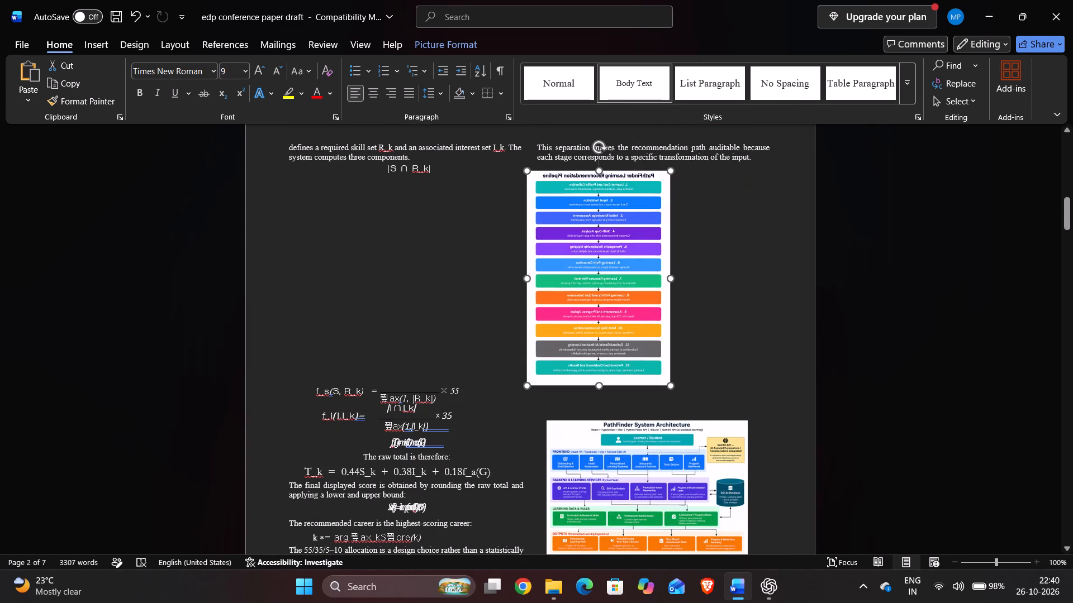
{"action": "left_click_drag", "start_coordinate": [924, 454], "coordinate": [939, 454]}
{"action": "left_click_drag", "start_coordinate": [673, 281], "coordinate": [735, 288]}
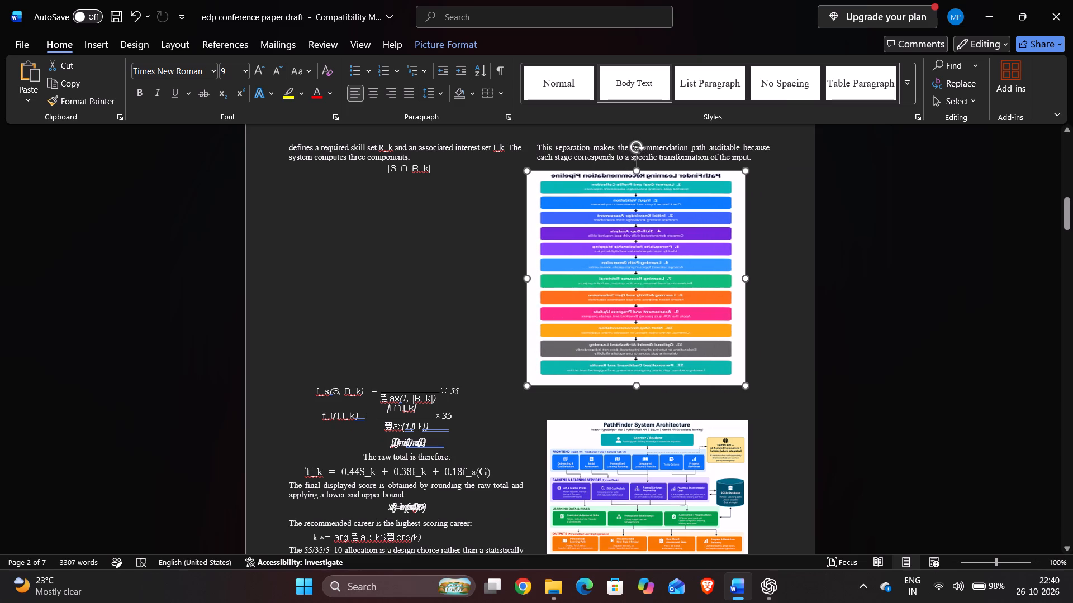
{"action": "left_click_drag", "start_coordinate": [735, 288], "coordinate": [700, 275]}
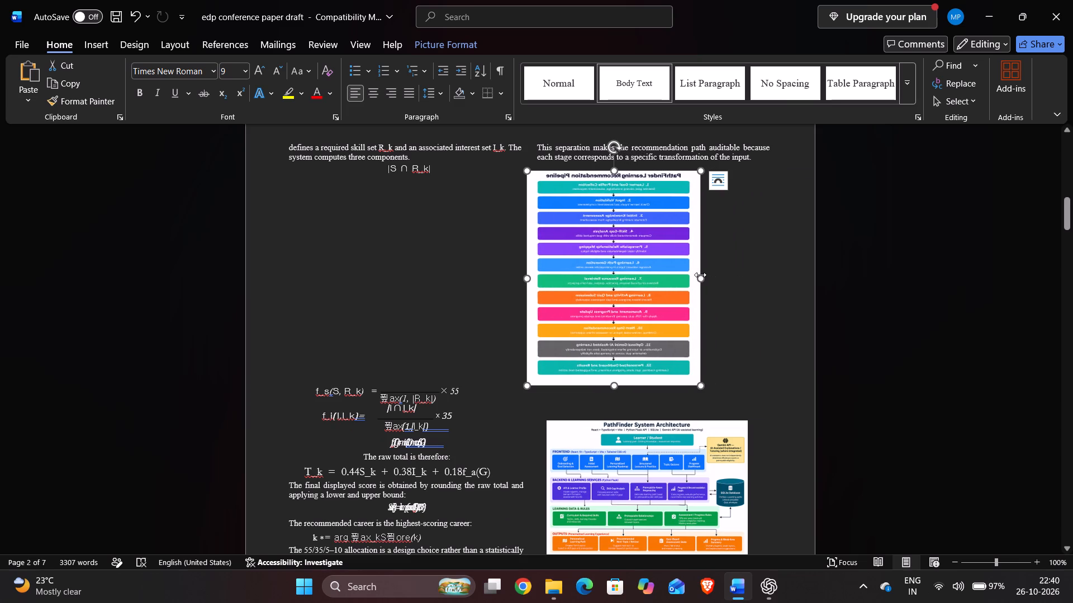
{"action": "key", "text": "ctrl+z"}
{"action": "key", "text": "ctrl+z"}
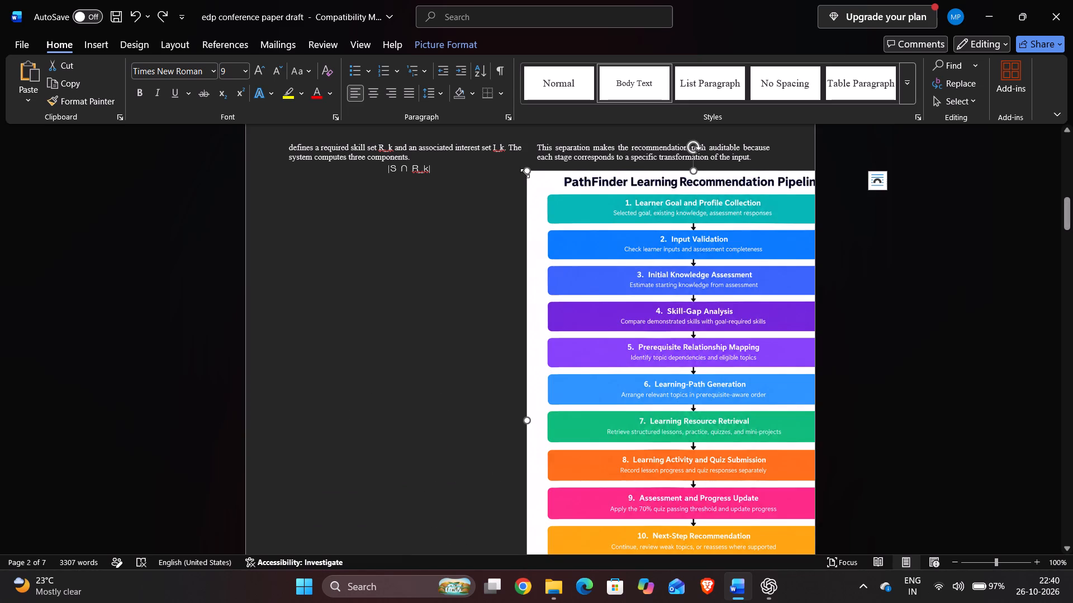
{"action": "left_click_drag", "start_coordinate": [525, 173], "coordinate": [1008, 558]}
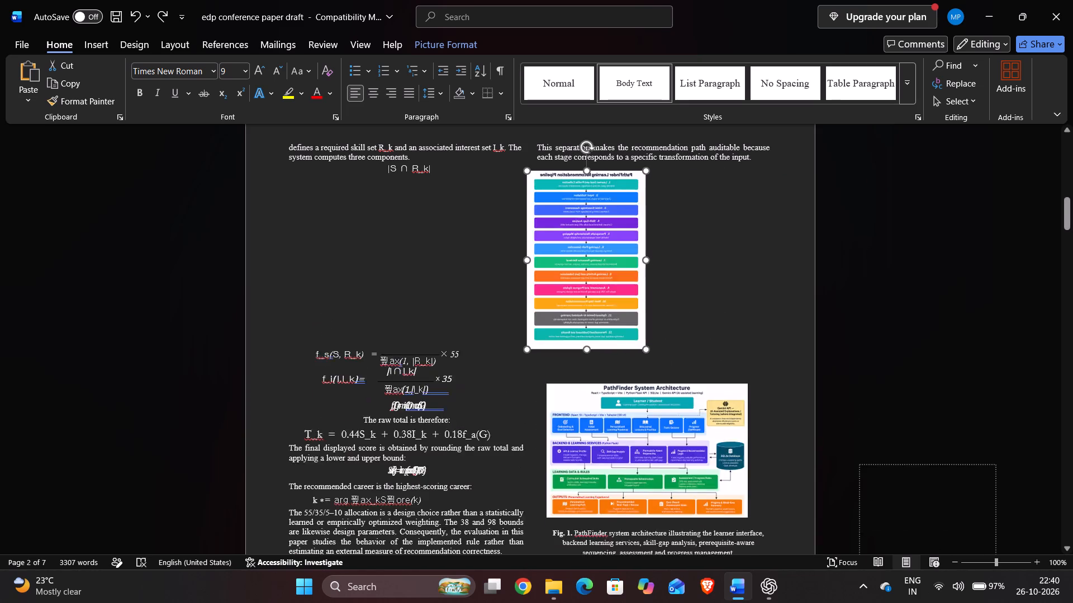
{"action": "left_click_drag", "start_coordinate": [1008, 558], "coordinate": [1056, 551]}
Undo the recent picture, caption and blank-line edits back to the original CareerAI Recommendation Pipeline figure above the Fig. 2 caption.
{"action": "key", "text": "ctrl+z"}
{"action": "key", "text": "ctrl+z"}
{"action": "key", "text": "ctrl+z"}
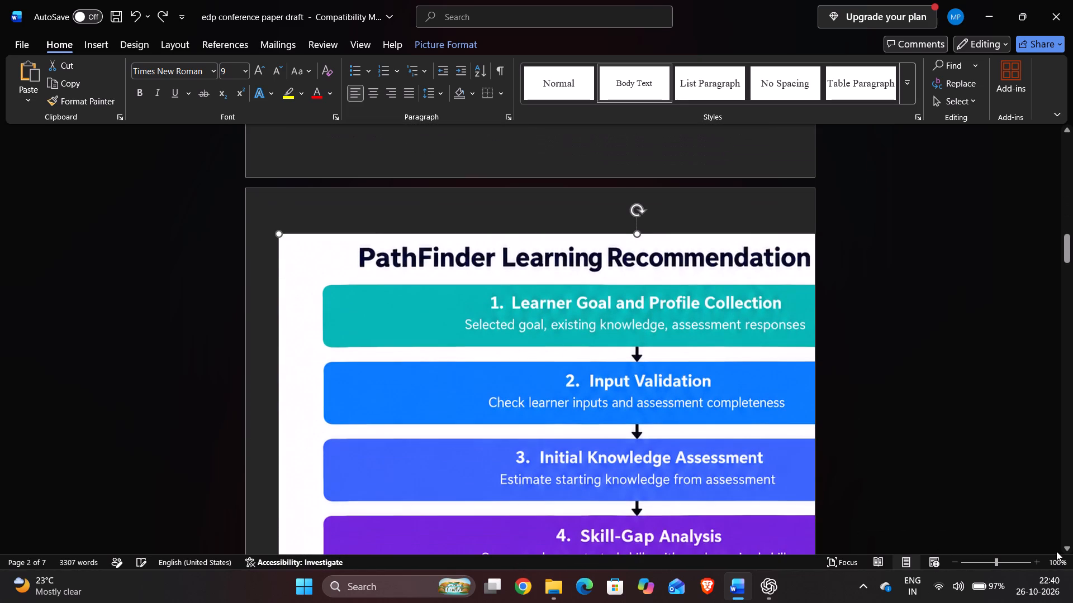
{"action": "key", "text": "ctrl+z"}
{"action": "key", "text": "ctrl+z"}
{"action": "scroll", "coordinate": [1056, 551], "scroll_direction": "up", "scroll_amount": 1}
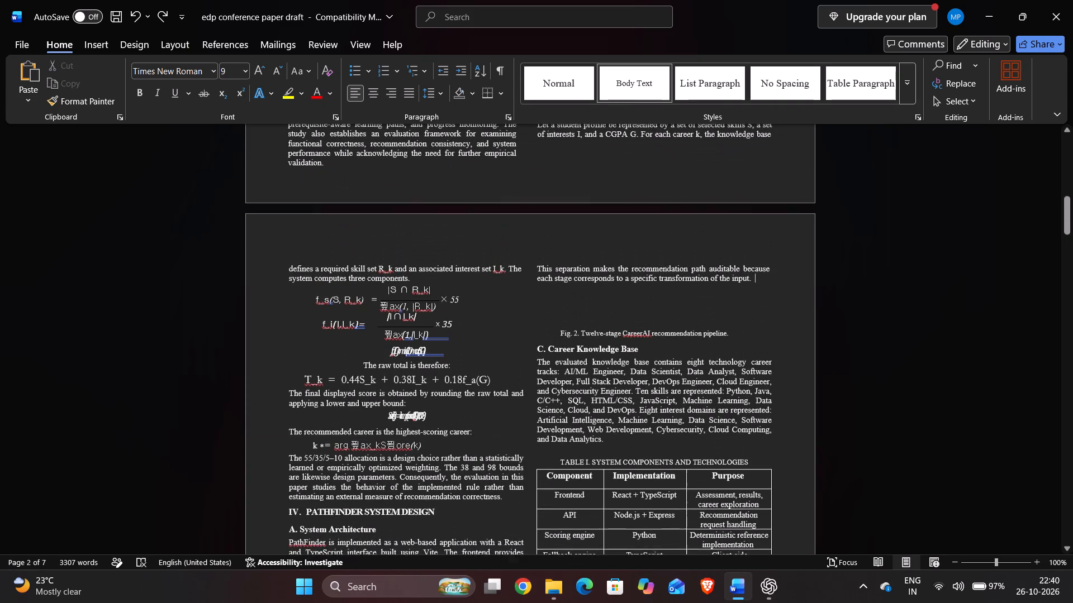
{"action": "scroll", "coordinate": [1056, 551], "scroll_direction": "up", "scroll_amount": 1}
{"action": "key", "text": "ctrl+z"}
{"action": "key", "text": "ctrl+z"}
{"action": "key", "text": "ctrl+z"}
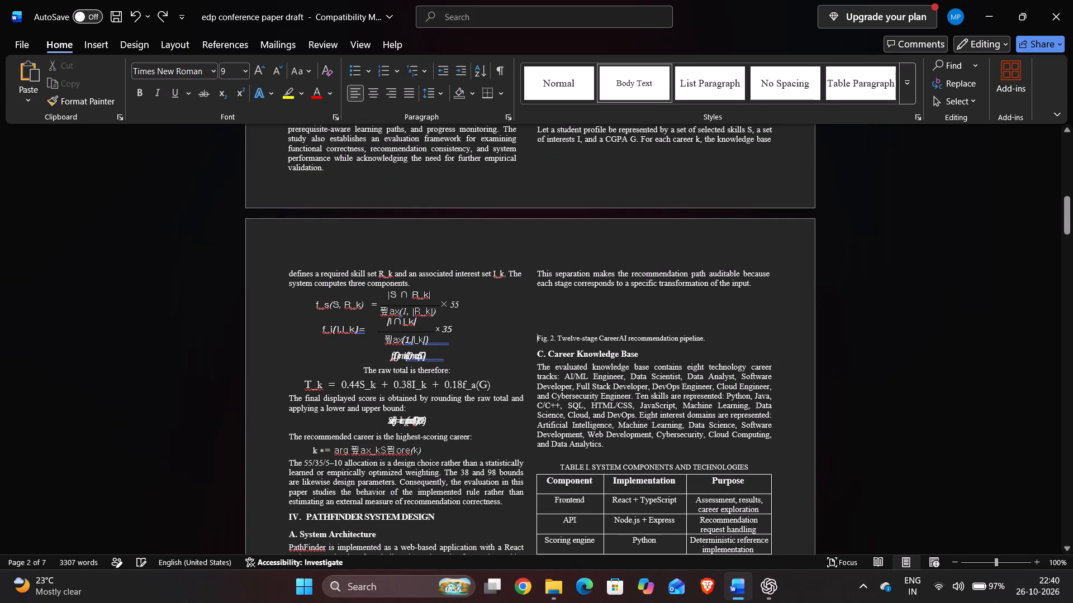
{"action": "key", "text": "ctrl+z"}
{"action": "key", "text": "ctrl+z"}
{"action": "key", "text": "ctrl+z"}
{"action": "key", "text": "ctrl+z"}
{"action": "key", "text": "ctrl+z"}
{"action": "key", "text": "ctrl+z"}
{"action": "key", "text": "ctrl+z"}
{"action": "key", "text": "ctrl+z"}
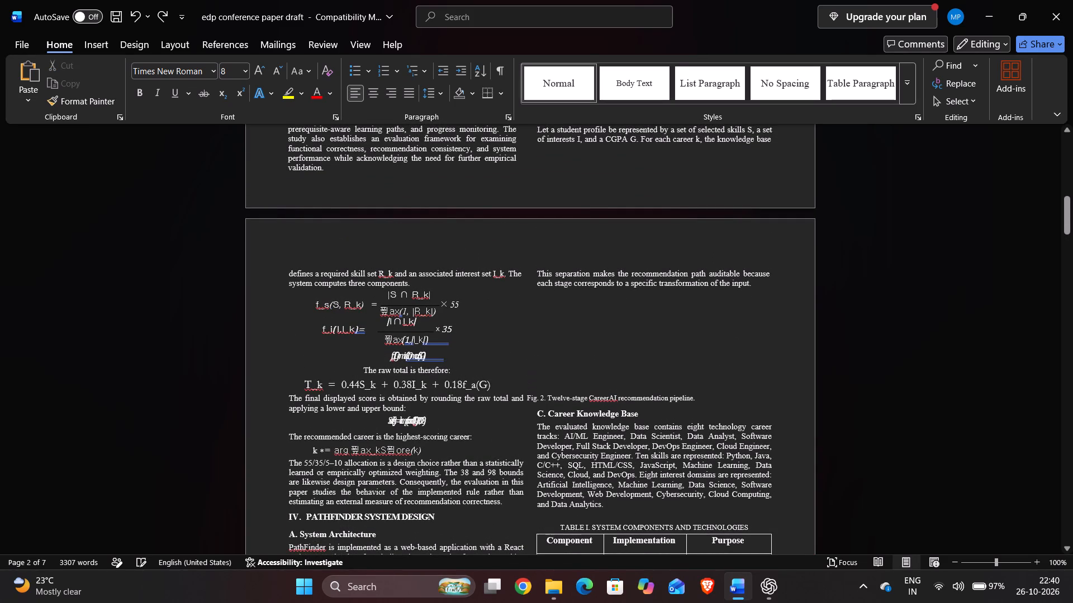
{"action": "key", "text": "ctrl+z"}
{"action": "key", "text": "ctrl+z"}
{"action": "key", "text": "ctrl+z"}
{"action": "key", "text": "ctrl+z"}
{"action": "key", "text": "ctrl+z"}
{"action": "key", "text": "ctrl+z"}
{"action": "key", "text": "ctrl+z"}
{"action": "key", "text": "ctrl+z"}
{"action": "key", "text": "ctrl+z"}
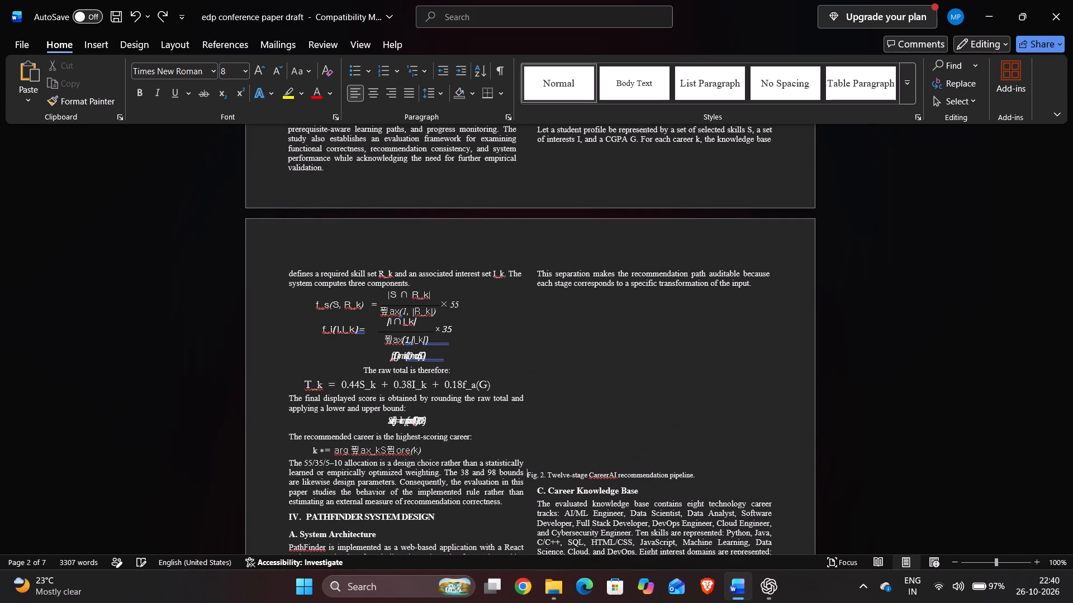
{"action": "key", "text": "ctrl+z"}
{"action": "key", "text": "ctrl+z"}
{"action": "key", "text": "ctrl+z"}
{"action": "key", "text": "ctrl+z"}
{"action": "key", "text": "ctrl+z"}
{"action": "key", "text": "ctrl+z"}
{"action": "key", "text": "ctrl+z"}
{"action": "key", "text": "ctrl+z"}
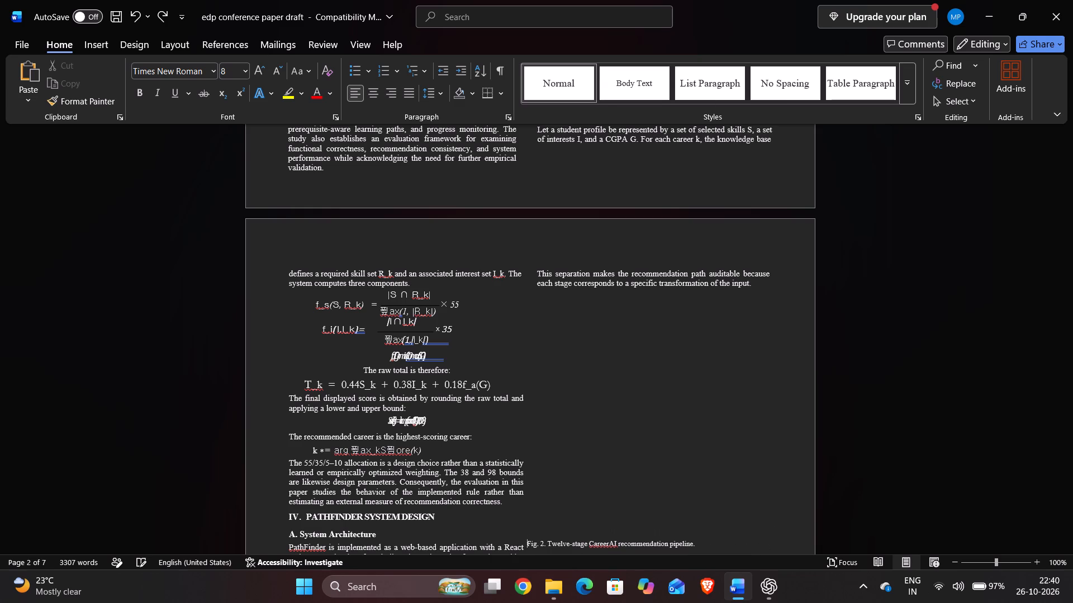
{"action": "key", "text": "ctrl+z"}
{"action": "key", "text": "ctrl+z"}
{"action": "key", "text": "ctrl+z"}
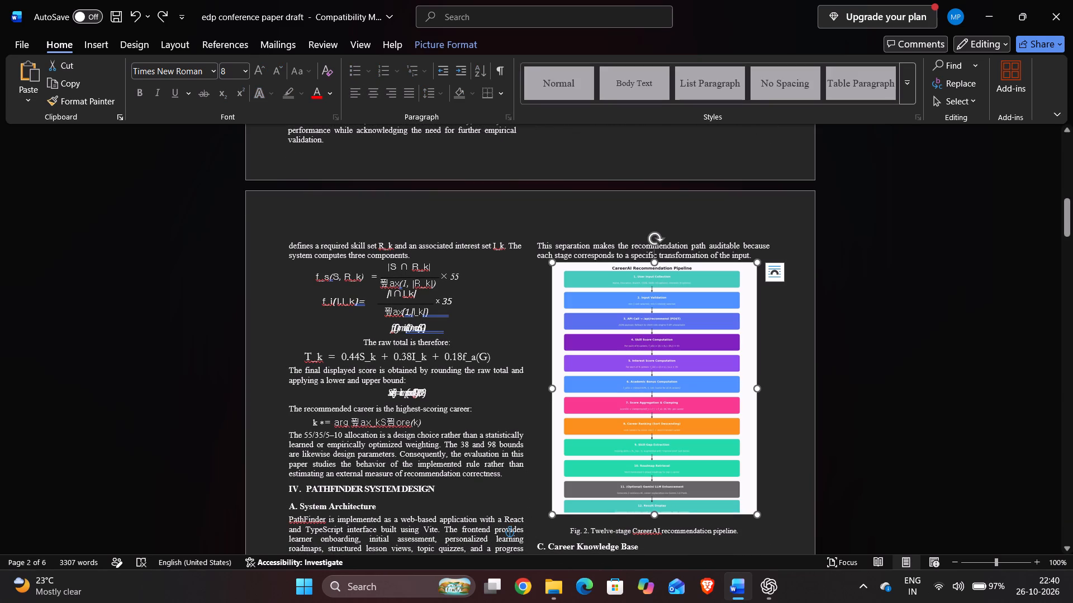
{"action": "left_click", "coordinate": [794, 424]}
{"action": "scroll", "coordinate": [794, 424], "scroll_direction": "down", "scroll_amount": 1}
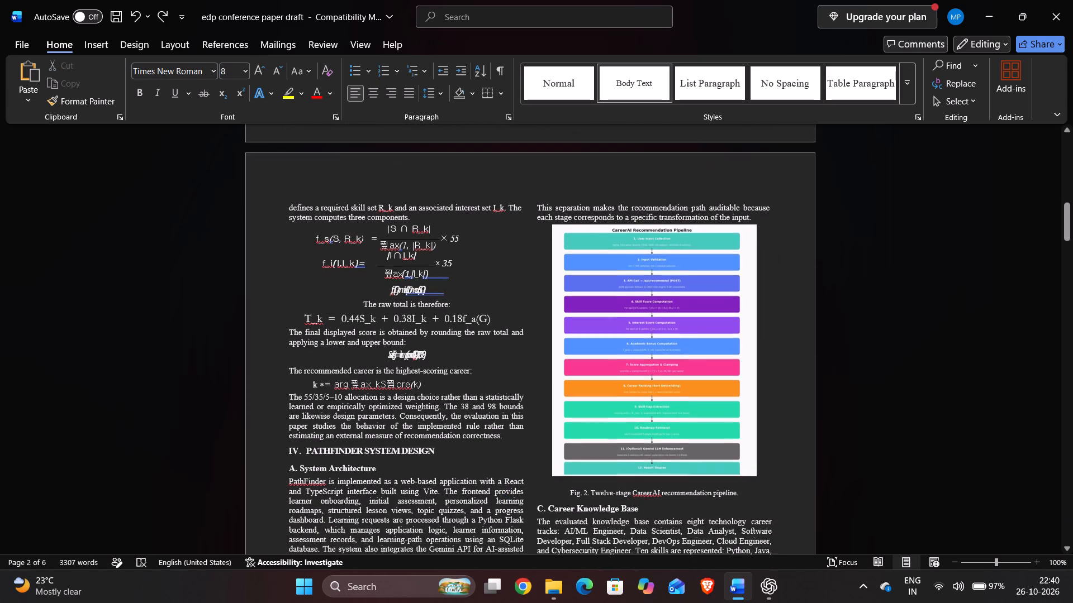
{"action": "scroll", "coordinate": [794, 424], "scroll_direction": "down", "scroll_amount": 4}
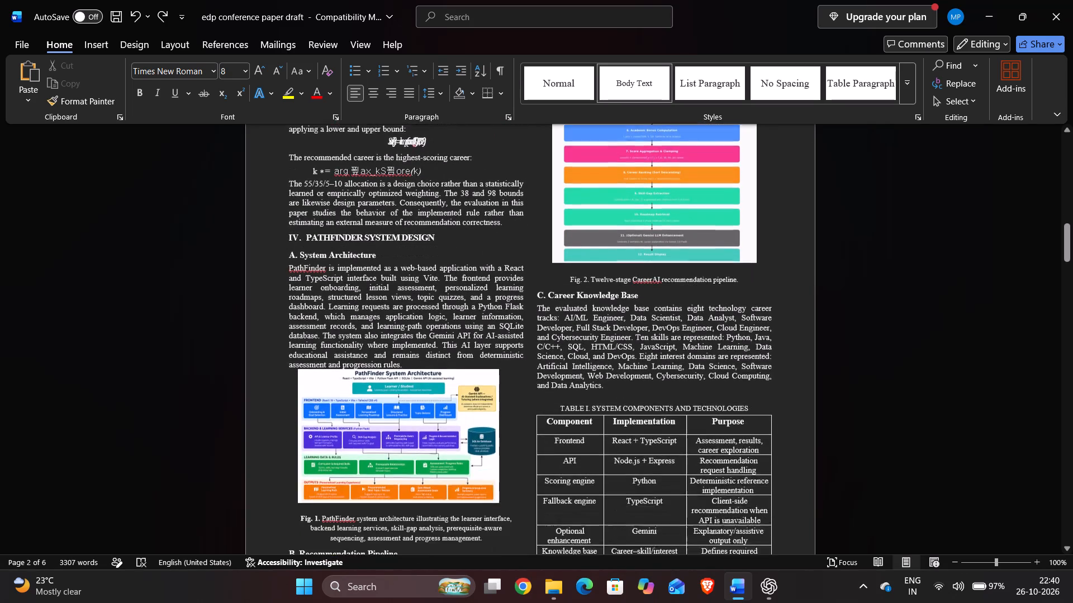
{"action": "scroll", "coordinate": [794, 424], "scroll_direction": "down", "scroll_amount": 1}
{"action": "scroll", "coordinate": [448, 320], "scroll_direction": "down", "scroll_amount": 1}
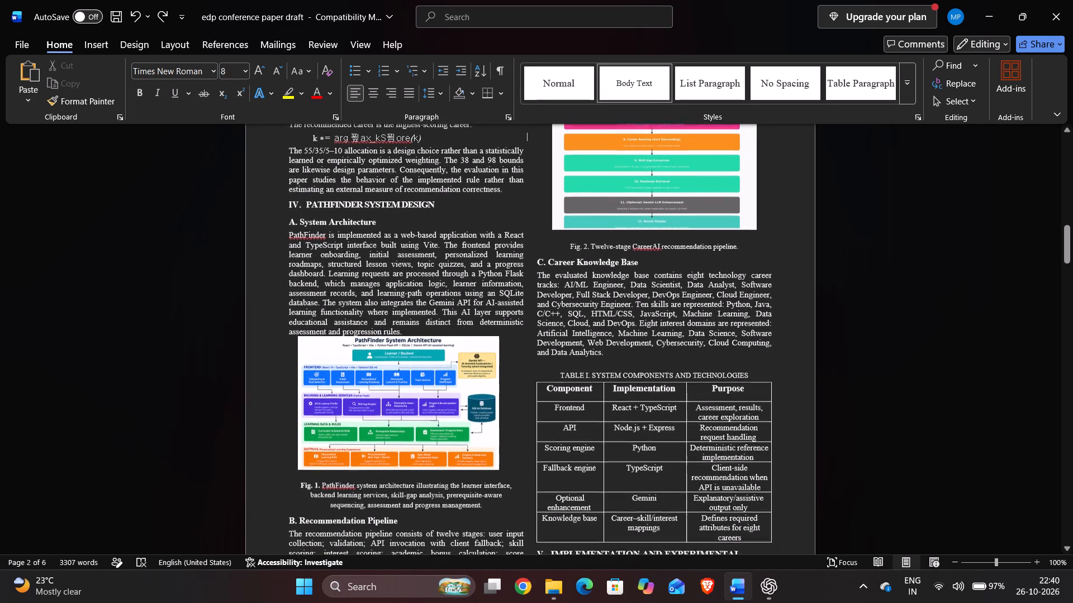
{"action": "scroll", "coordinate": [448, 320], "scroll_direction": "down", "scroll_amount": 1}
{"action": "scroll", "coordinate": [448, 320], "scroll_direction": "up", "scroll_amount": 2}
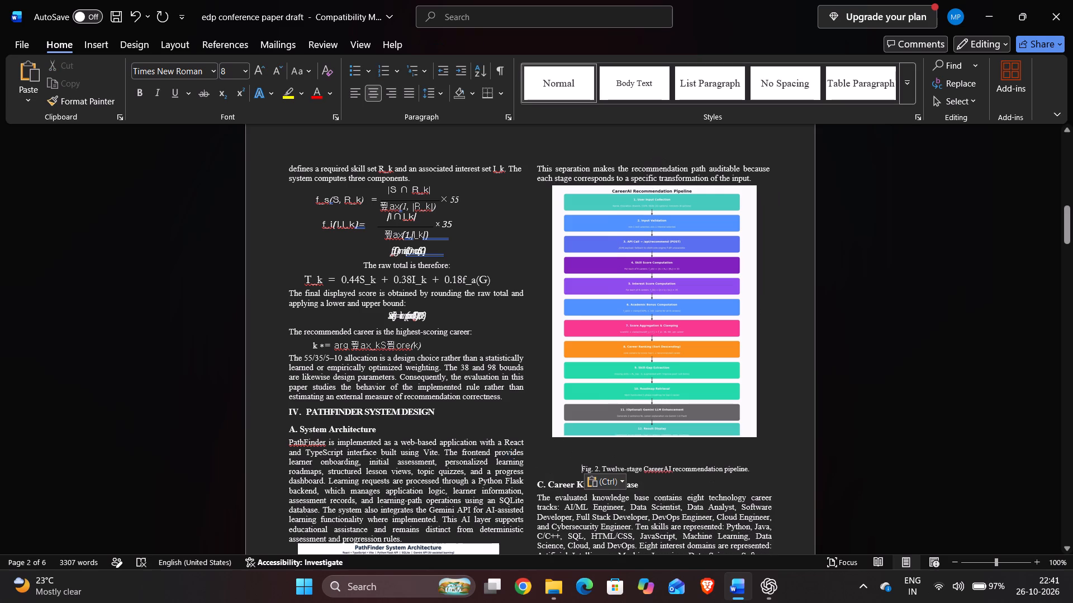
{"action": "left_click", "coordinate": [625, 480]}
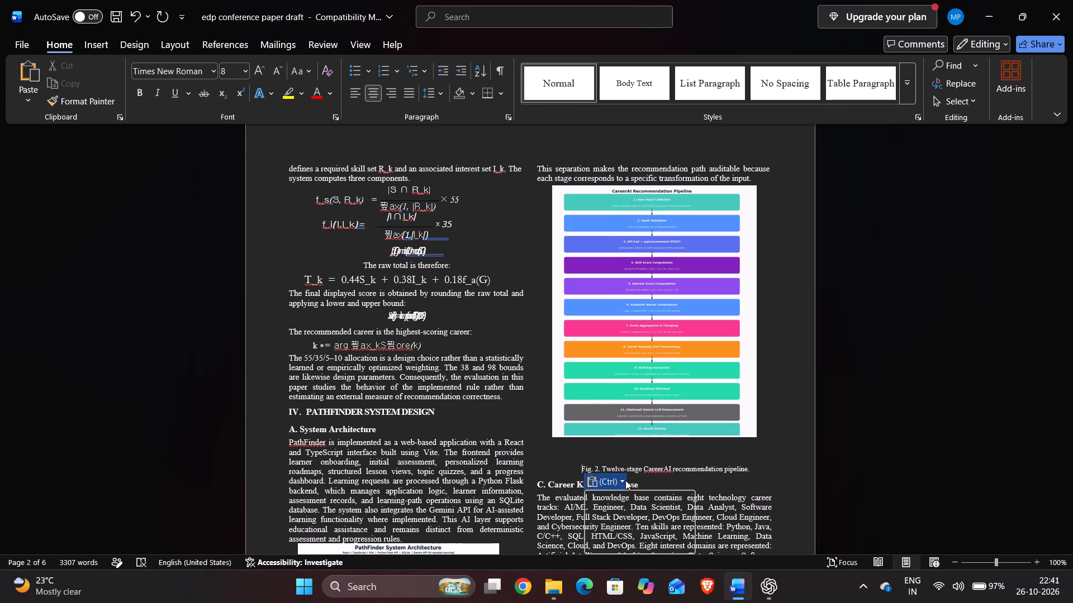
{"action": "left_click", "coordinate": [633, 516]}
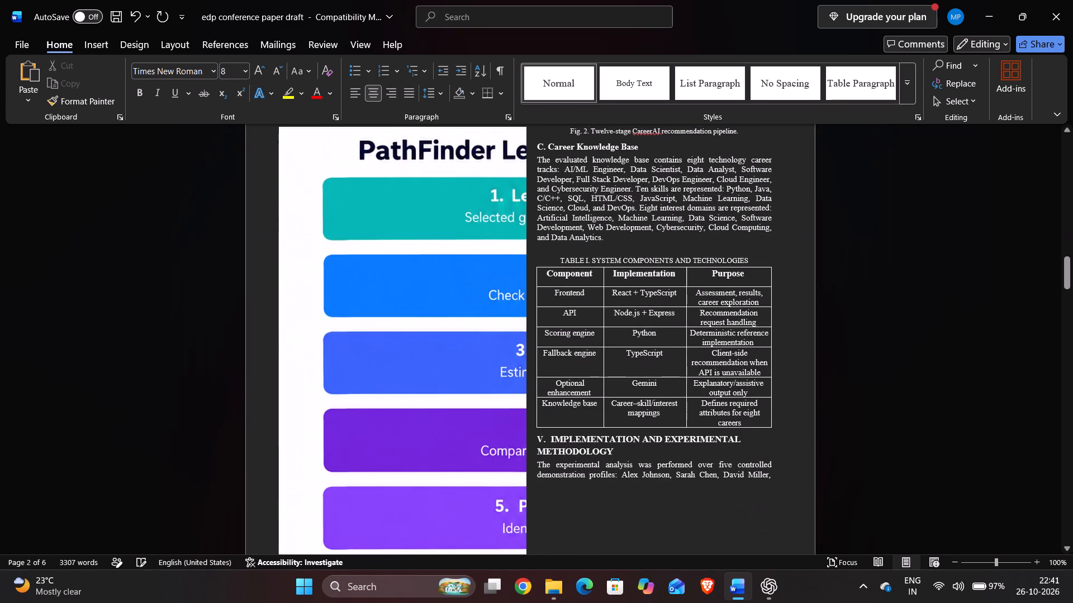
Set the pasted PathFinder pipeline picture's text wrapping to In Front of Text.
{"action": "left_click", "coordinate": [415, 362]}
{"action": "scroll", "coordinate": [415, 362], "scroll_direction": "up", "scroll_amount": 1}
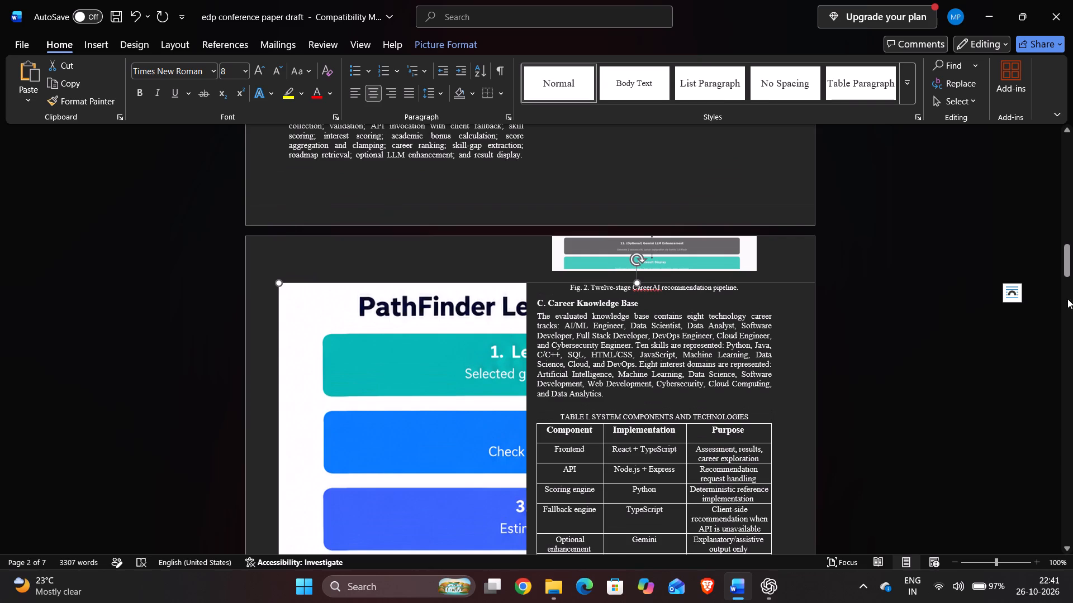
{"action": "left_click", "coordinate": [1009, 291]}
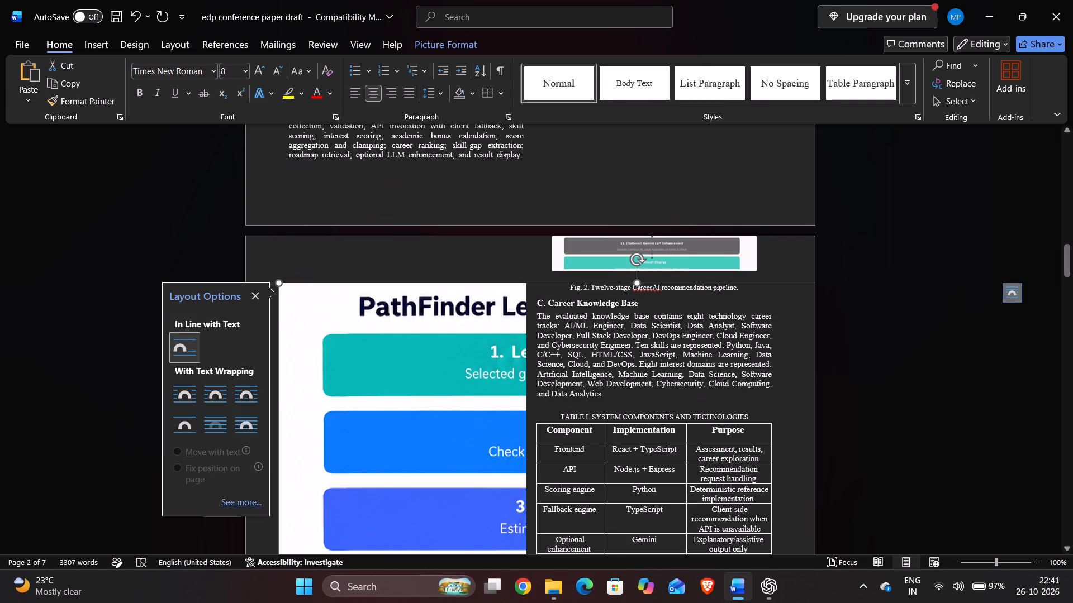
{"action": "left_click", "coordinate": [246, 427]}
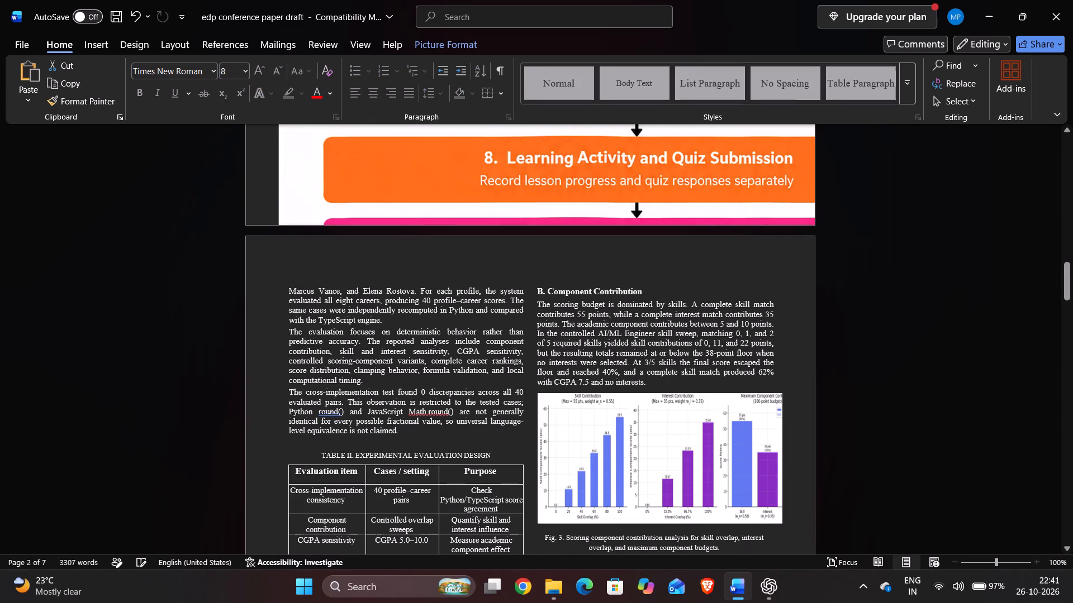
Scale down the oversized PathFinder pipeline picture proportionally and reposition it until its full width fits on page 2.
{"action": "scroll", "coordinate": [246, 427], "scroll_direction": "up", "scroll_amount": 3}
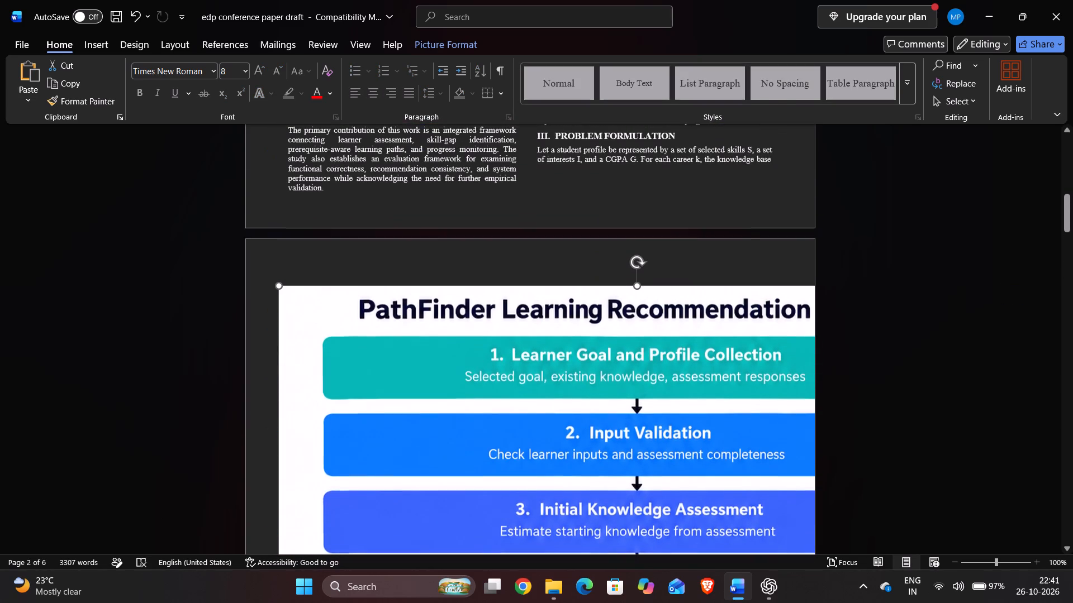
{"action": "scroll", "coordinate": [246, 427], "scroll_direction": "up", "scroll_amount": 1}
{"action": "left_click_drag", "start_coordinate": [280, 290], "coordinate": [481, 485]}
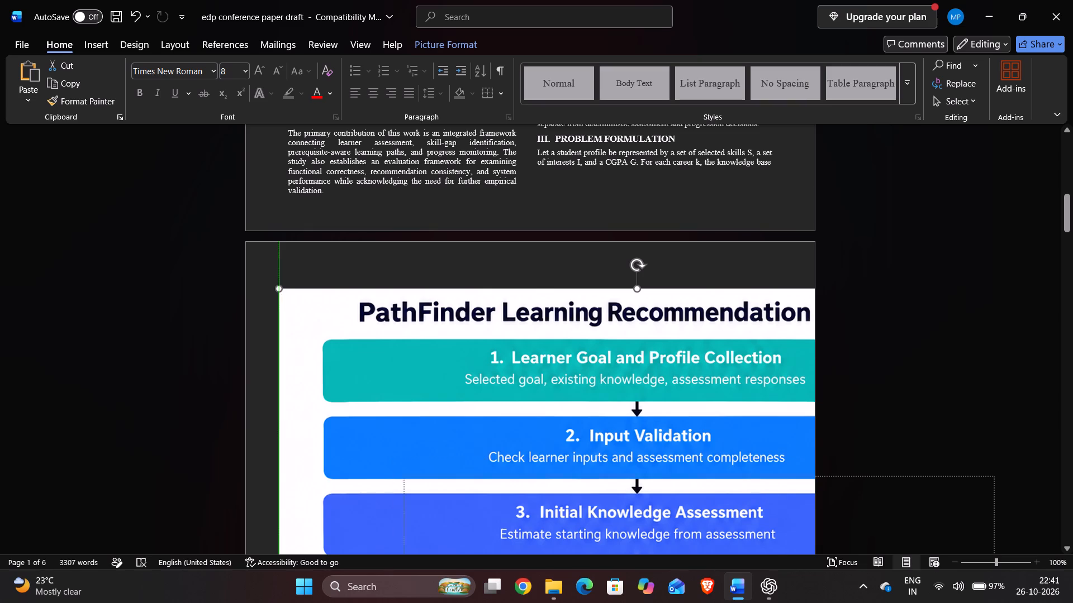
{"action": "left_click_drag", "start_coordinate": [481, 485], "coordinate": [444, 334]}
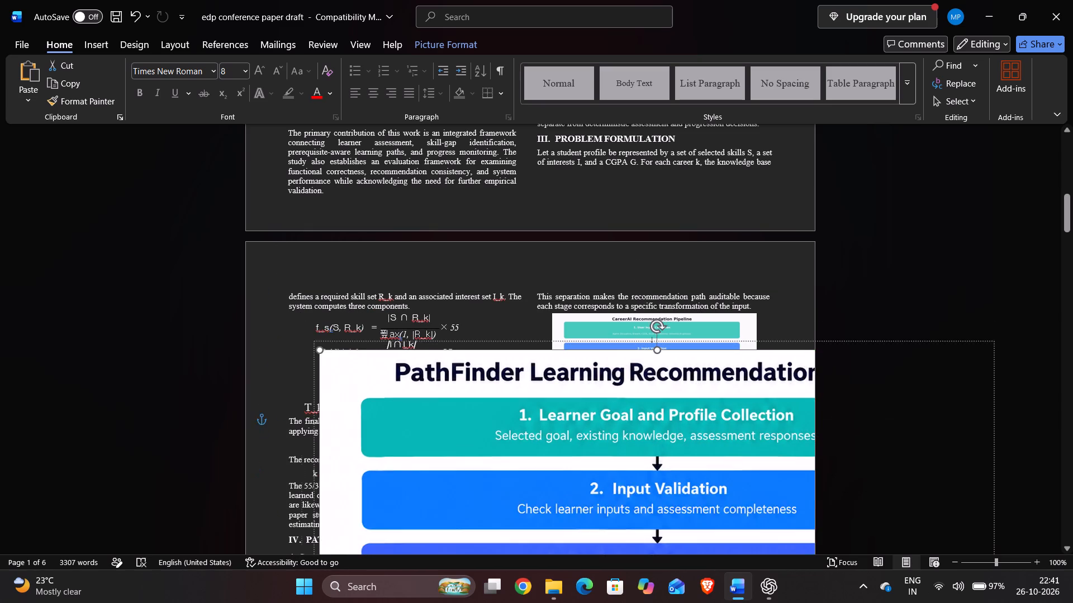
{"action": "left_click_drag", "start_coordinate": [444, 334], "coordinate": [445, 270]}
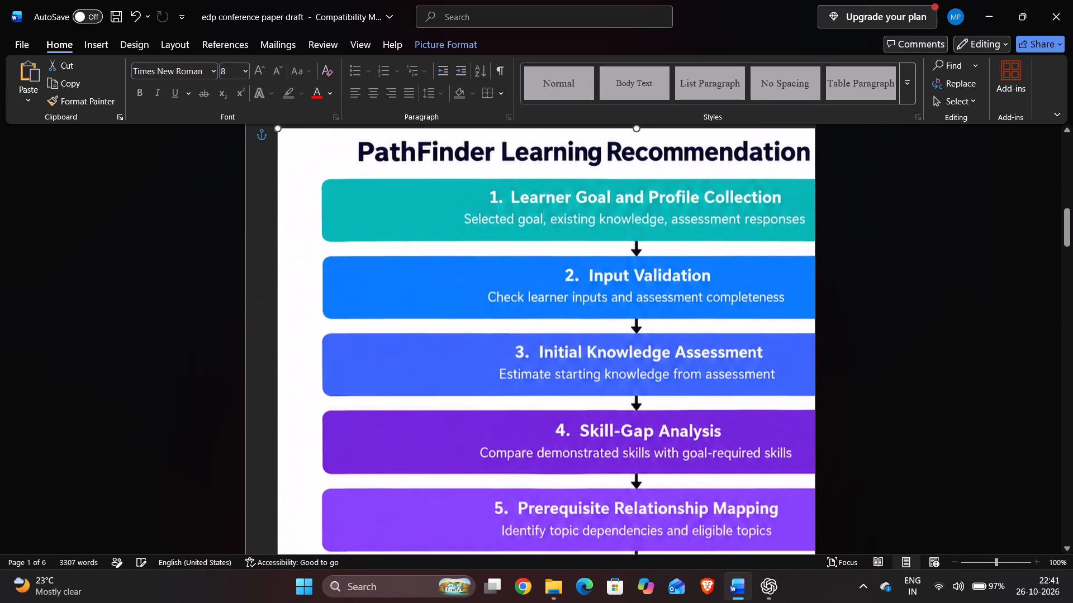
{"action": "left_click", "coordinate": [281, 130]}
{"action": "left_click_drag", "start_coordinate": [278, 128], "coordinate": [302, 165]}
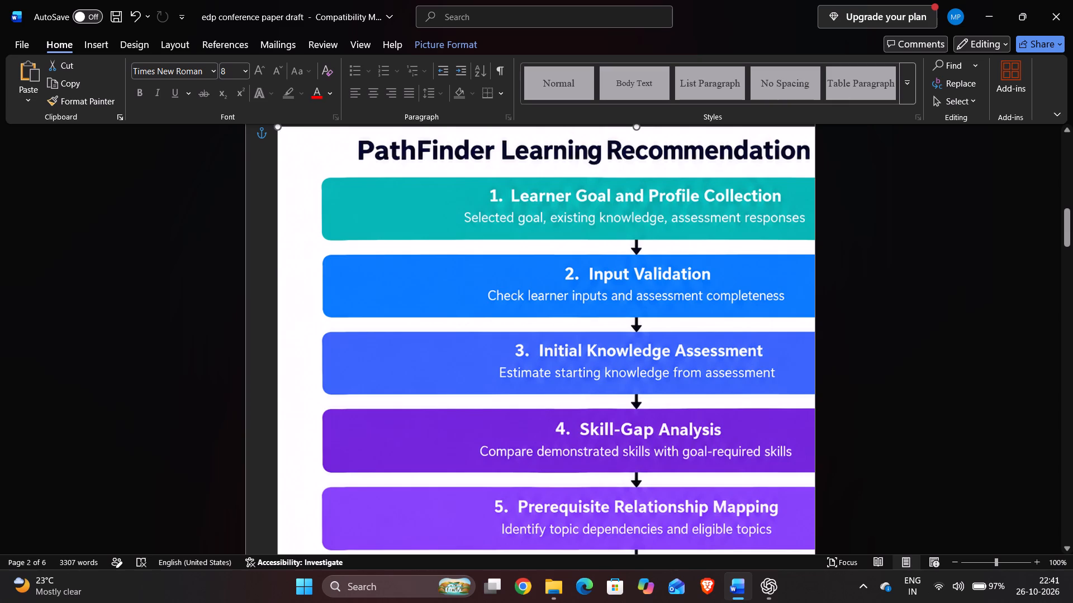
{"action": "left_click_drag", "start_coordinate": [302, 165], "coordinate": [392, 265]}
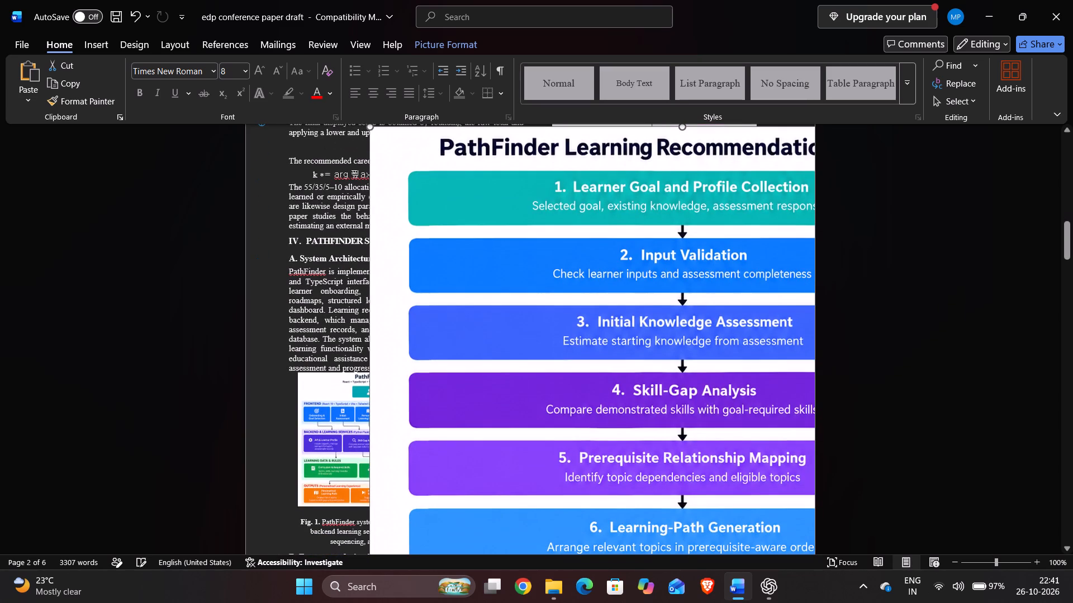
{"action": "left_click_drag", "start_coordinate": [436, 280], "coordinate": [342, 296]}
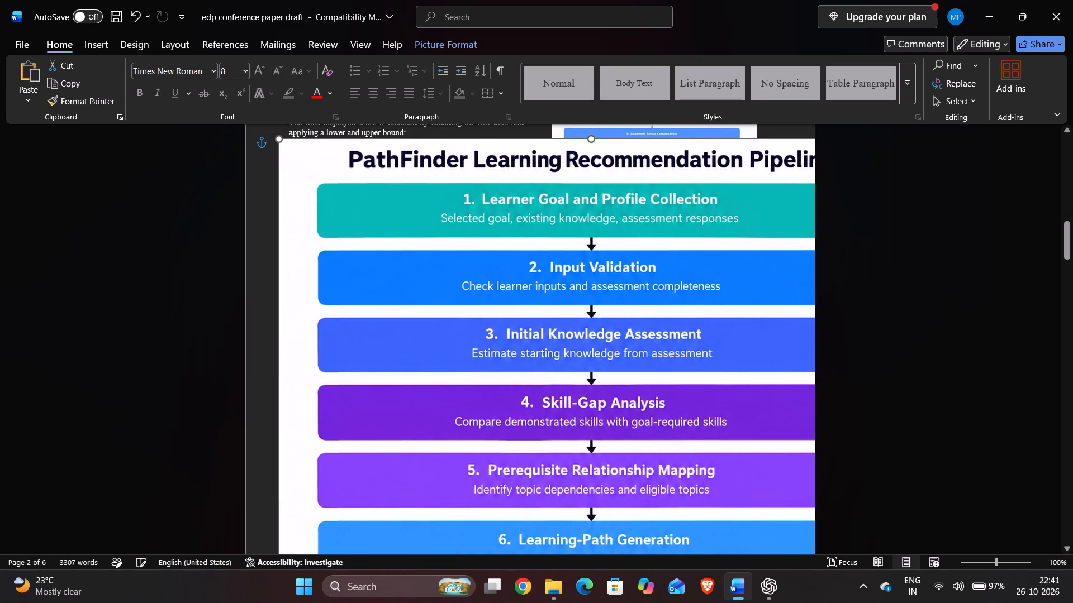
{"action": "left_click_drag", "start_coordinate": [280, 137], "coordinate": [638, 389]}
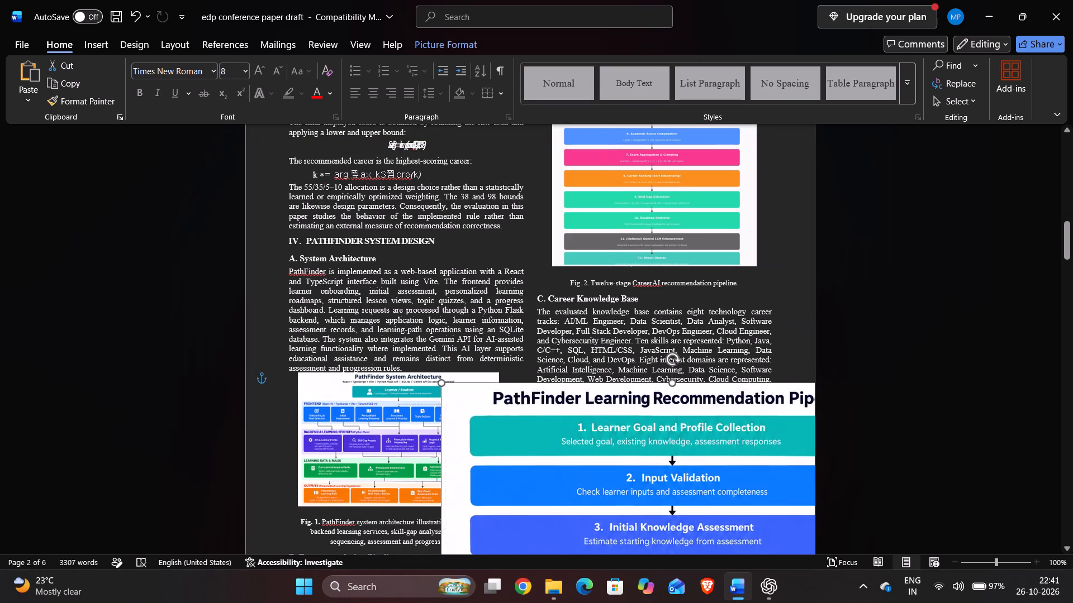
{"action": "left_click_drag", "start_coordinate": [633, 344], "coordinate": [495, 312]}
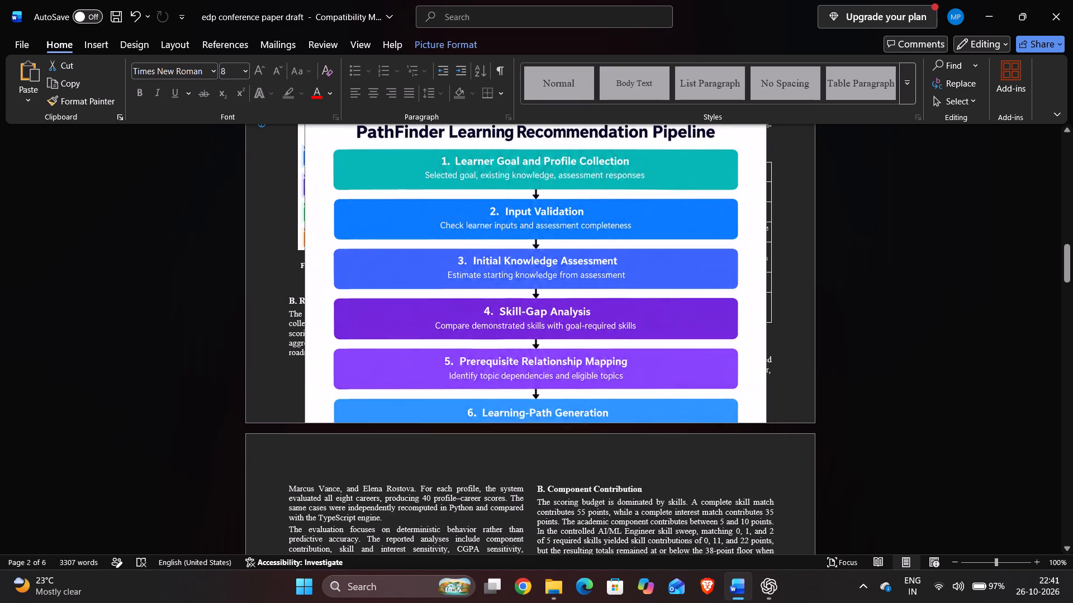
{"action": "left_click_drag", "start_coordinate": [495, 312], "coordinate": [496, 315]}
Shrink the PathFinder pipeline picture further to about the width of one text column, moving it up page 2.
{"action": "scroll", "coordinate": [496, 315], "scroll_direction": "up", "scroll_amount": 1}
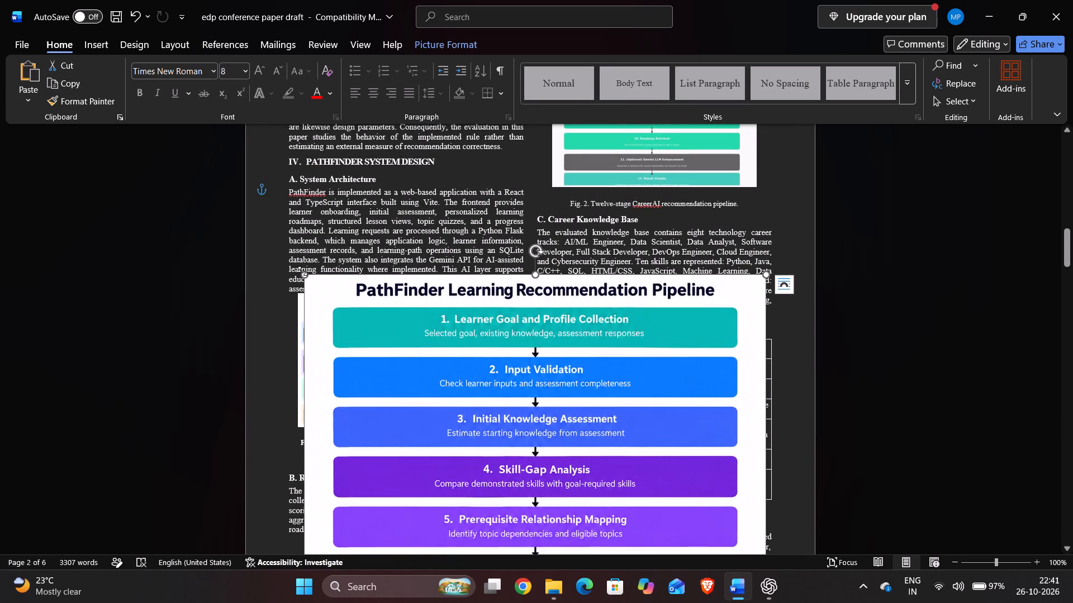
{"action": "left_click_drag", "start_coordinate": [302, 276], "coordinate": [509, 415]}
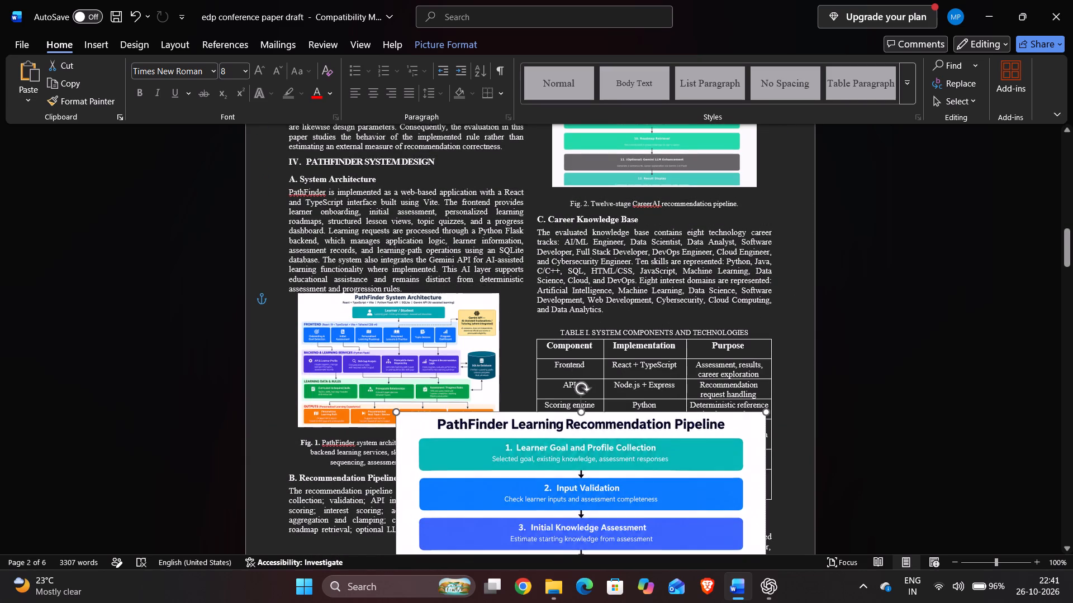
{"action": "left_click_drag", "start_coordinate": [563, 305], "coordinate": [566, 210]}
{"action": "scroll", "coordinate": [566, 210], "scroll_direction": "up", "scroll_amount": 2}
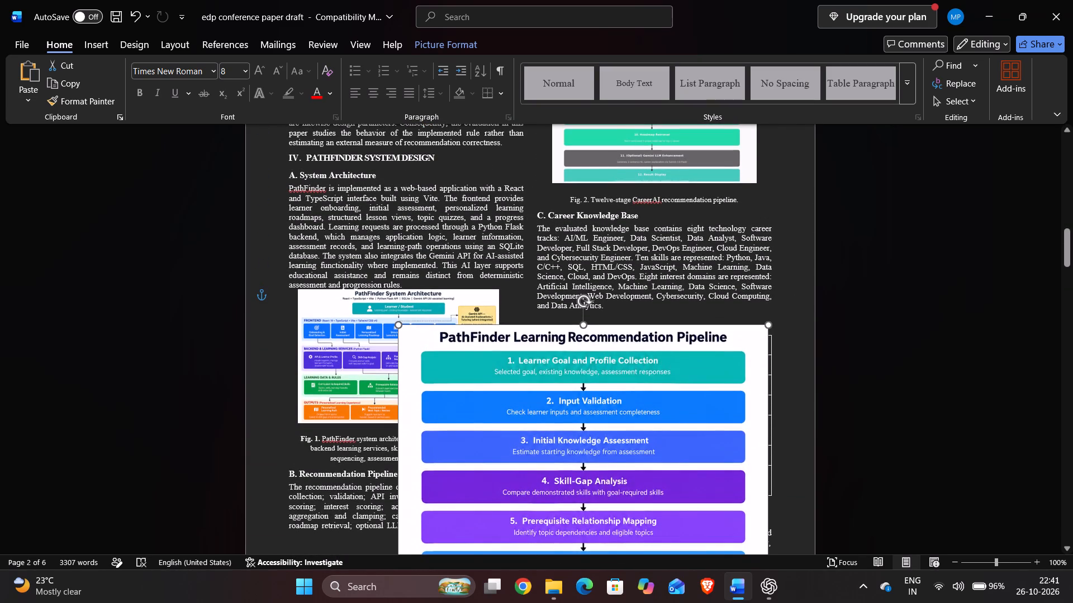
{"action": "left_click_drag", "start_coordinate": [396, 324], "coordinate": [520, 406]}
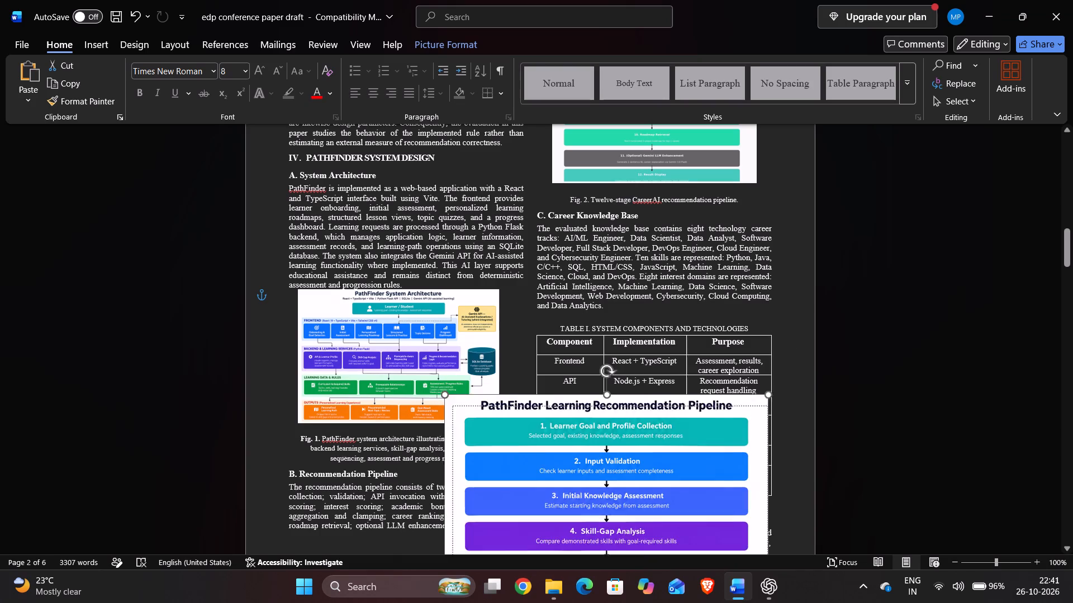
{"action": "left_click_drag", "start_coordinate": [520, 406], "coordinate": [590, 437]}
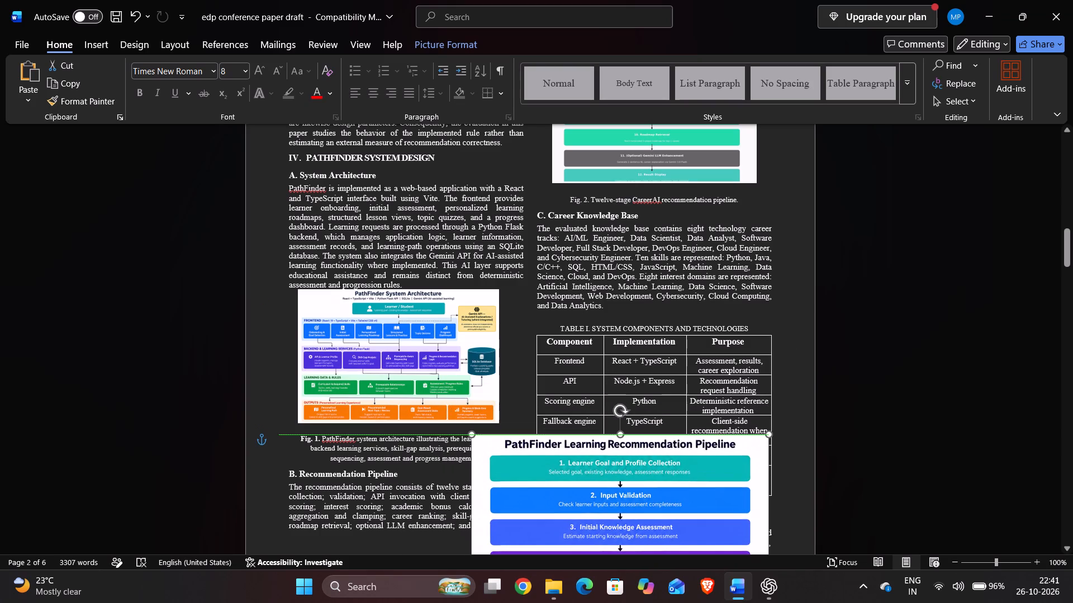
{"action": "left_click_drag", "start_coordinate": [590, 437], "coordinate": [628, 444]}
{"action": "scroll", "coordinate": [628, 444], "scroll_direction": "up", "scroll_amount": 1}
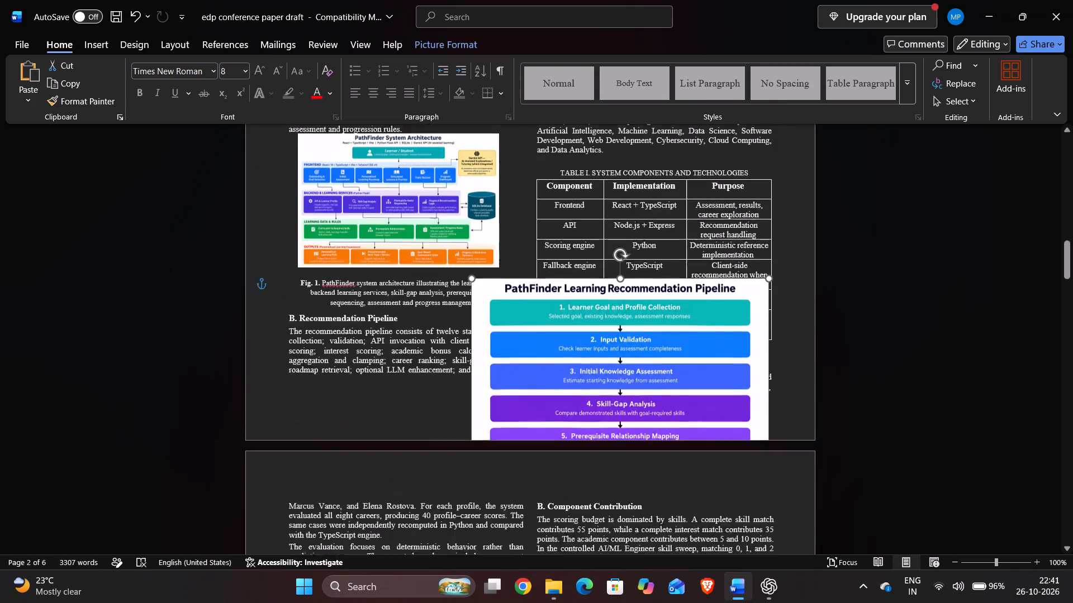
{"action": "scroll", "coordinate": [628, 444], "scroll_direction": "up", "scroll_amount": 1}
{"action": "left_click_drag", "start_coordinate": [628, 444], "coordinate": [621, 213]}
{"action": "scroll", "coordinate": [621, 213], "scroll_direction": "up", "scroll_amount": 1}
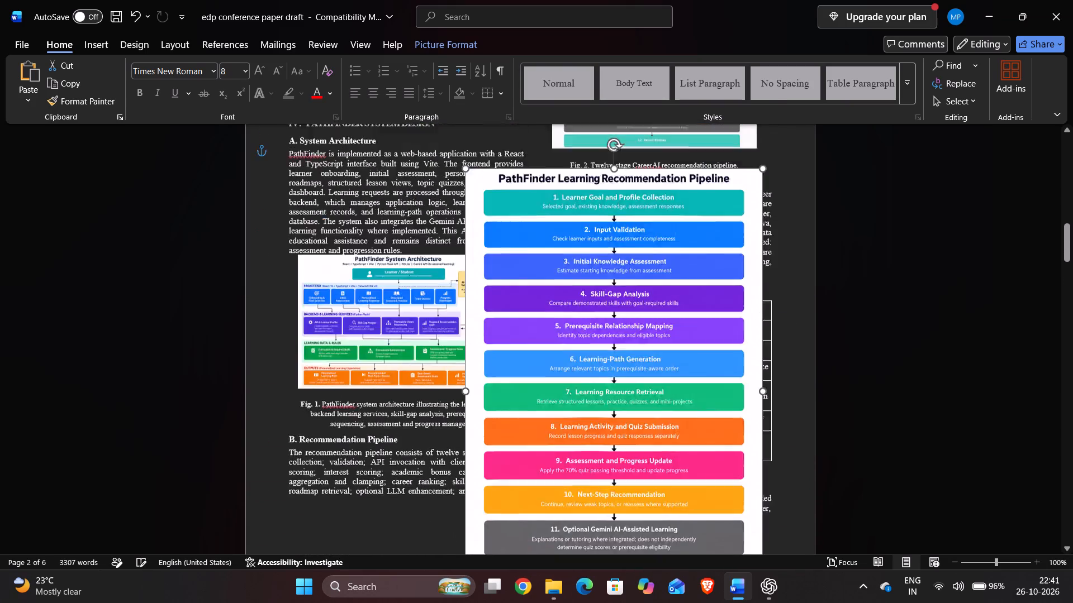
{"action": "scroll", "coordinate": [621, 213], "scroll_direction": "up", "scroll_amount": 1}
{"action": "left_click", "coordinate": [471, 305]}
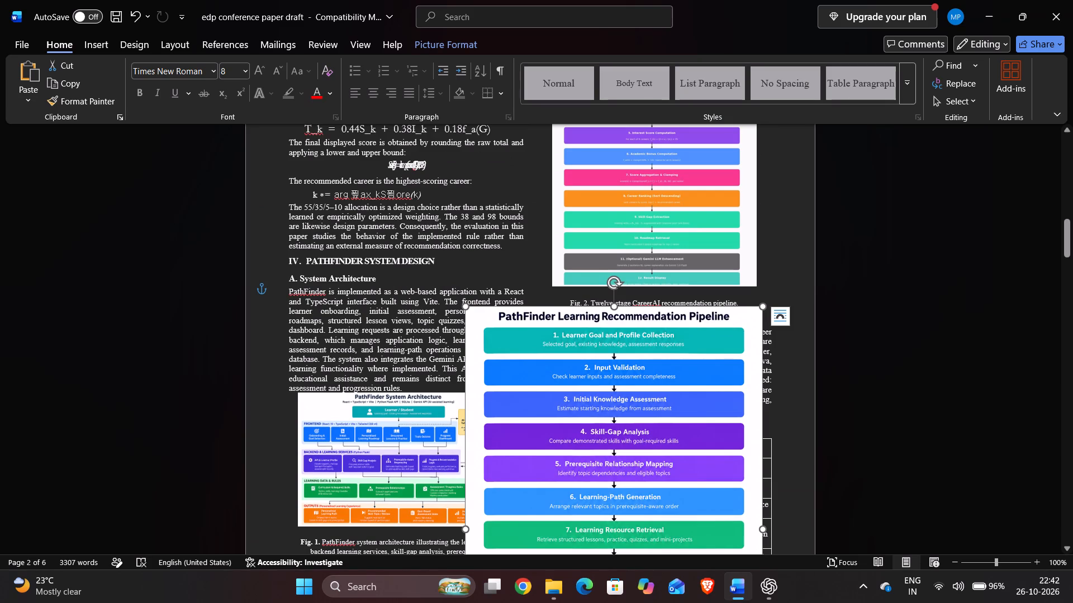
{"action": "left_click_drag", "start_coordinate": [462, 303], "coordinate": [569, 405]}
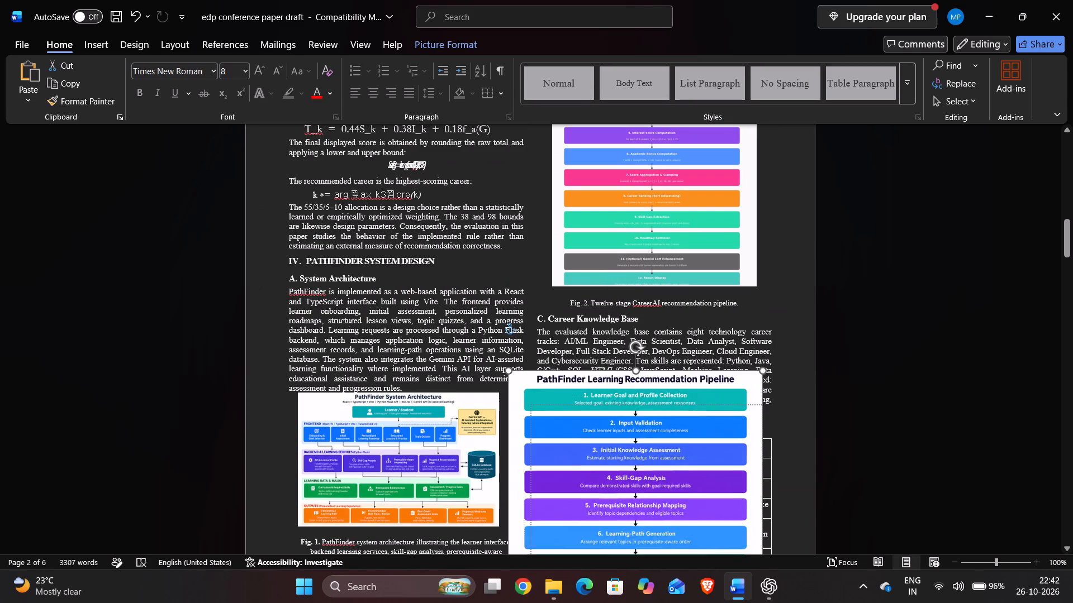
{"action": "left_click_drag", "start_coordinate": [569, 405], "coordinate": [575, 409]}
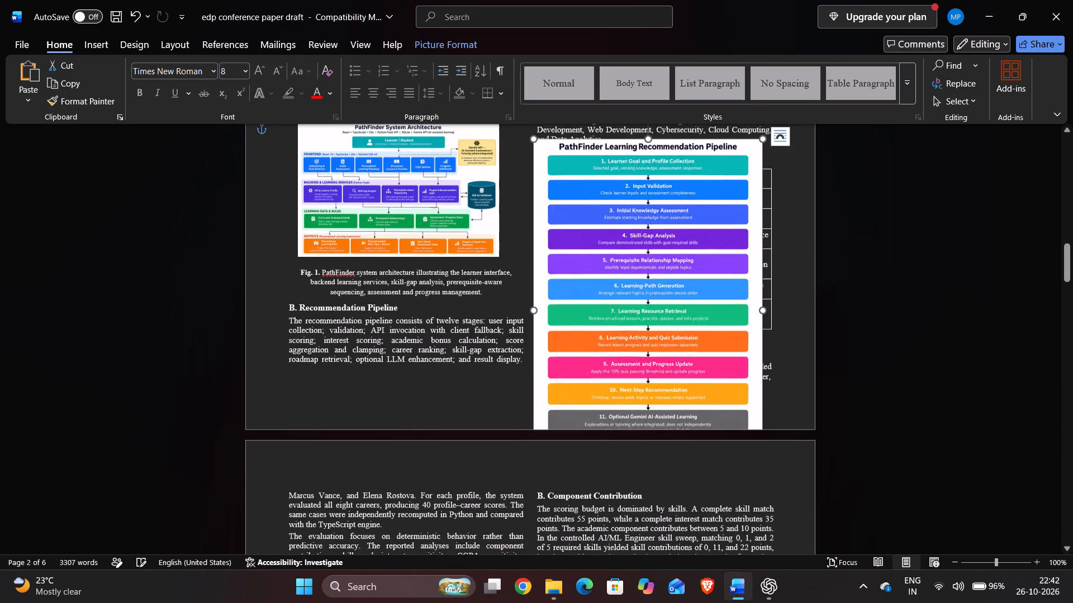
Move the PathFinder pipeline picture over the old CareerAI figure, just below the paragraph ending "transformation of the input".
{"action": "left_click_drag", "start_coordinate": [625, 361], "coordinate": [631, 222]}
{"action": "scroll", "coordinate": [631, 222], "scroll_direction": "up", "scroll_amount": 1}
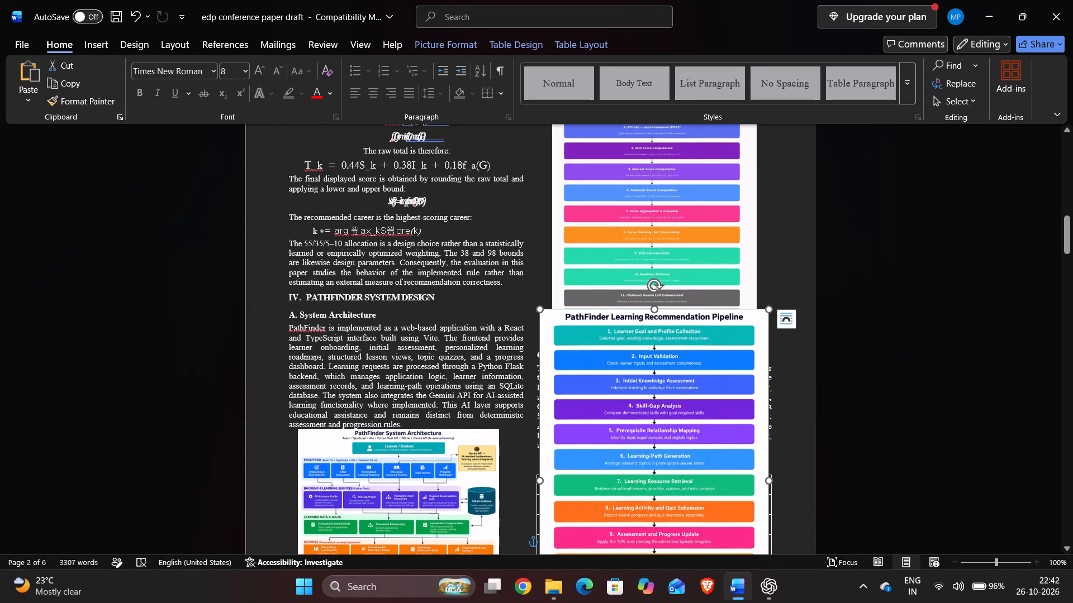
{"action": "left_click_drag", "start_coordinate": [629, 395], "coordinate": [637, 178]}
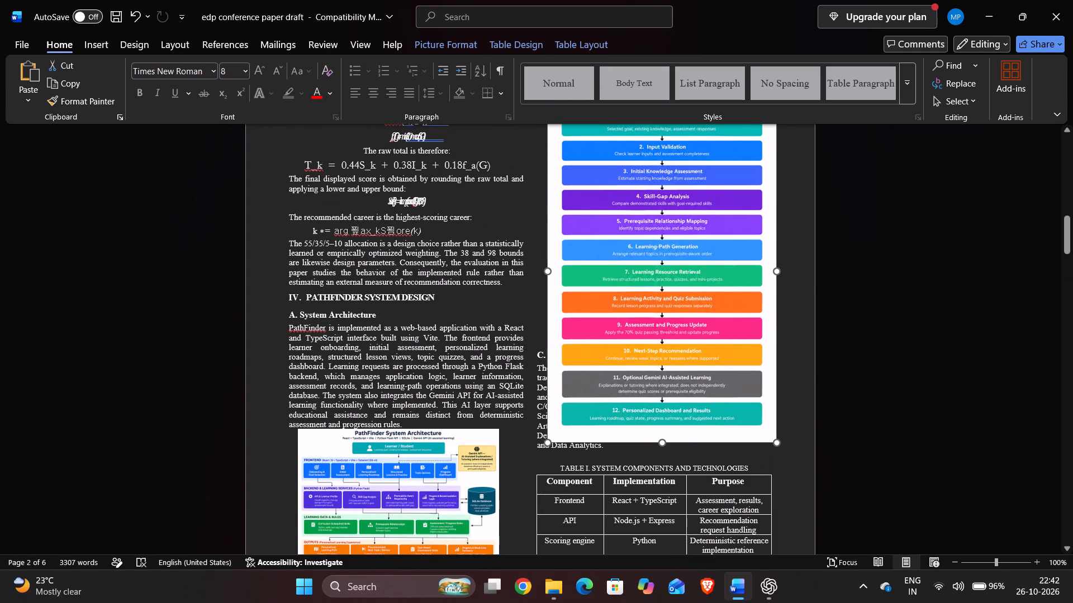
{"action": "scroll", "coordinate": [638, 209], "scroll_direction": "up", "scroll_amount": 1}
{"action": "left_click_drag", "start_coordinate": [643, 292], "coordinate": [637, 216]}
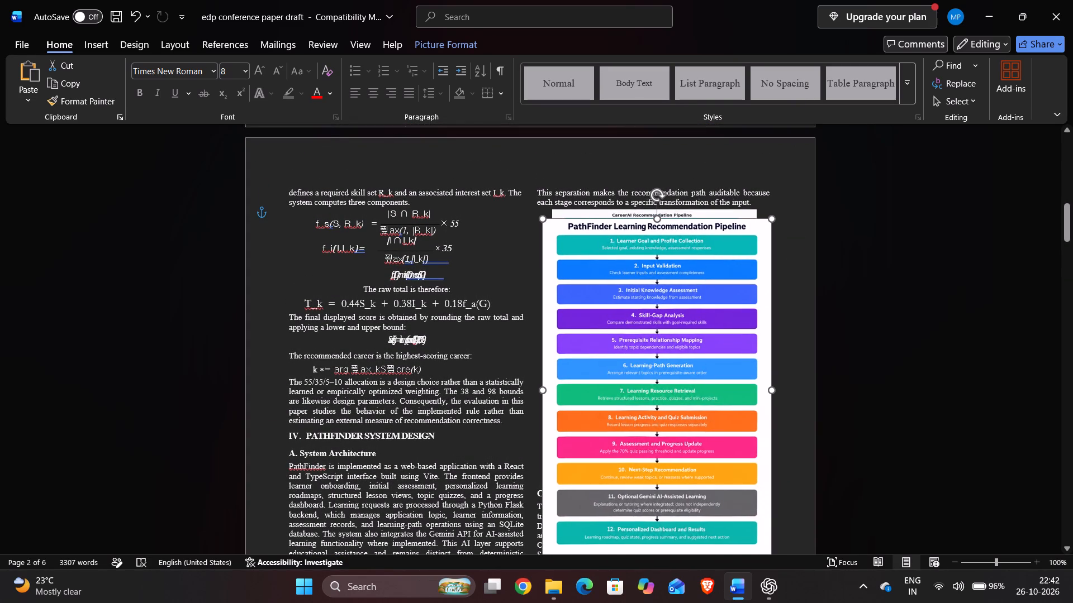
{"action": "left_click_drag", "start_coordinate": [637, 216], "coordinate": [637, 213]}
{"action": "left_click_drag", "start_coordinate": [637, 213], "coordinate": [632, 260]}
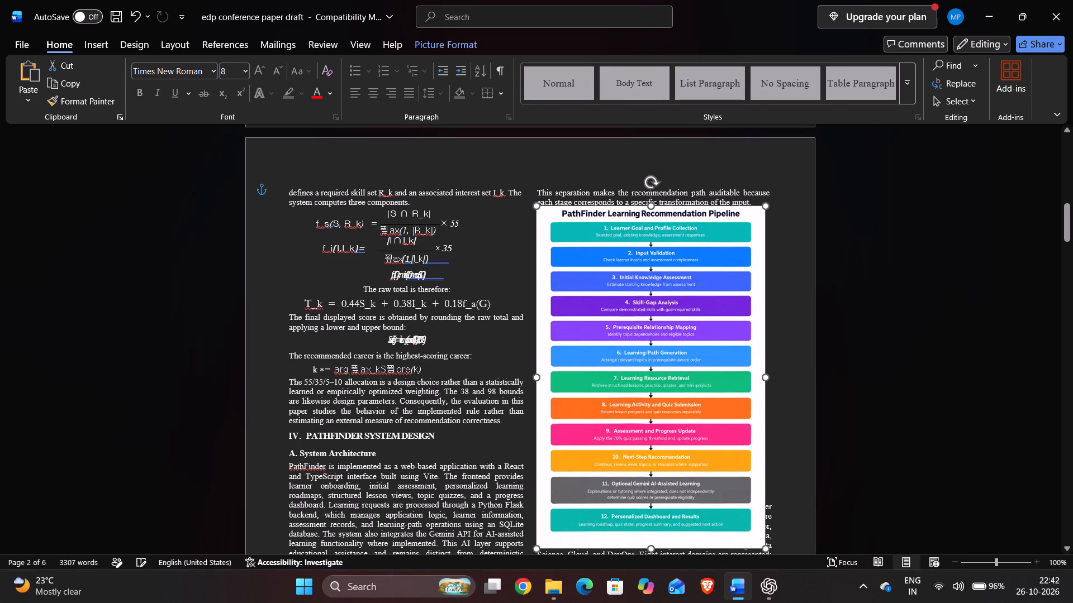
{"action": "left_click_drag", "start_coordinate": [632, 260], "coordinate": [632, 265]}
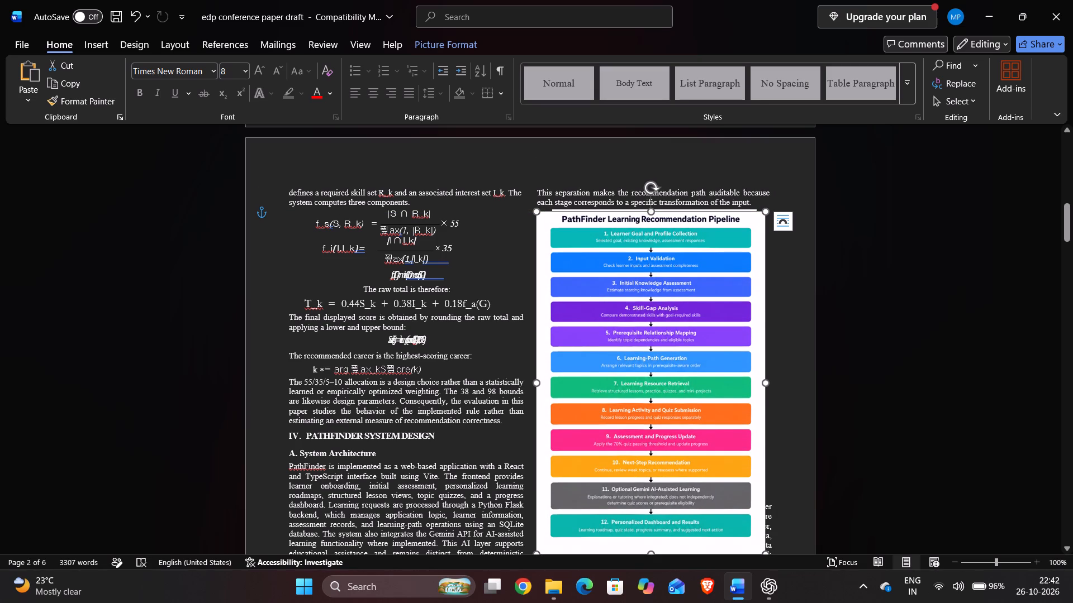
Reduce the PathFinder pipeline picture slightly and align its top-left corner with that of the CareerAI figure underneath.
{"action": "left_click_drag", "start_coordinate": [536, 213], "coordinate": [588, 261]}
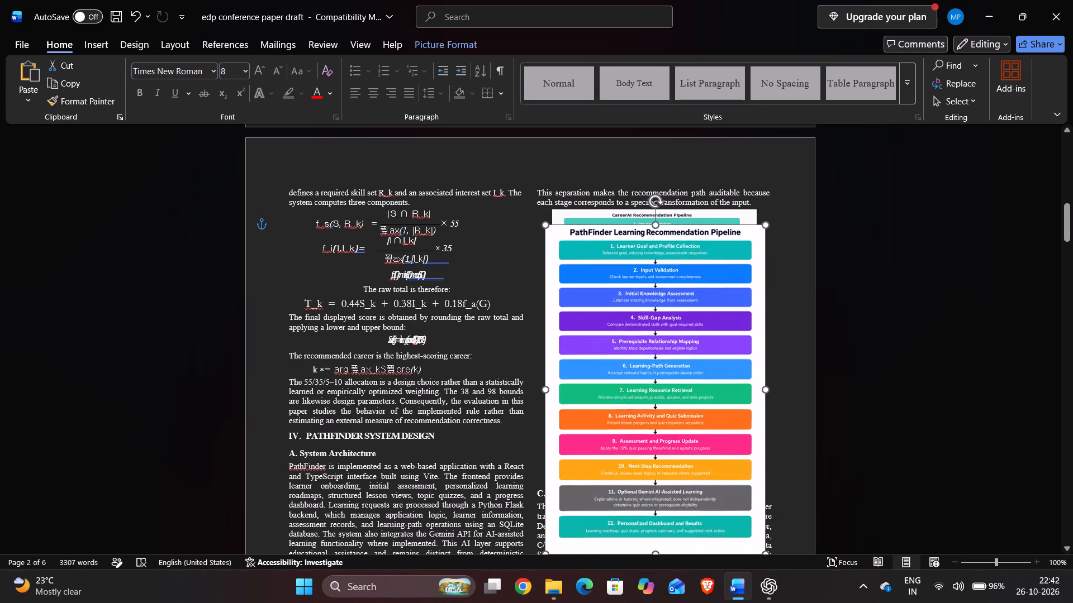
{"action": "left_click_drag", "start_coordinate": [588, 261], "coordinate": [577, 278]}
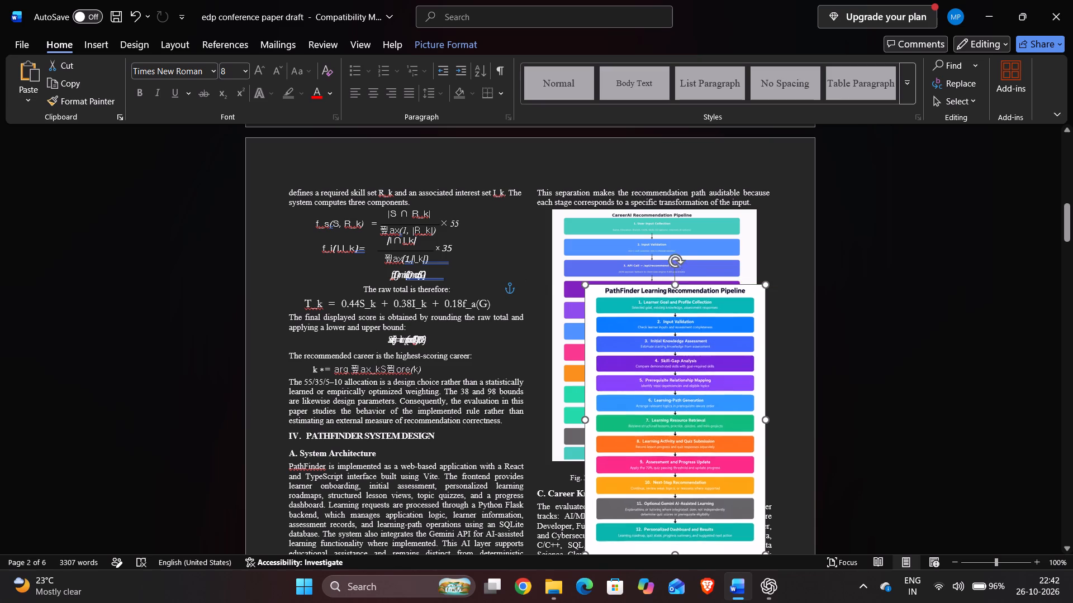
{"action": "left_click_drag", "start_coordinate": [577, 278], "coordinate": [573, 276]}
{"action": "left_click_drag", "start_coordinate": [618, 334], "coordinate": [601, 283]}
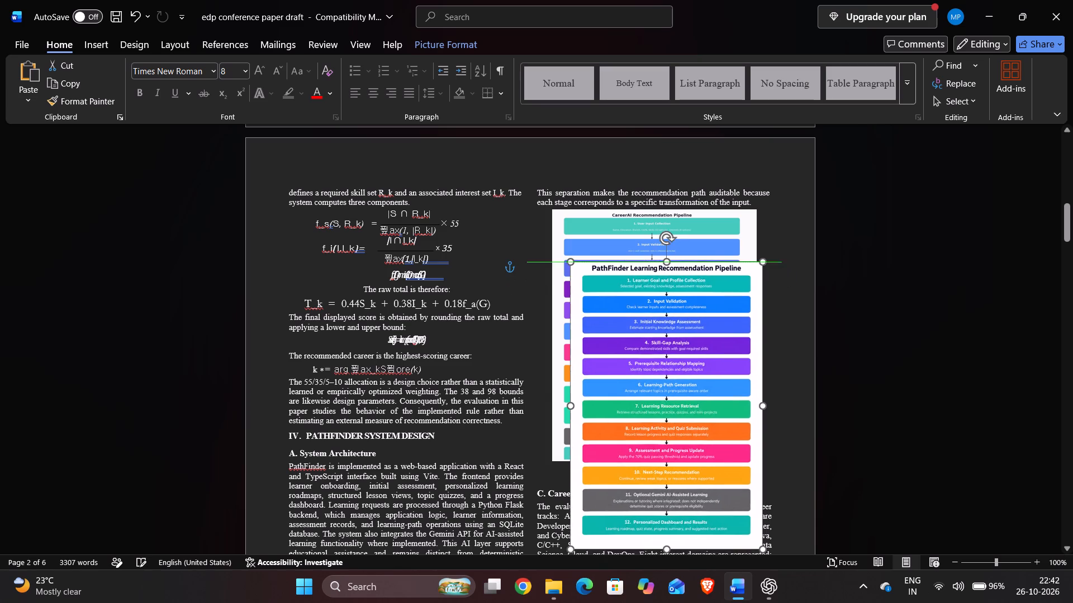
{"action": "left_click_drag", "start_coordinate": [601, 283], "coordinate": [595, 275]}
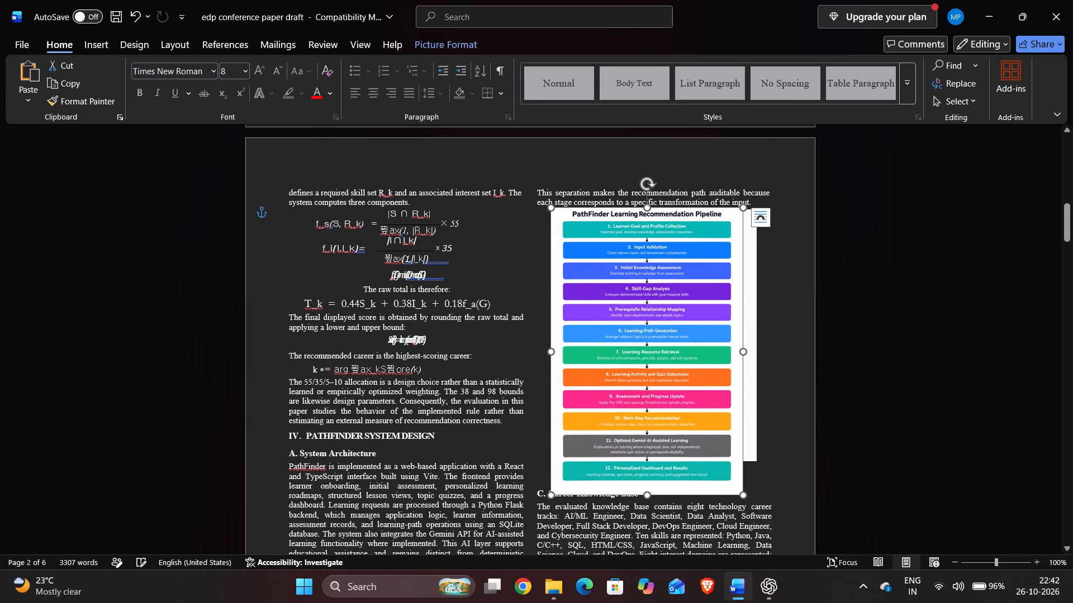
Widen the PathFinder pipeline picture to the CareerAI figure's right edge, shorten it to end above the Fig. 2 caption, and deselect it.
{"action": "left_click_drag", "start_coordinate": [743, 352], "coordinate": [756, 349]}
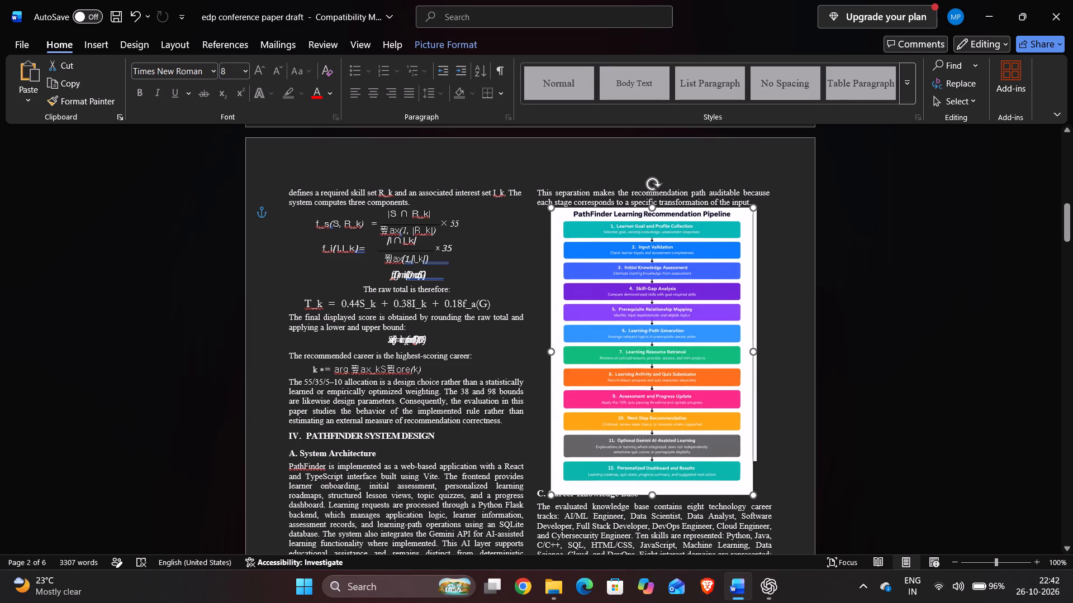
{"action": "left_click_drag", "start_coordinate": [756, 349], "coordinate": [757, 349]}
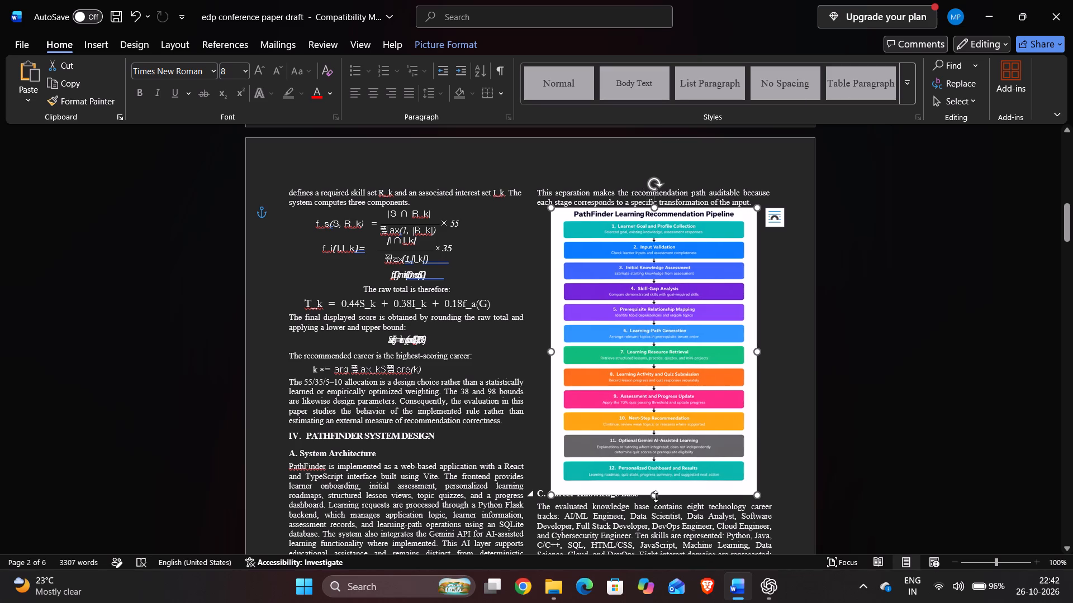
{"action": "left_click_drag", "start_coordinate": [656, 496], "coordinate": [661, 465]}
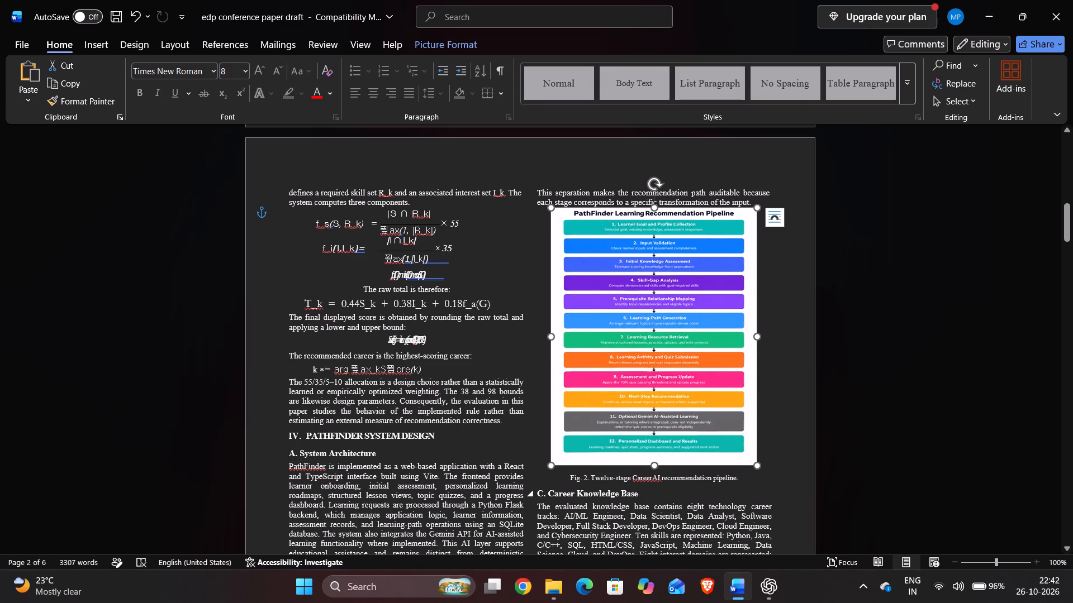
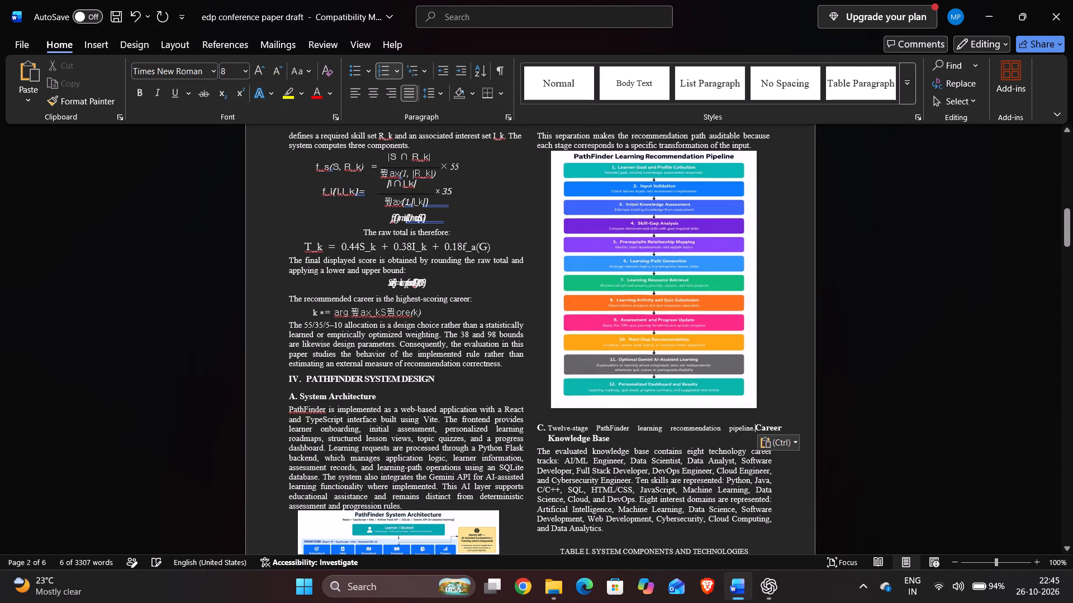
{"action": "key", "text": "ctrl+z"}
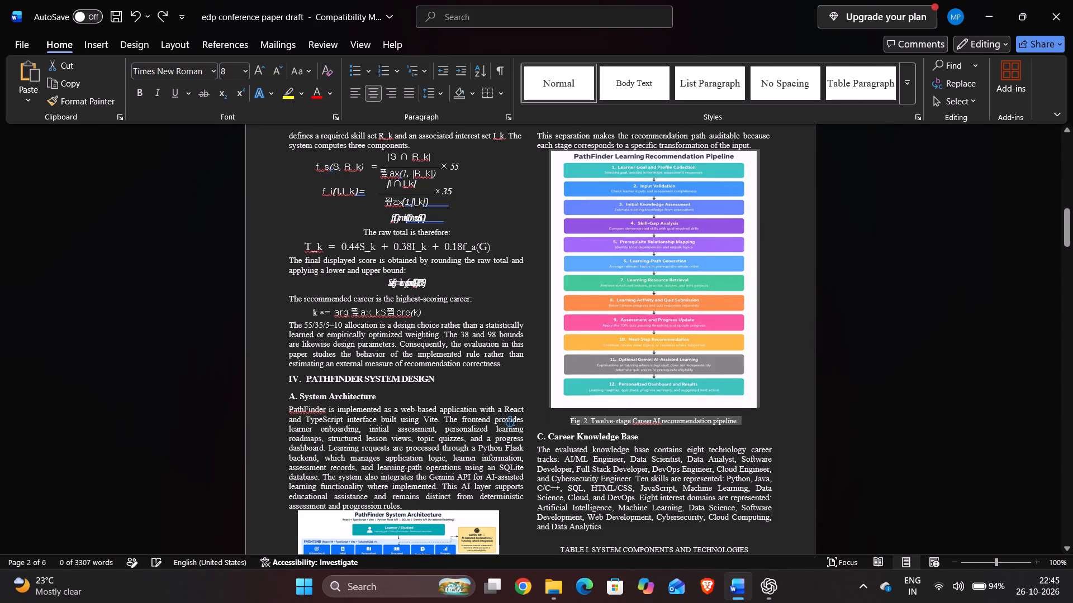
Replace the caption wording after "Fig. 2." with the copied "Twelve-stage PathFinder learning recommendation pipeline.".
{"action": "left_click", "coordinate": [600, 422]}
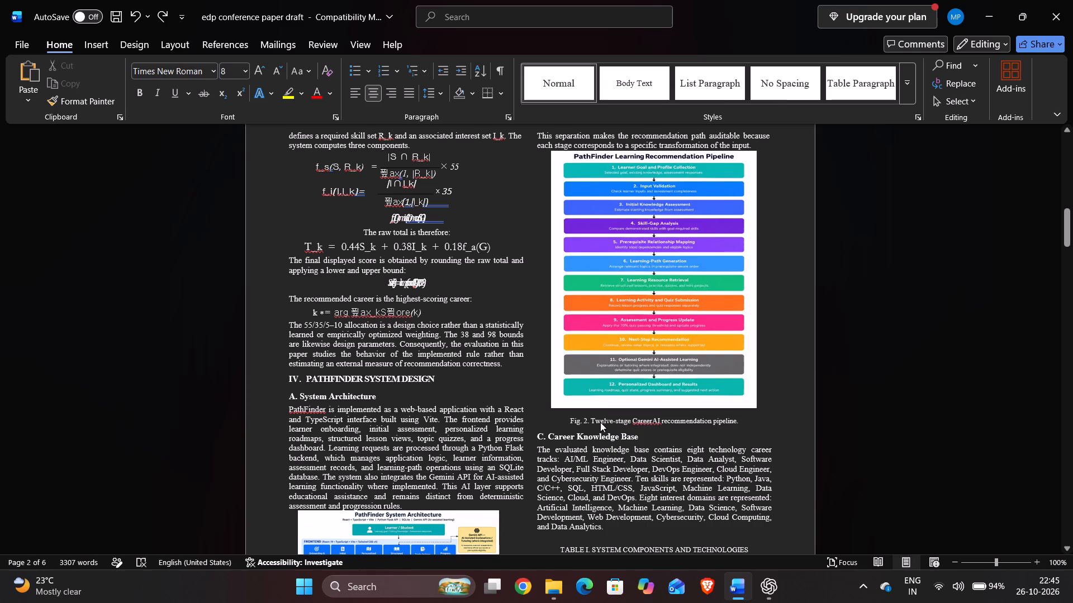
{"action": "left_click", "coordinate": [735, 422]}
{"action": "key", "text": "BackSpace"}
{"action": "key", "text": "BackSpace"}
{"action": "key", "text": "BackSpace"}
{"action": "key", "text": "BackSpace"}
{"action": "key", "text": "BackSpace"}
{"action": "key", "text": "BackSpace"}
{"action": "key", "text": "BackSpace"}
{"action": "key", "text": "BackSpace"}
{"action": "key", "text": "BackSpace"}
{"action": "key", "text": "BackSpace"}
{"action": "key", "text": "BackSpace"}
{"action": "key", "text": "BackSpace"}
{"action": "key", "text": "BackSpace"}
{"action": "key", "text": "BackSpace"}
{"action": "key", "text": "BackSpace"}
{"action": "key", "text": "BackSpace"}
{"action": "key", "text": "BackSpace"}
{"action": "key", "text": "BackSpace"}
{"action": "key", "text": "BackSpace"}
{"action": "key", "text": "BackSpace"}
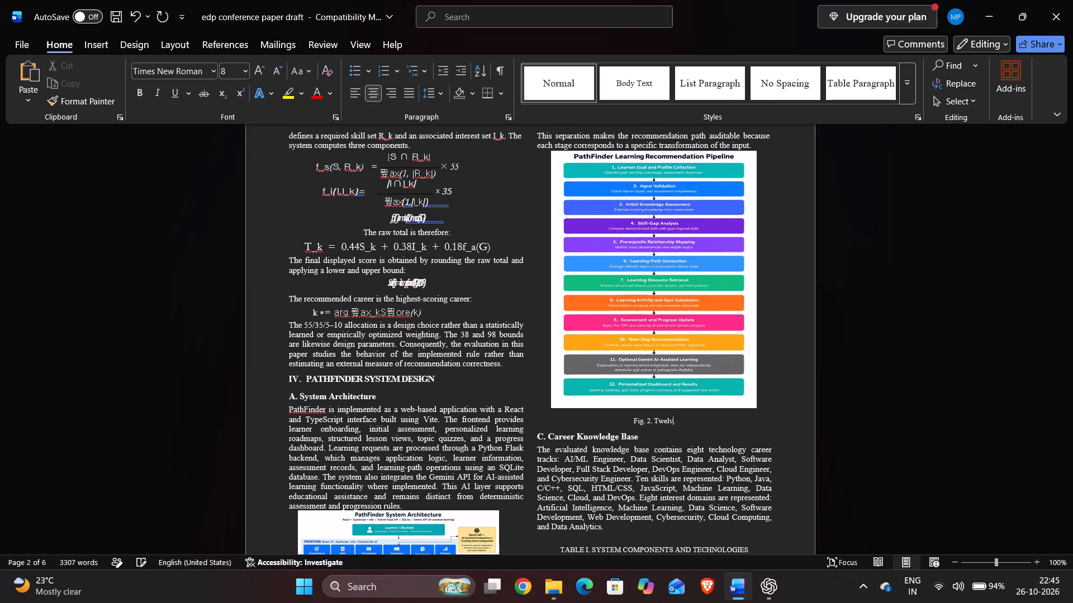
{"action": "key", "text": "BackSpace"}
{"action": "key", "text": "BackSpace"}
{"action": "key", "text": "BackSpace"}
{"action": "key", "text": "BackSpace"}
{"action": "key", "text": "BackSpace"}
{"action": "key", "text": "ctrl+v"}
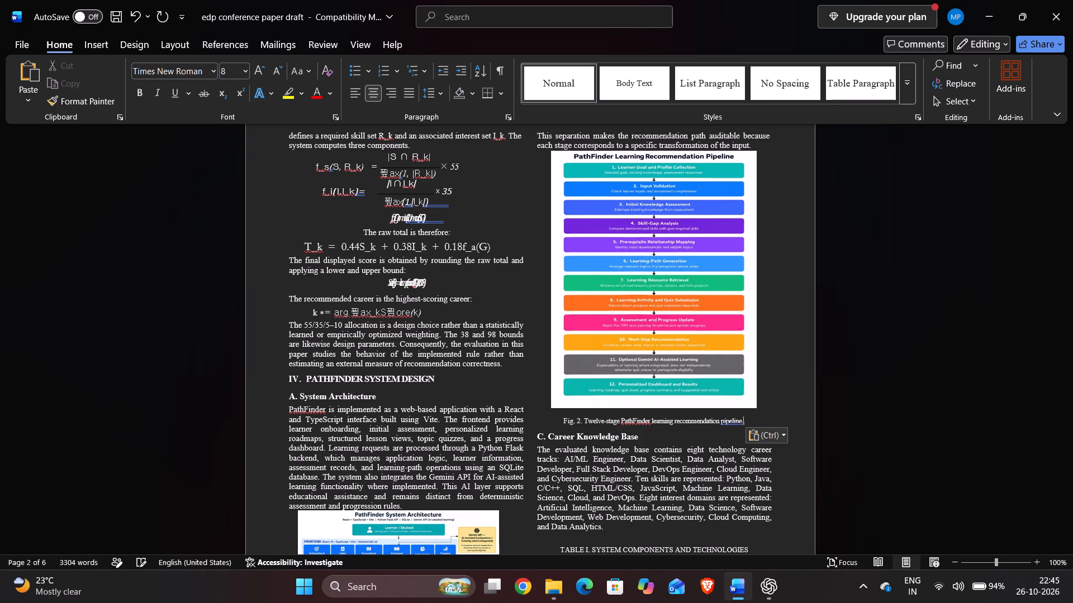
{"action": "left_click", "coordinate": [772, 415]}
{"action": "left_click", "coordinate": [795, 370]}
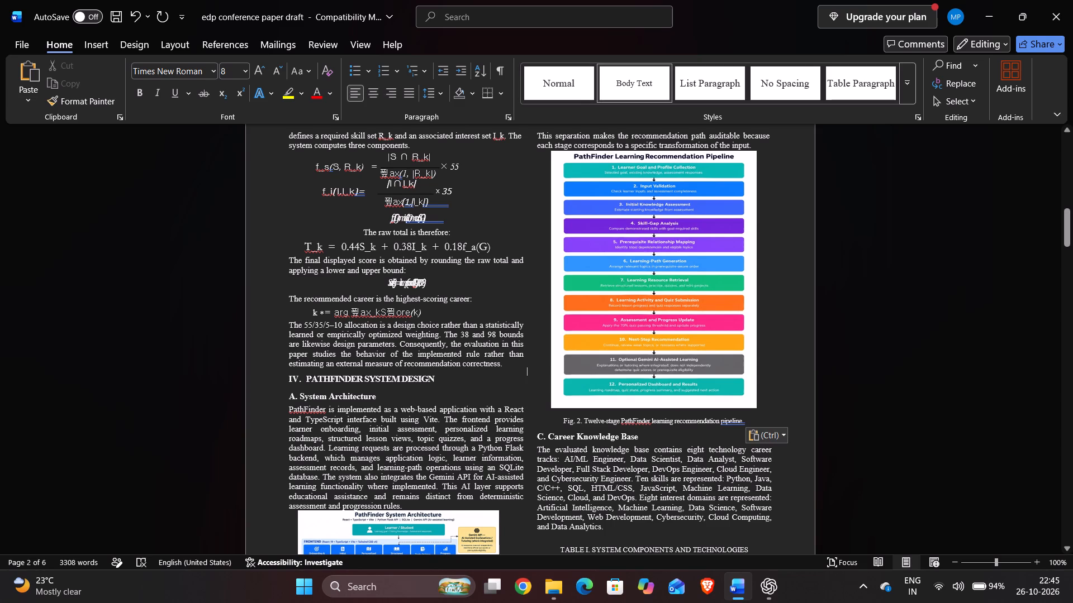
Look through the paper from the Fig. 2 caption to the Component Contribution section for remaining content to adapt.
{"action": "scroll", "coordinate": [795, 370], "scroll_direction": "down", "scroll_amount": 4}
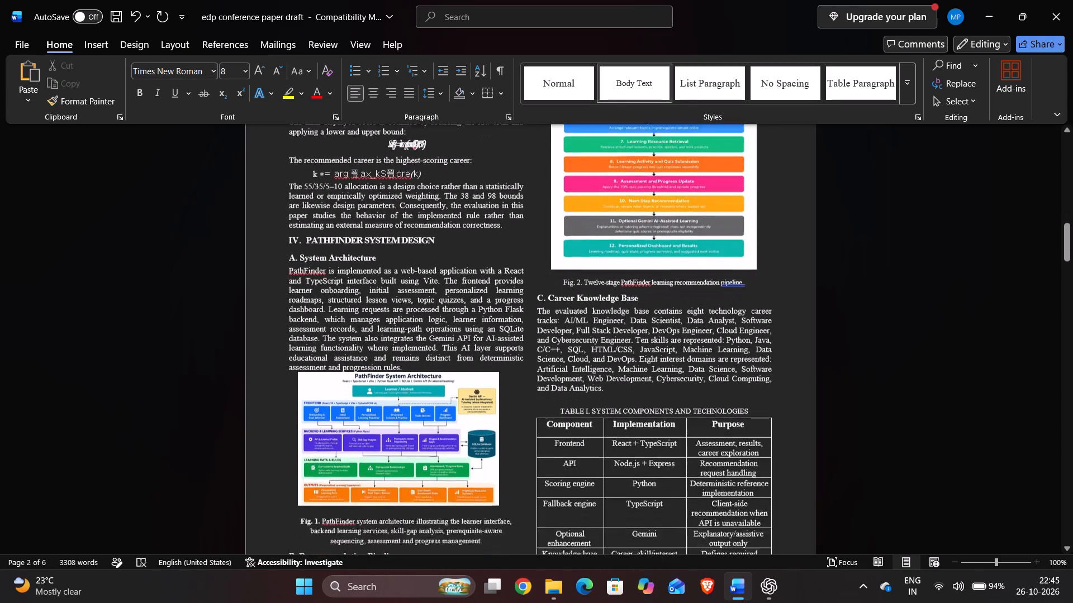
{"action": "scroll", "coordinate": [795, 370], "scroll_direction": "down", "scroll_amount": 2}
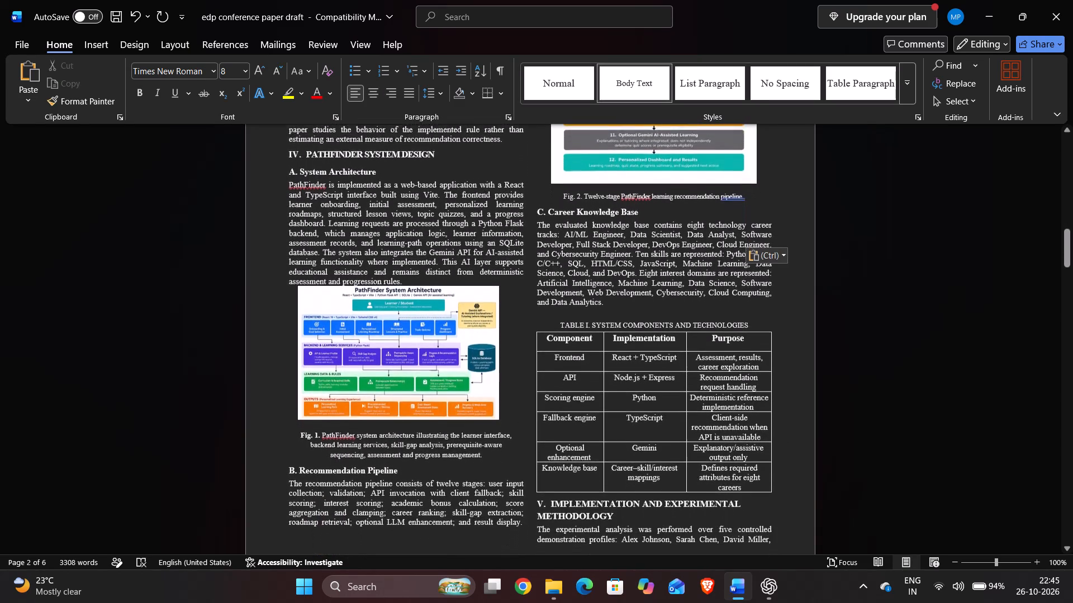
{"action": "scroll", "coordinate": [795, 370], "scroll_direction": "down", "scroll_amount": 1}
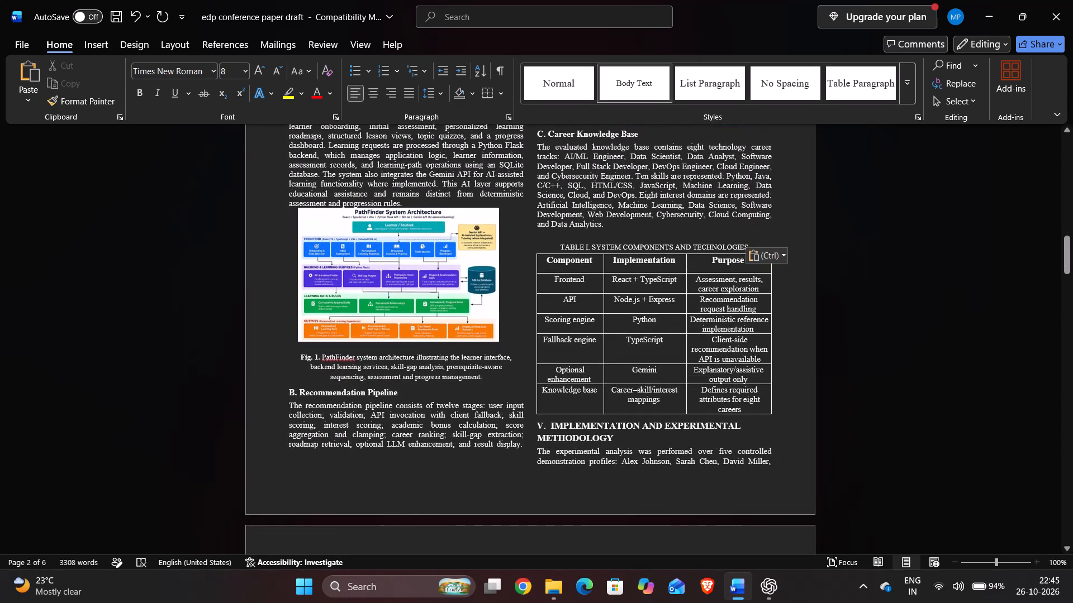
{"action": "scroll", "coordinate": [795, 370], "scroll_direction": "down", "scroll_amount": 1}
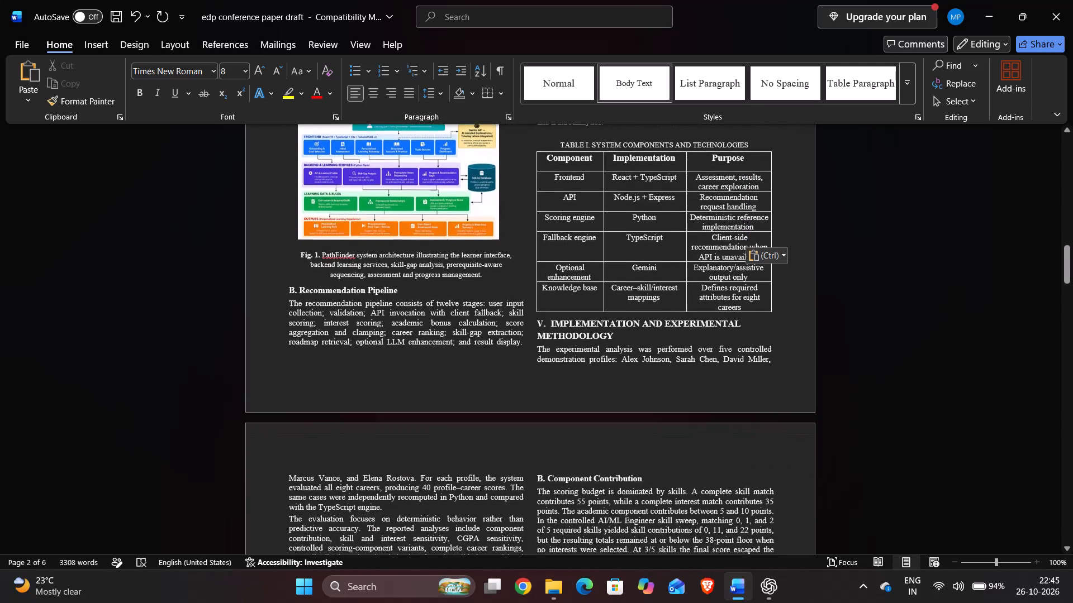
{"action": "scroll", "coordinate": [795, 370], "scroll_direction": "down", "scroll_amount": 2}
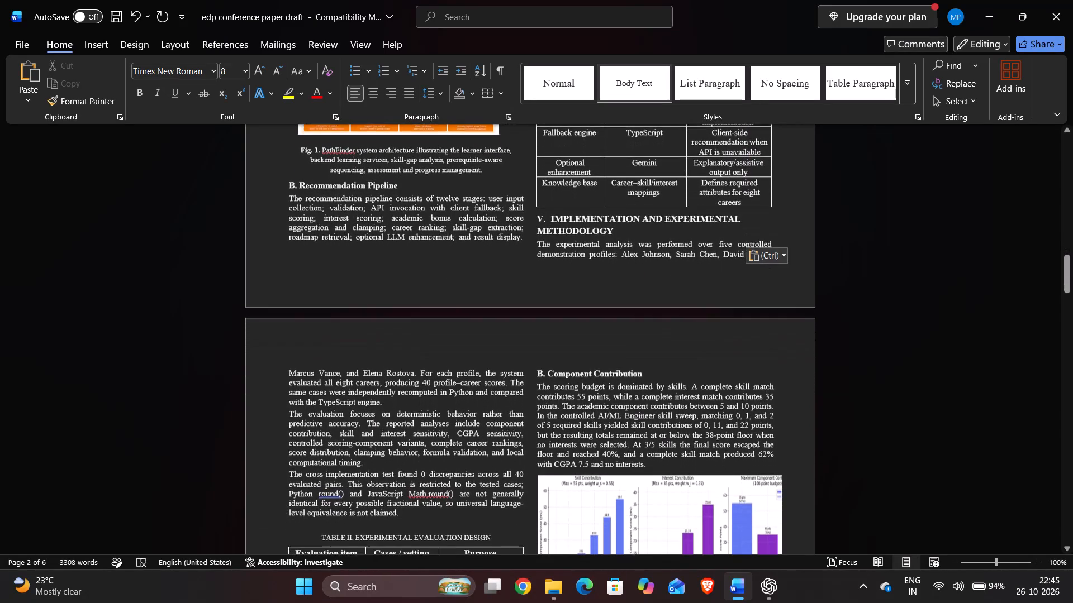
{"action": "scroll", "coordinate": [795, 370], "scroll_direction": "down", "scroll_amount": 2}
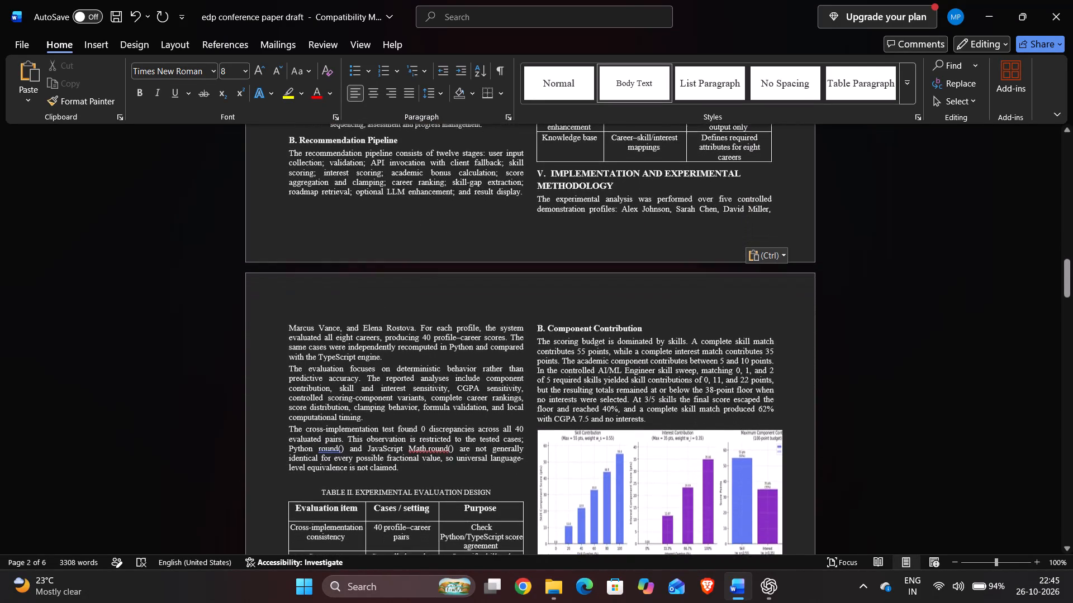
{"action": "scroll", "coordinate": [795, 370], "scroll_direction": "down", "scroll_amount": 2}
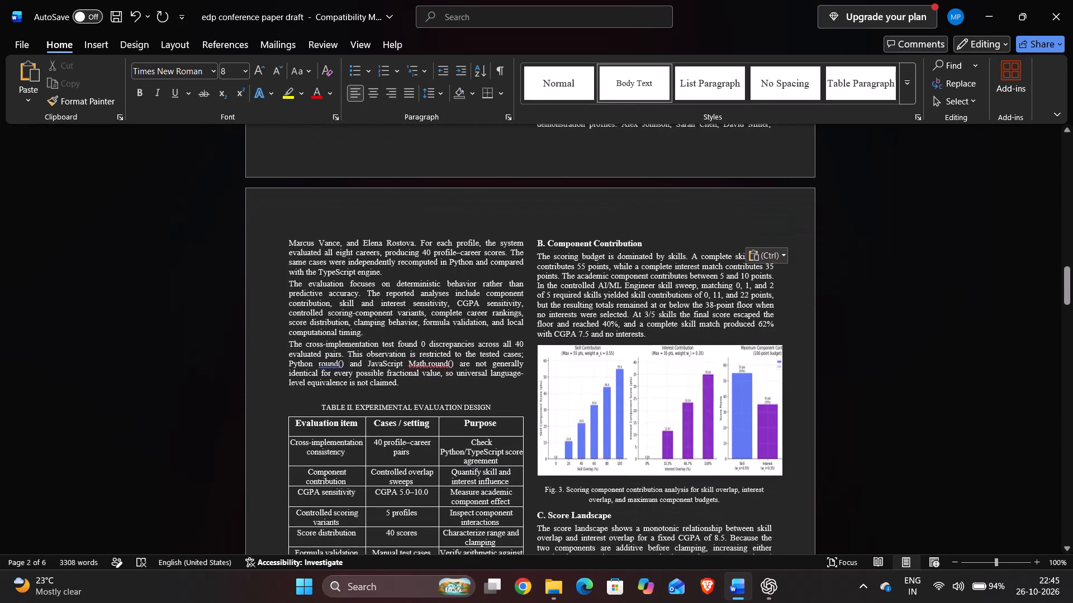
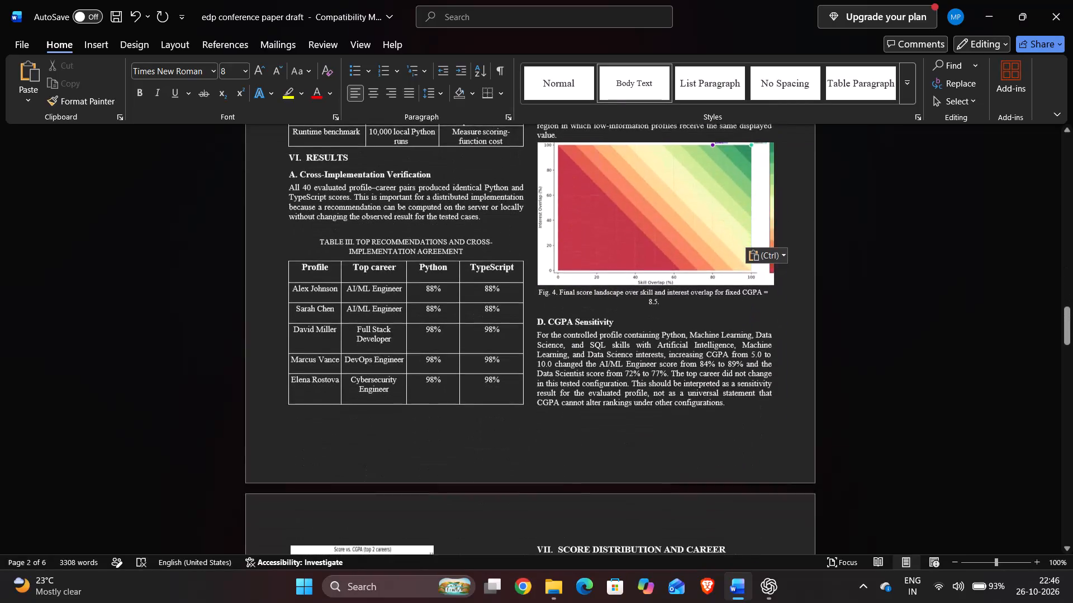
Review the rest of the paper from the Results section through the References, and return to the title and abstract.
{"action": "scroll", "coordinate": [795, 370], "scroll_direction": "down", "scroll_amount": 6}
{"action": "scroll", "coordinate": [795, 370], "scroll_direction": "right", "scroll_amount": 3}
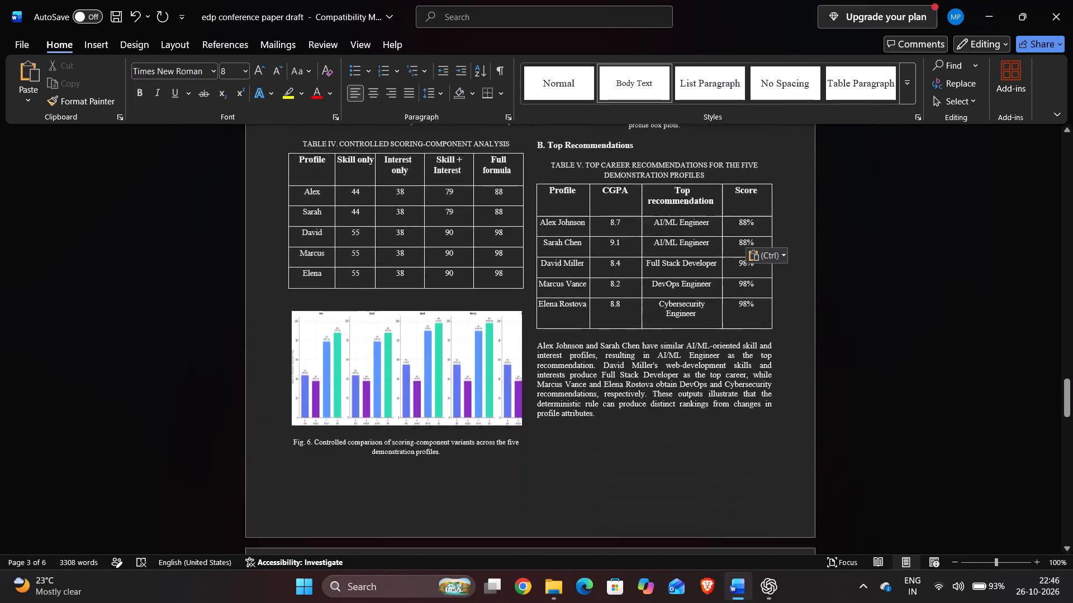
{"action": "scroll", "coordinate": [795, 370], "scroll_direction": "right", "scroll_amount": 7}
{"action": "scroll", "coordinate": [795, 370], "scroll_direction": "up", "scroll_amount": 7}
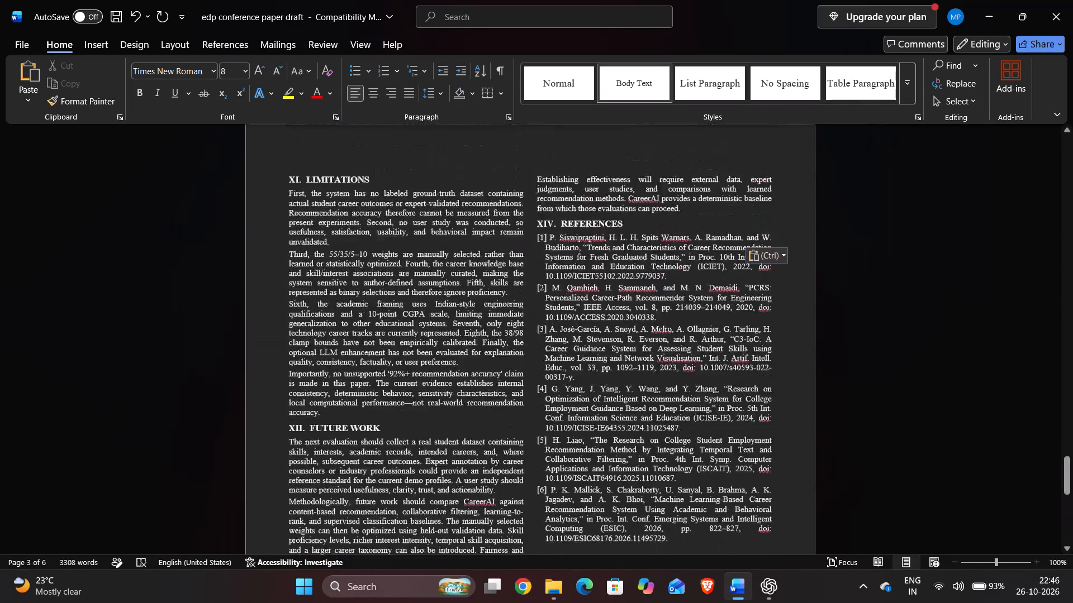
{"action": "scroll", "coordinate": [795, 370], "scroll_direction": "up", "scroll_amount": 14}
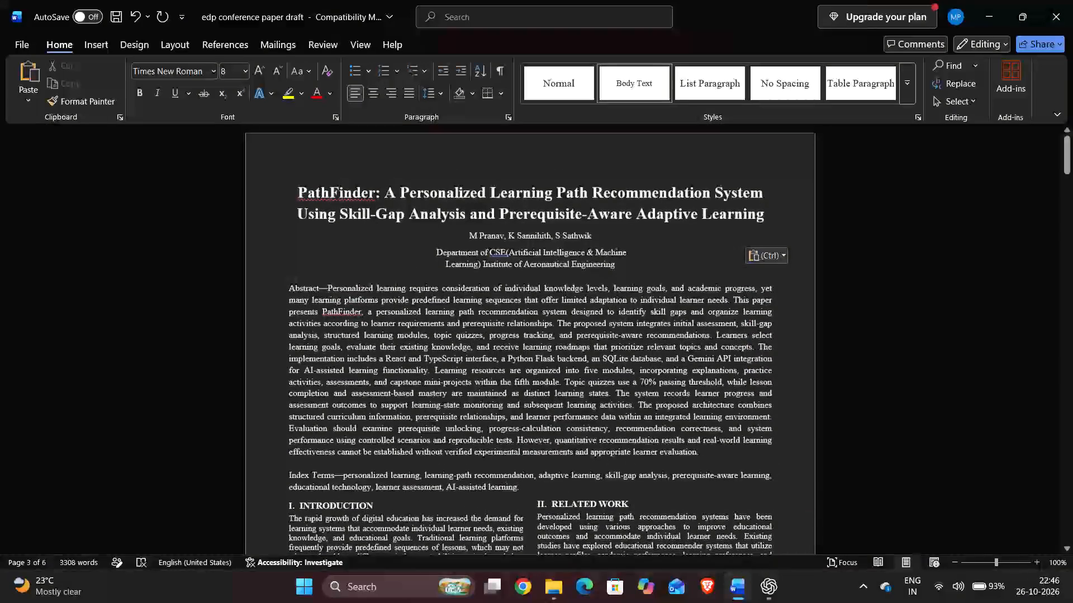
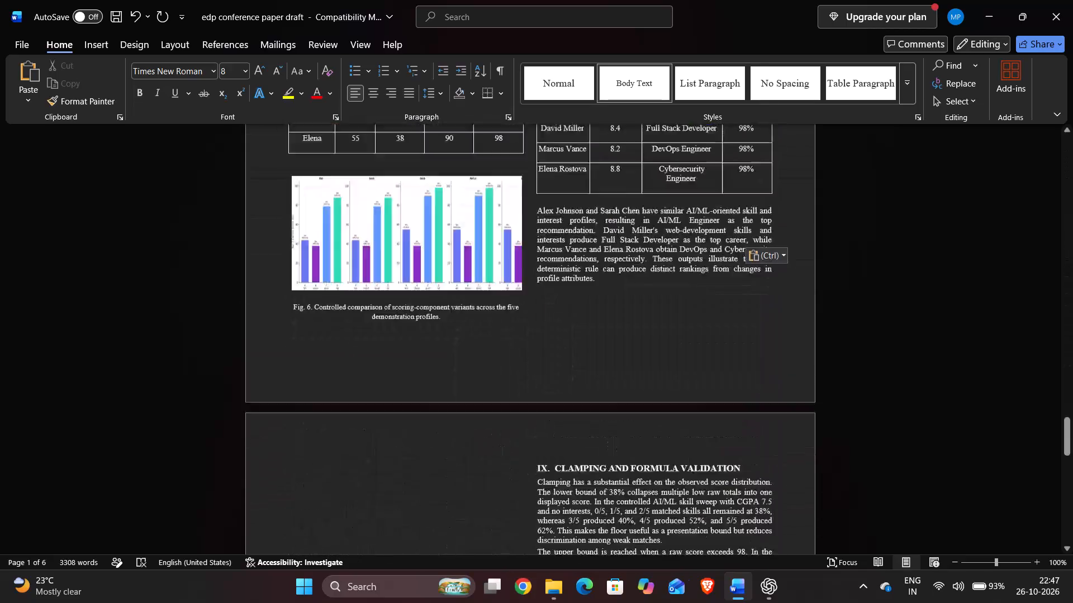
Review the paper backward from the Clamping and Formula Validation section to the Introduction, checking figures, tables and equations.
{"action": "scroll", "coordinate": [795, 370], "scroll_direction": "up", "scroll_amount": 1}
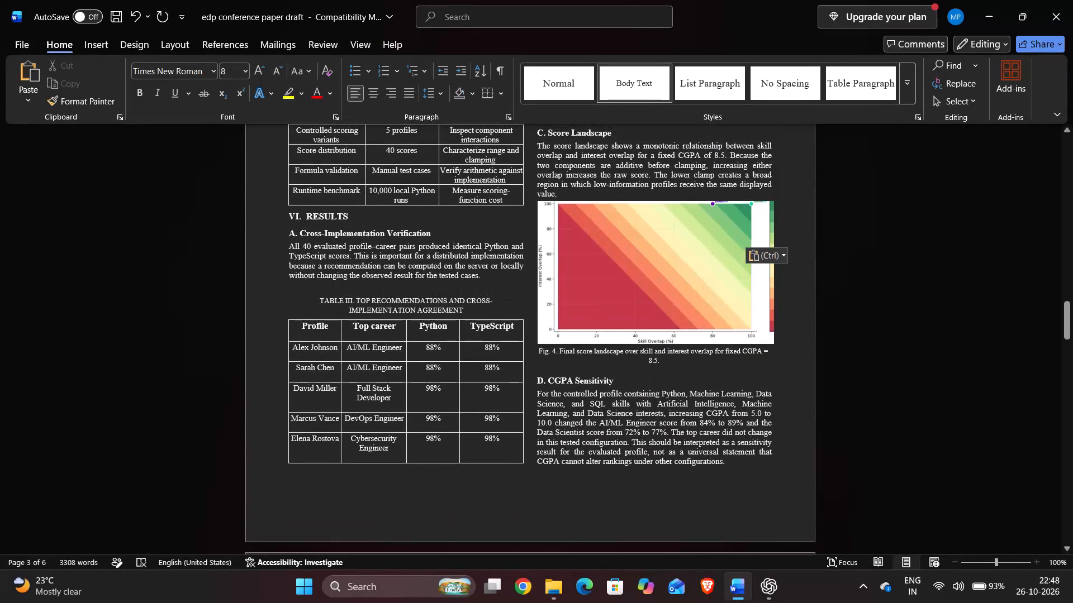
{"action": "scroll", "coordinate": [795, 370], "scroll_direction": "up", "scroll_amount": 5}
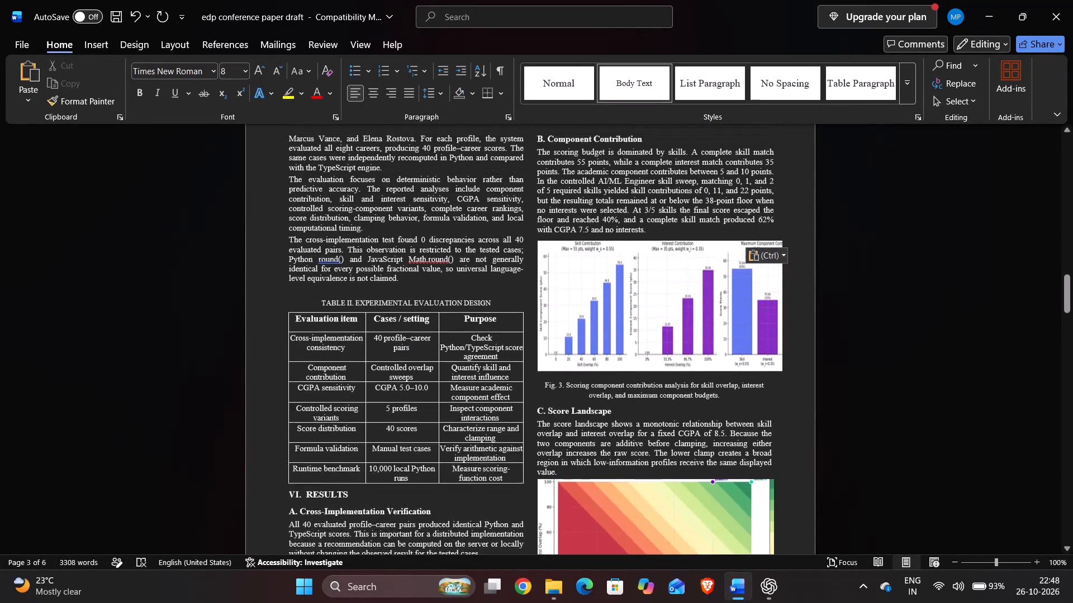
{"action": "scroll", "coordinate": [795, 370], "scroll_direction": "up", "scroll_amount": 4}
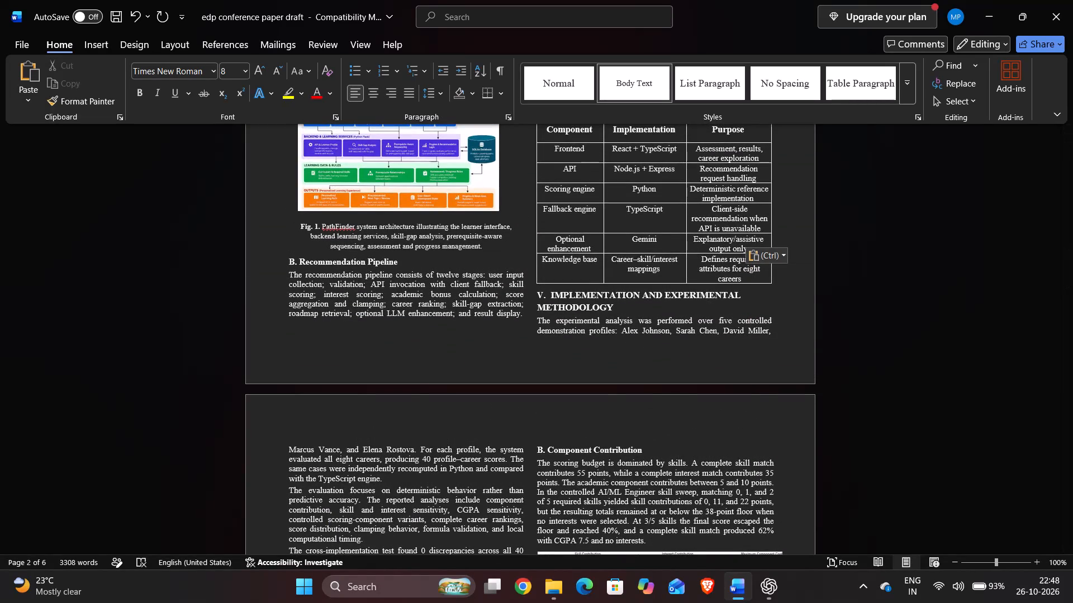
{"action": "scroll", "coordinate": [795, 370], "scroll_direction": "up", "scroll_amount": 5}
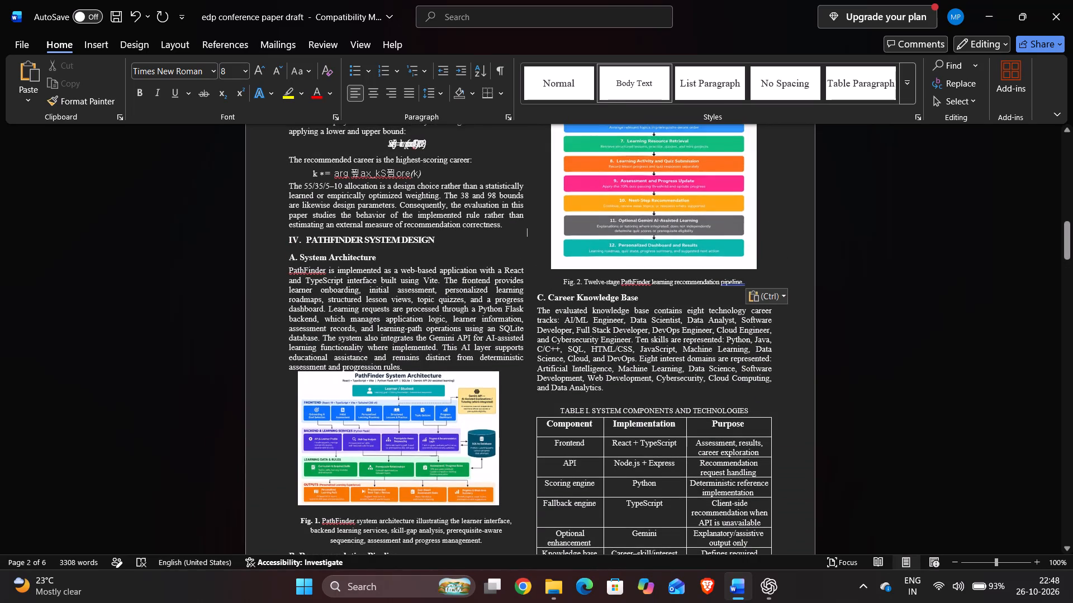
{"action": "scroll", "coordinate": [795, 370], "scroll_direction": "up", "scroll_amount": 2}
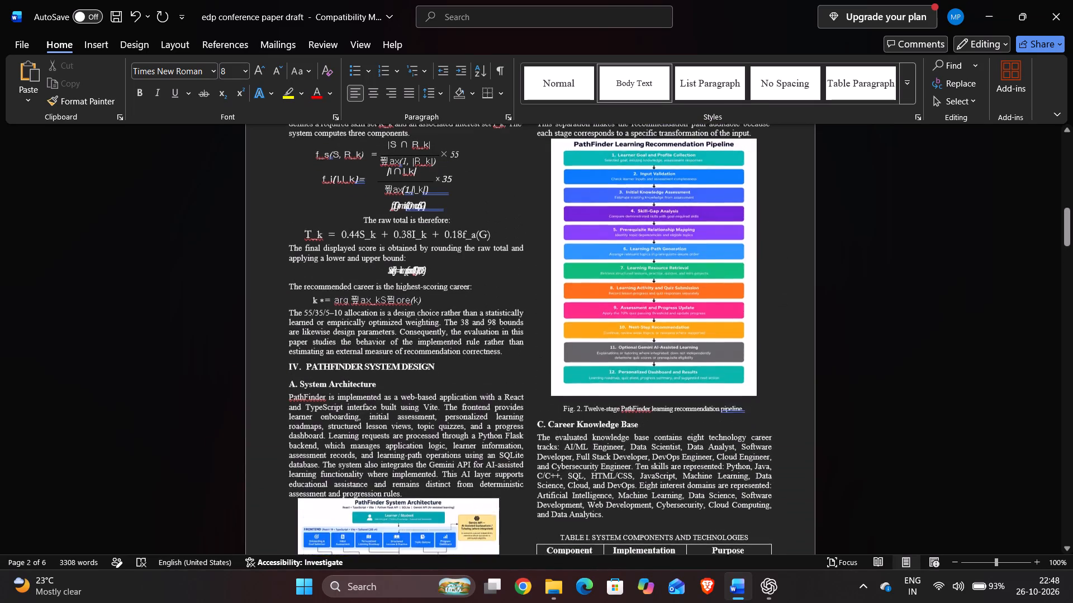
{"action": "scroll", "coordinate": [795, 370], "scroll_direction": "up", "scroll_amount": 8}
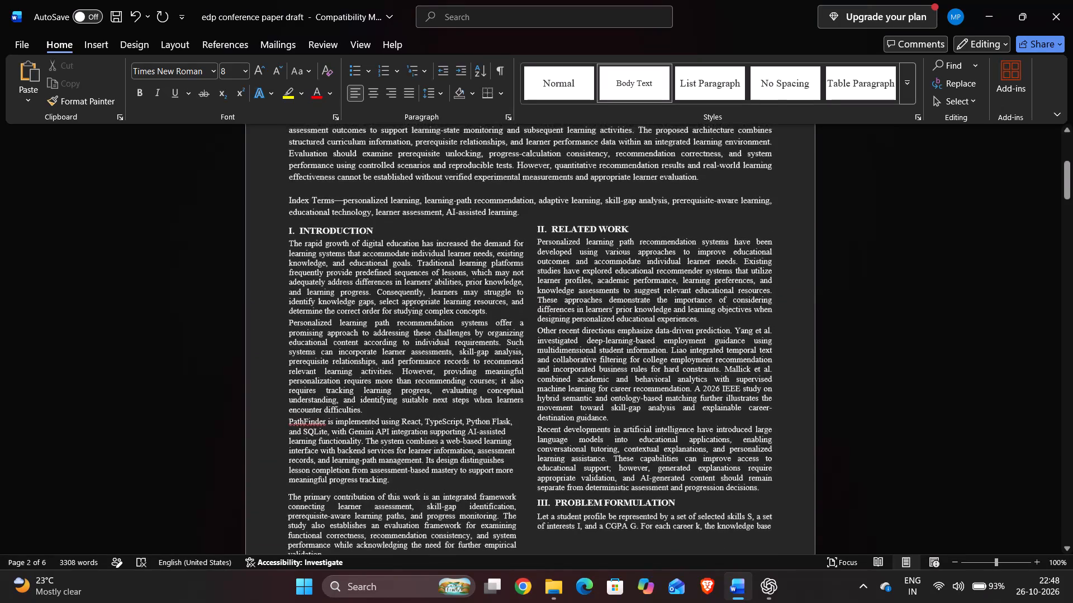
{"action": "scroll", "coordinate": [795, 370], "scroll_direction": "up", "scroll_amount": 2}
Re-examine the problem formulation equations, PathFinder system design figures, and the results sections through the Top Recommendations table.
{"action": "scroll", "coordinate": [795, 370], "scroll_direction": "down", "scroll_amount": 6}
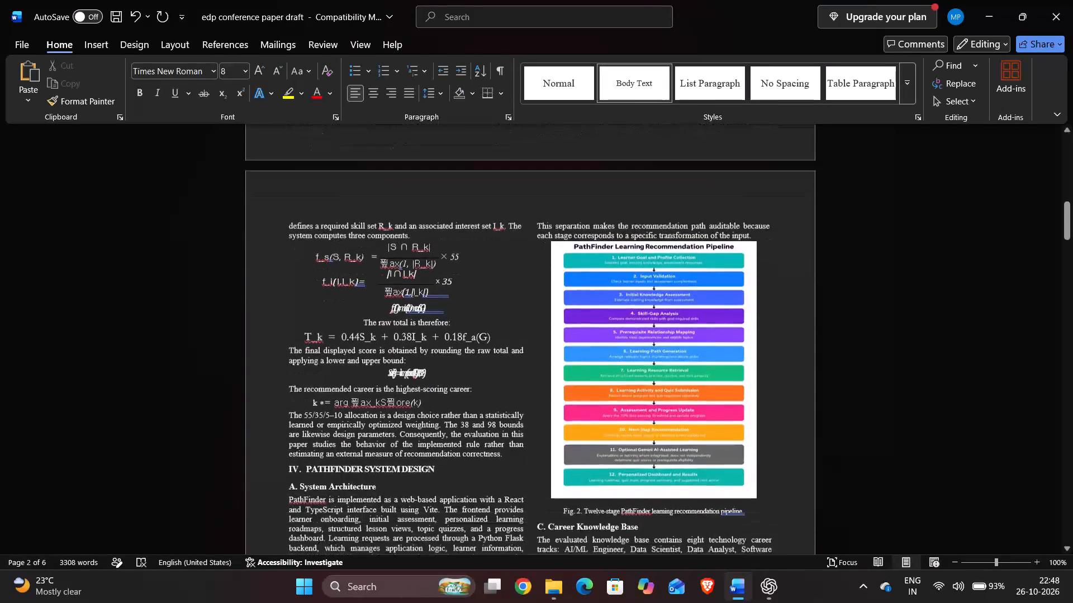
{"action": "scroll", "coordinate": [795, 370], "scroll_direction": "down", "scroll_amount": 3}
{"action": "scroll", "coordinate": [795, 370], "scroll_direction": "right", "scroll_amount": 2}
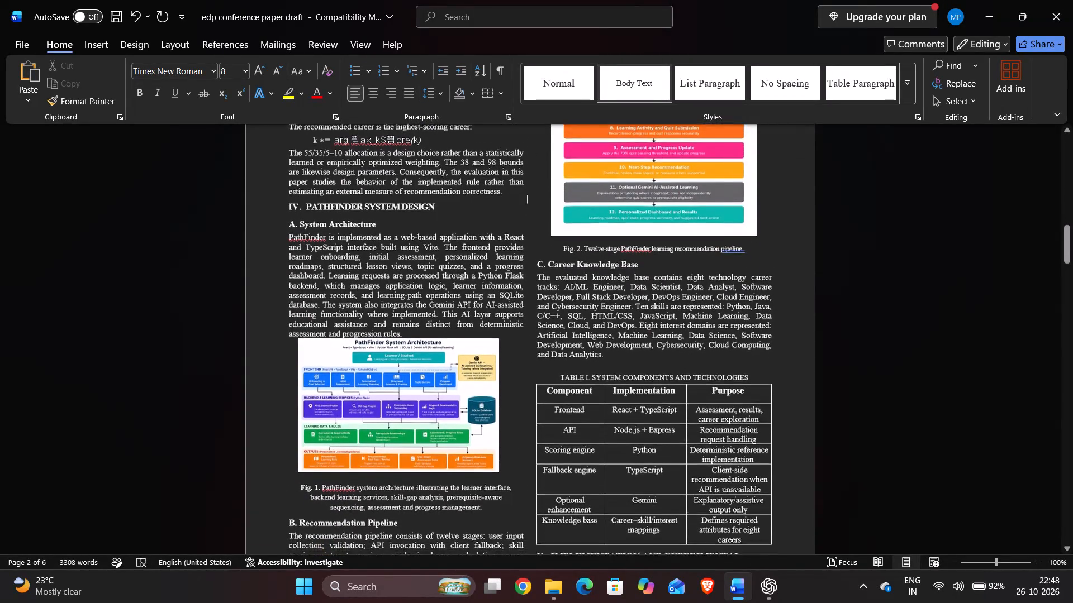
{"action": "scroll", "coordinate": [795, 370], "scroll_direction": "right", "scroll_amount": 3}
{"action": "scroll", "coordinate": [795, 370], "scroll_direction": "down", "scroll_amount": 5}
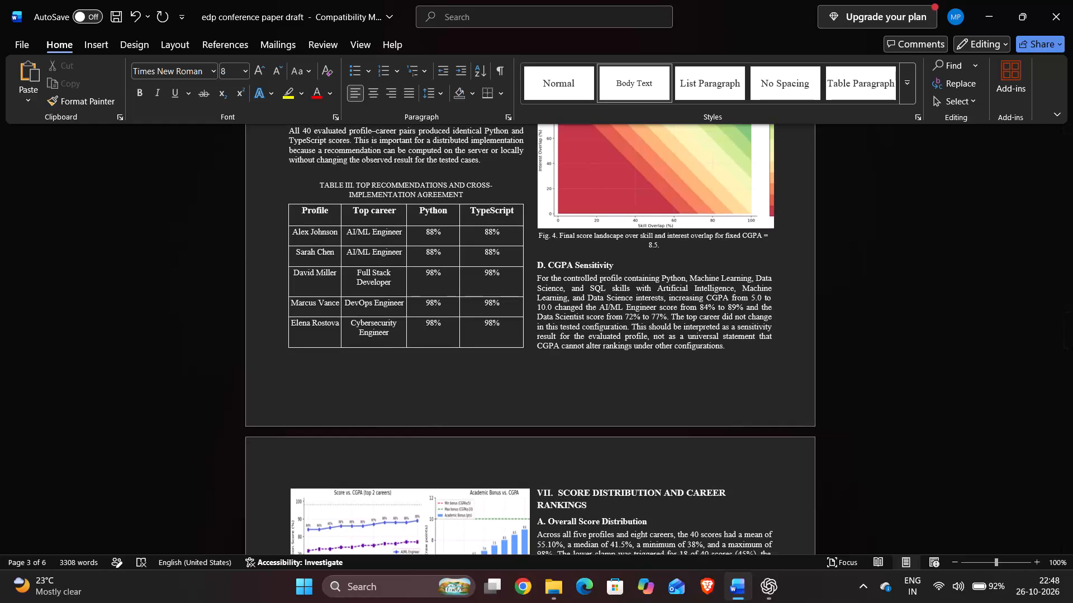
{"action": "scroll", "coordinate": [795, 370], "scroll_direction": "up", "scroll_amount": 7}
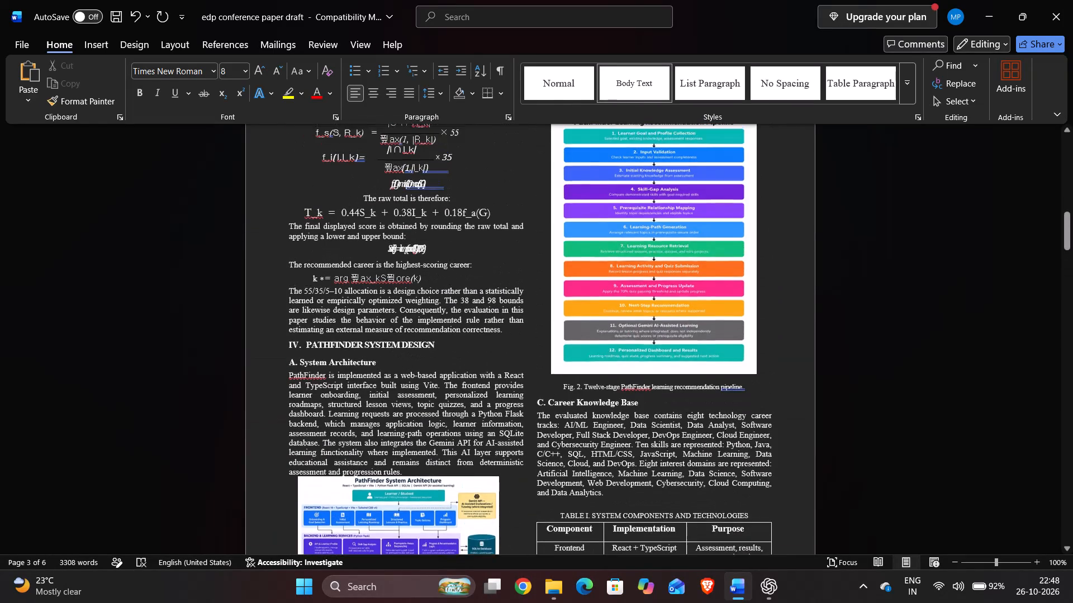
{"action": "scroll", "coordinate": [795, 370], "scroll_direction": "down", "scroll_amount": 11}
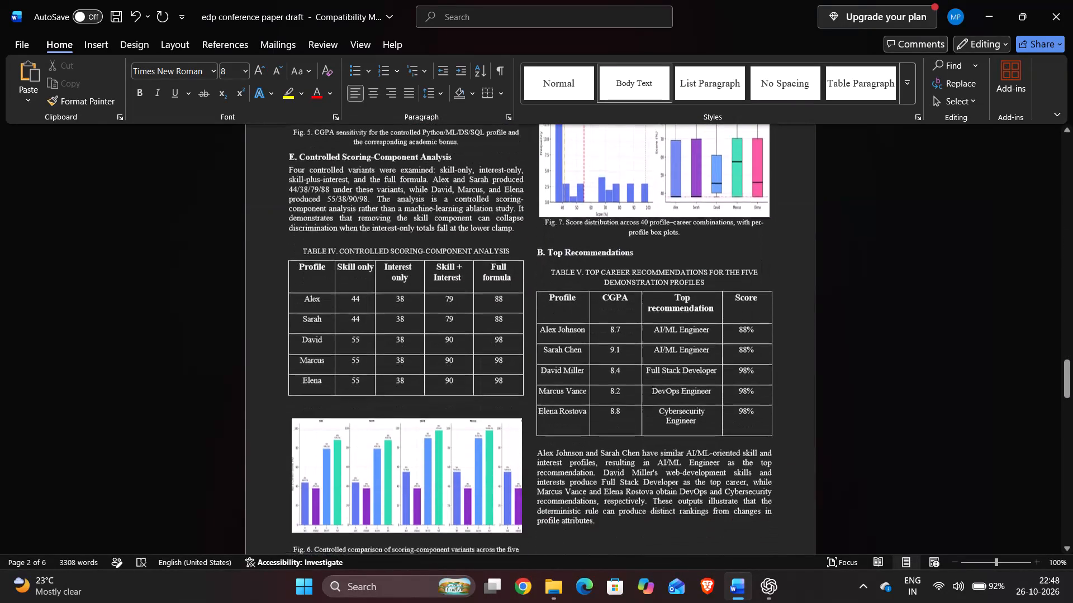
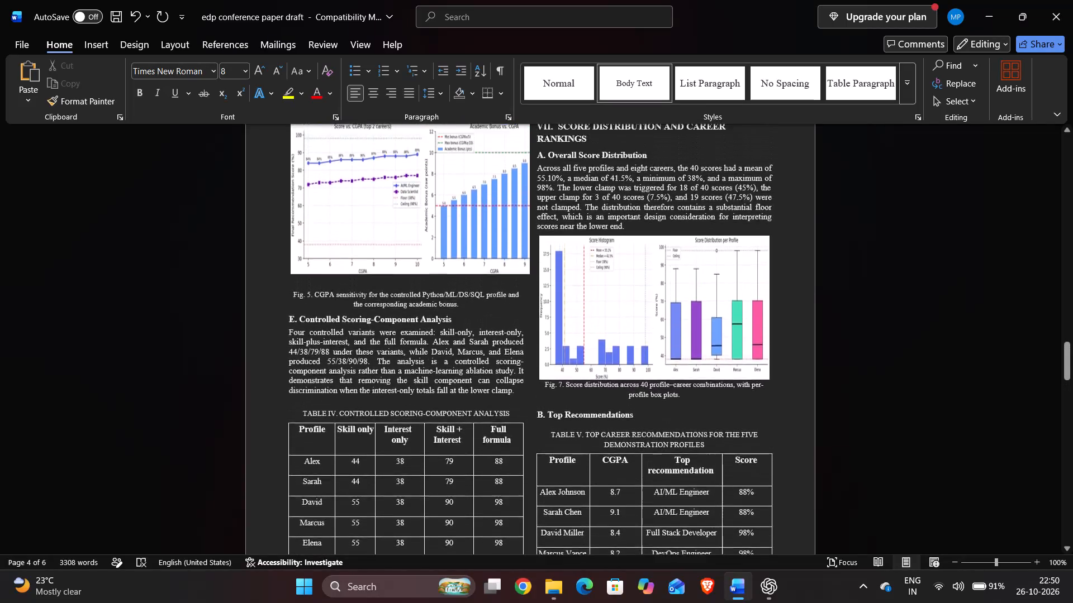
Recheck the paper's figures and tables from Score Distribution back to PathFinder System Design and forward to the CGPA sensitivity figure.
{"action": "scroll", "coordinate": [795, 370], "scroll_direction": "up", "scroll_amount": 2}
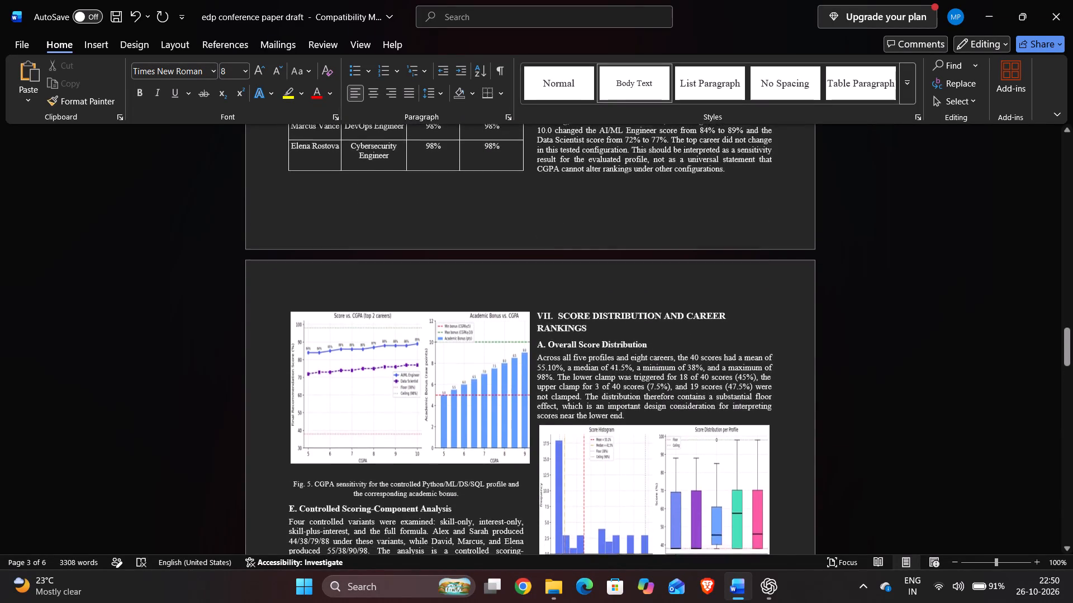
{"action": "scroll", "coordinate": [795, 370], "scroll_direction": "up", "scroll_amount": 2}
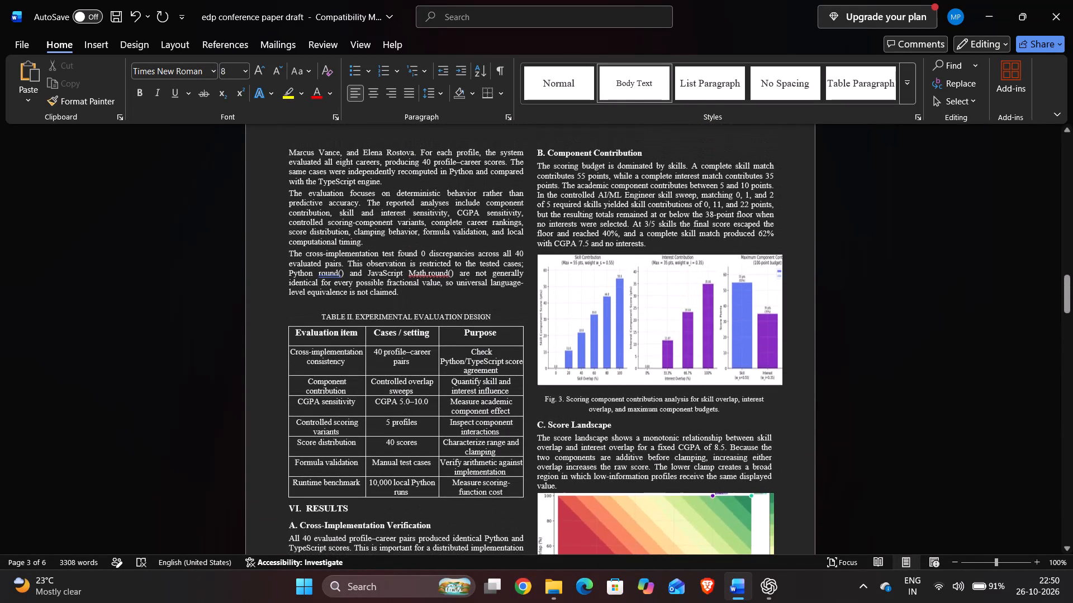
{"action": "scroll", "coordinate": [795, 370], "scroll_direction": "up", "scroll_amount": 1}
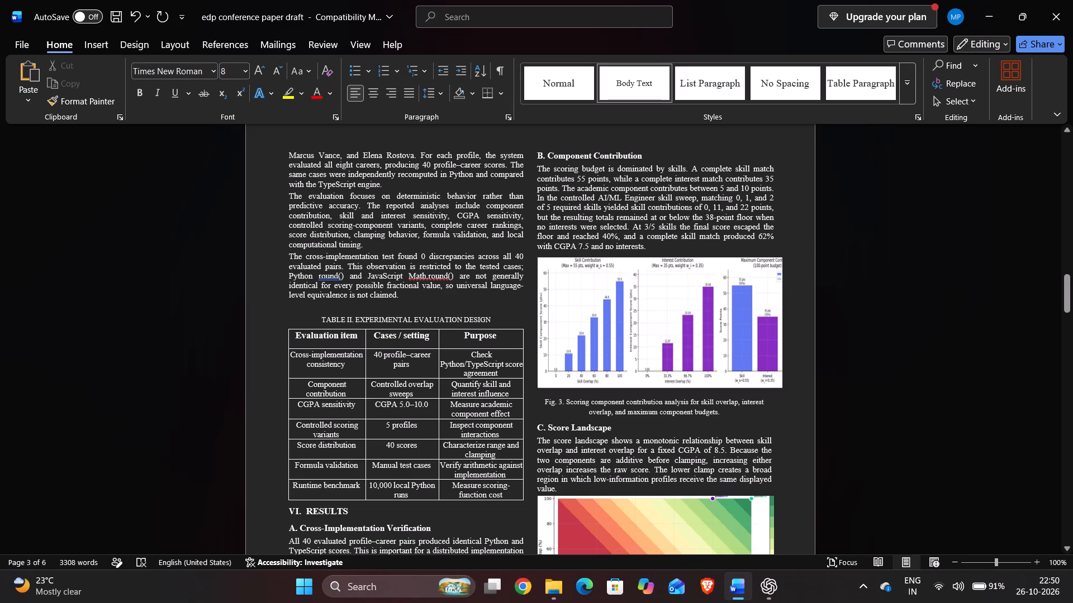
{"action": "scroll", "coordinate": [655, 314], "scroll_direction": "up", "scroll_amount": 4}
{"action": "scroll", "coordinate": [655, 314], "scroll_direction": "down", "scroll_amount": 1}
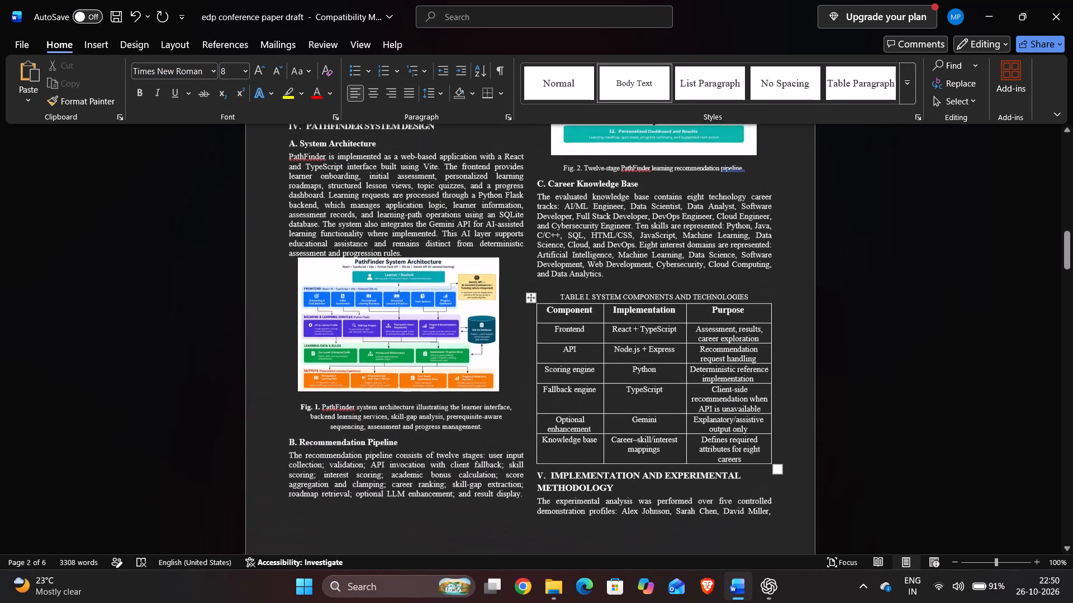
{"action": "scroll", "coordinate": [655, 314], "scroll_direction": "down", "scroll_amount": 1}
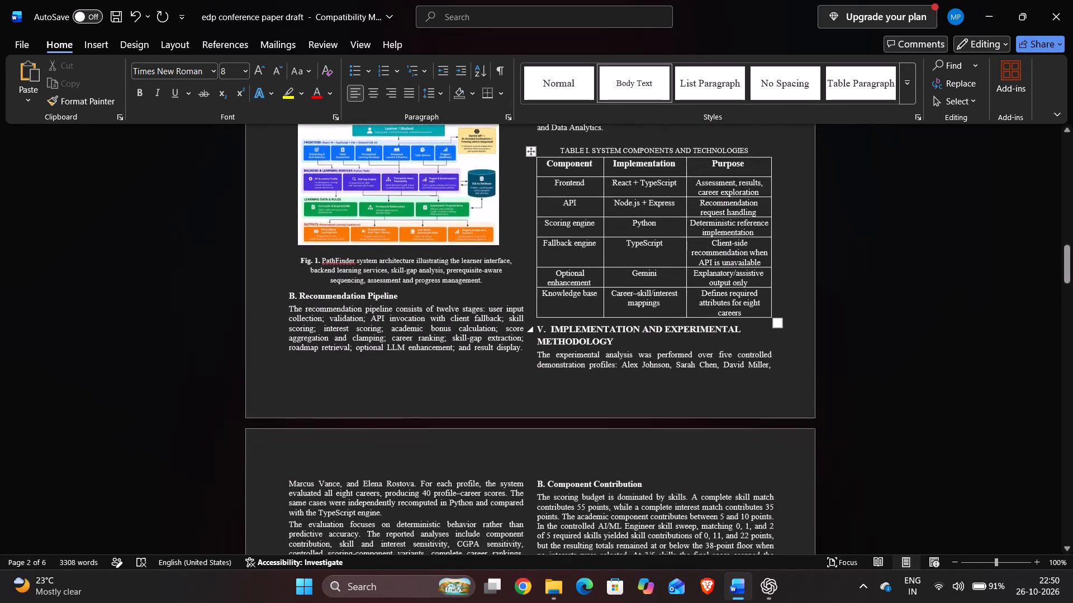
{"action": "scroll", "coordinate": [655, 314], "scroll_direction": "down", "scroll_amount": 1}
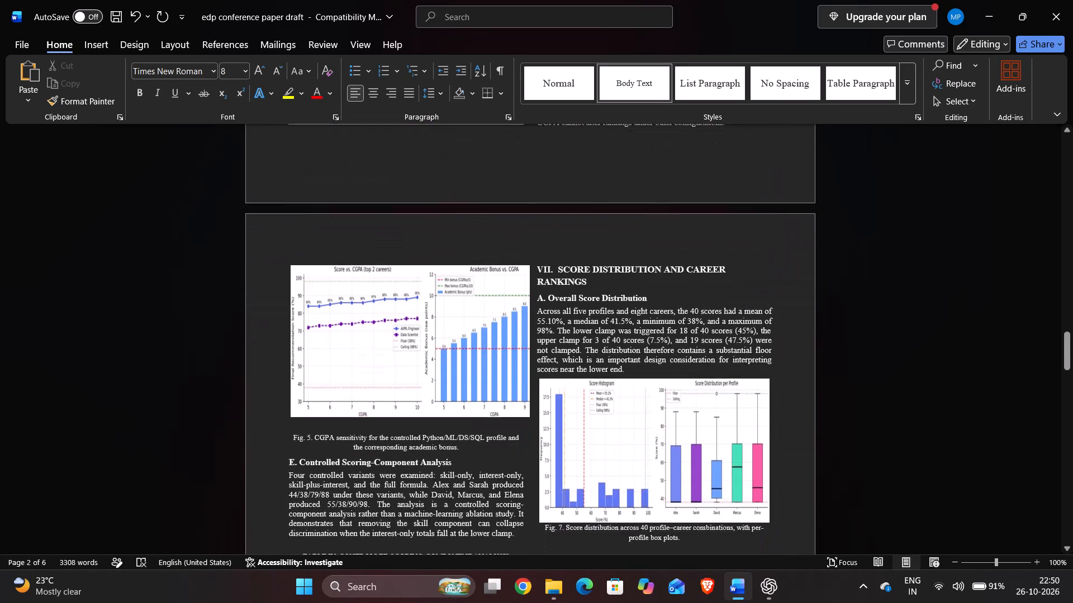
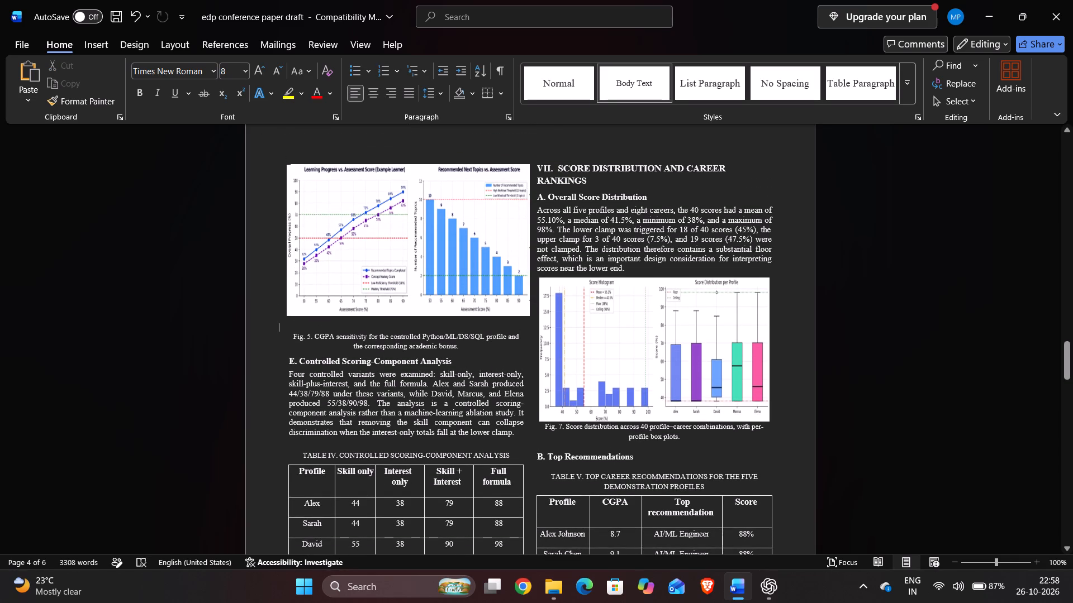
{"action": "left_click", "coordinate": [576, 321]}
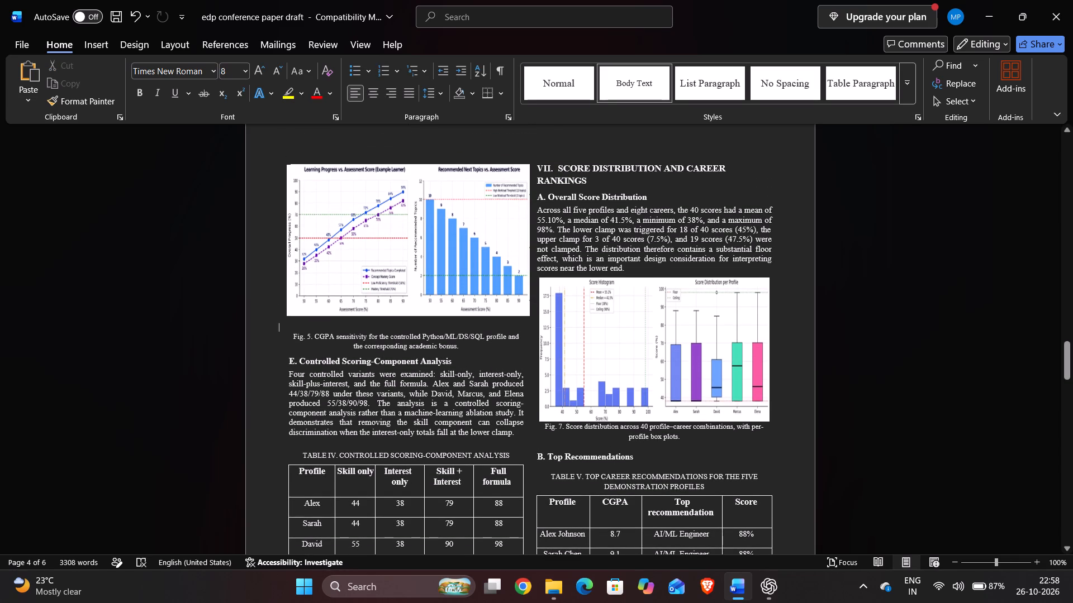
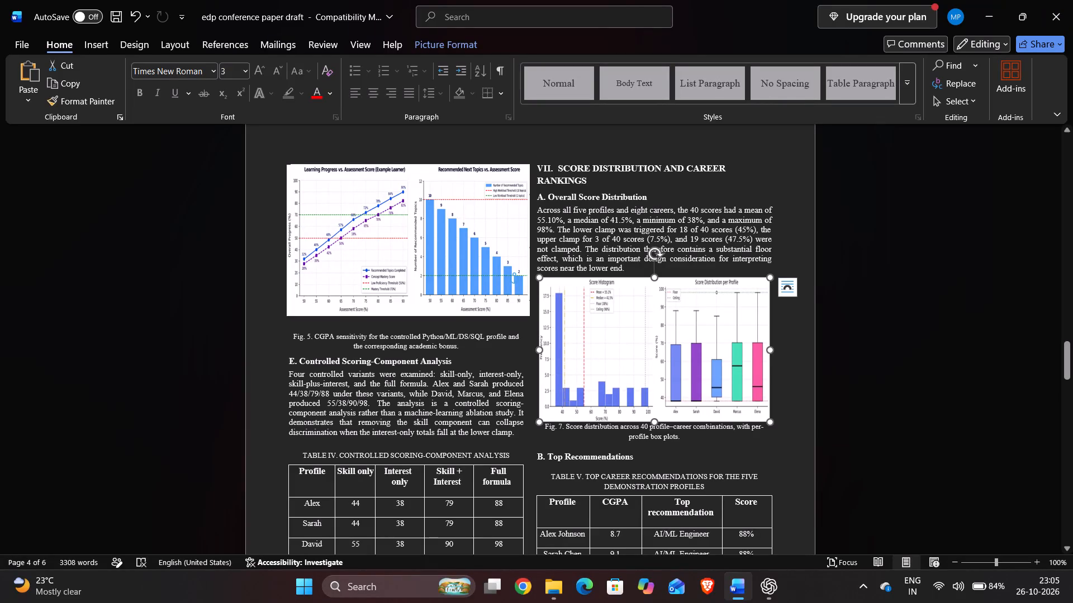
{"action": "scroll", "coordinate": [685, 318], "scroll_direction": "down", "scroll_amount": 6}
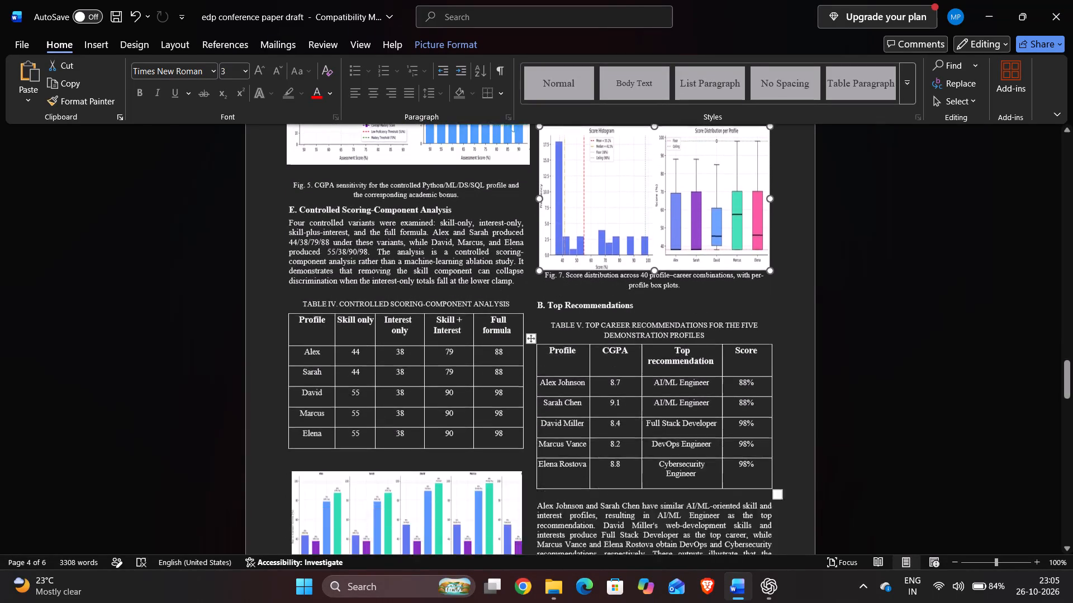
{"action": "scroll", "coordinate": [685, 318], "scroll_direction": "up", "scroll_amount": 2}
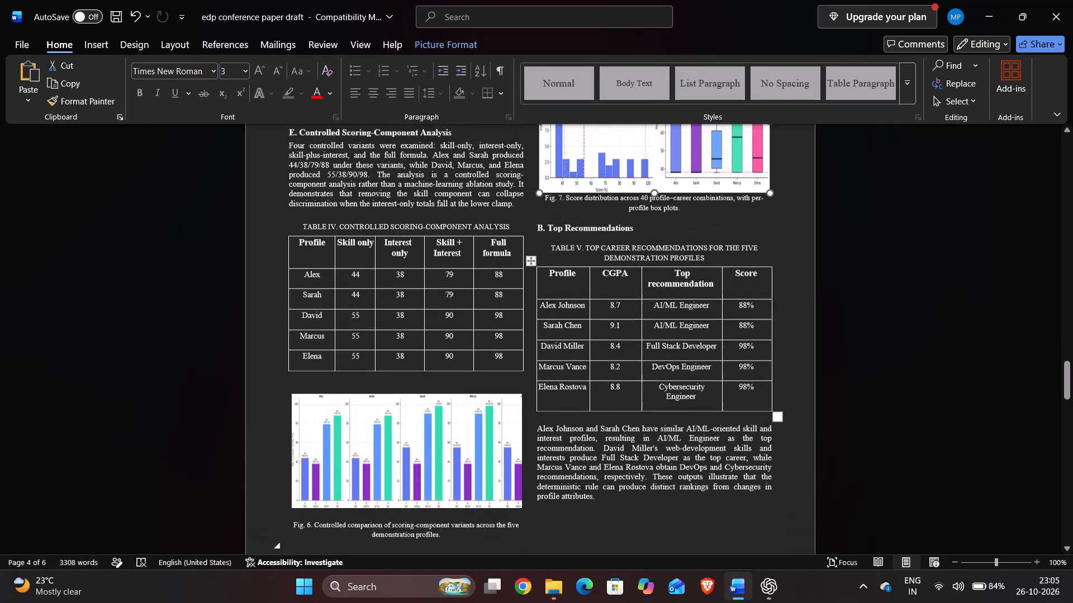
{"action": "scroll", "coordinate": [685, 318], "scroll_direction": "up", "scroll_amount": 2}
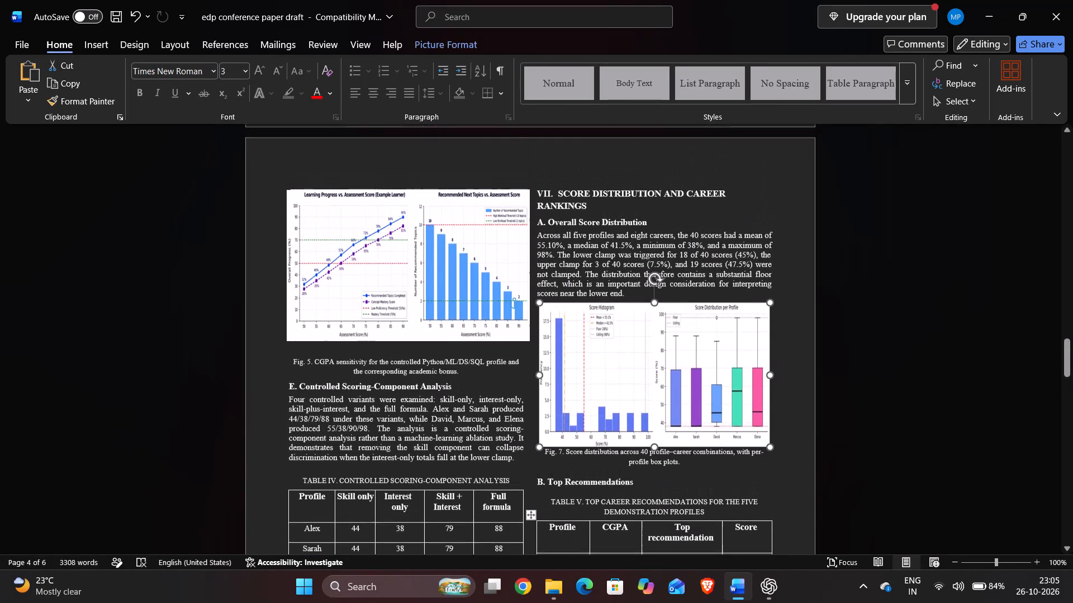
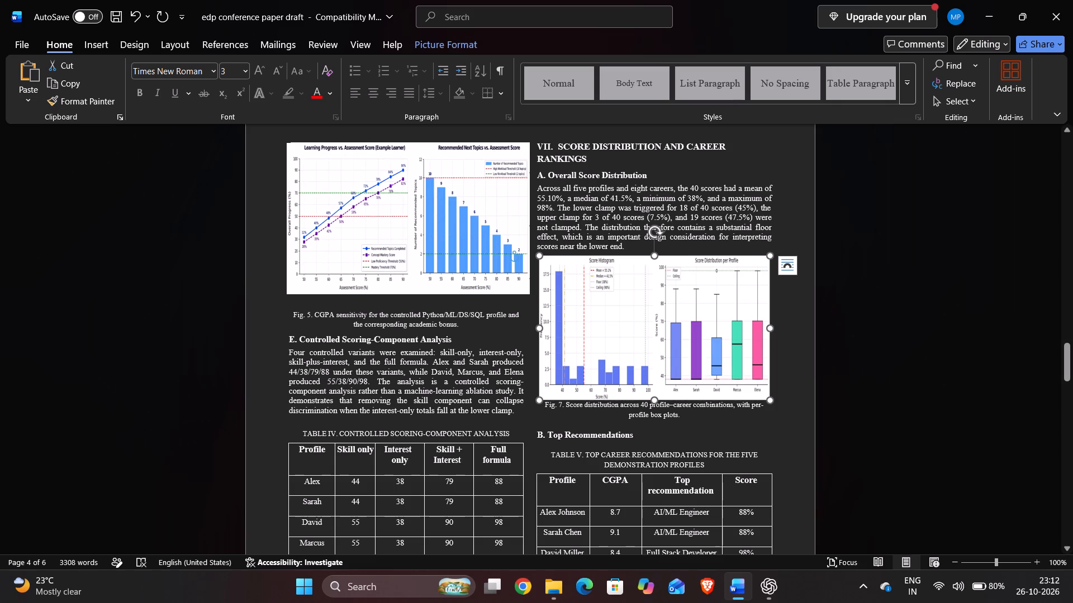
{"action": "key", "text": "ctrl+v"}
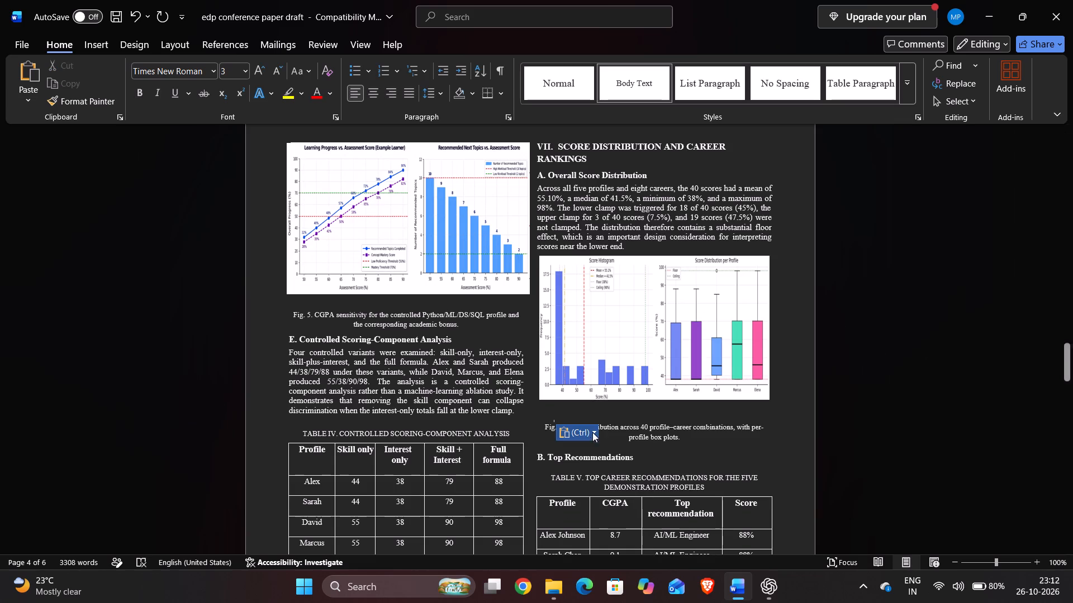
{"action": "left_click", "coordinate": [586, 435]}
{"action": "left_click", "coordinate": [610, 481]}
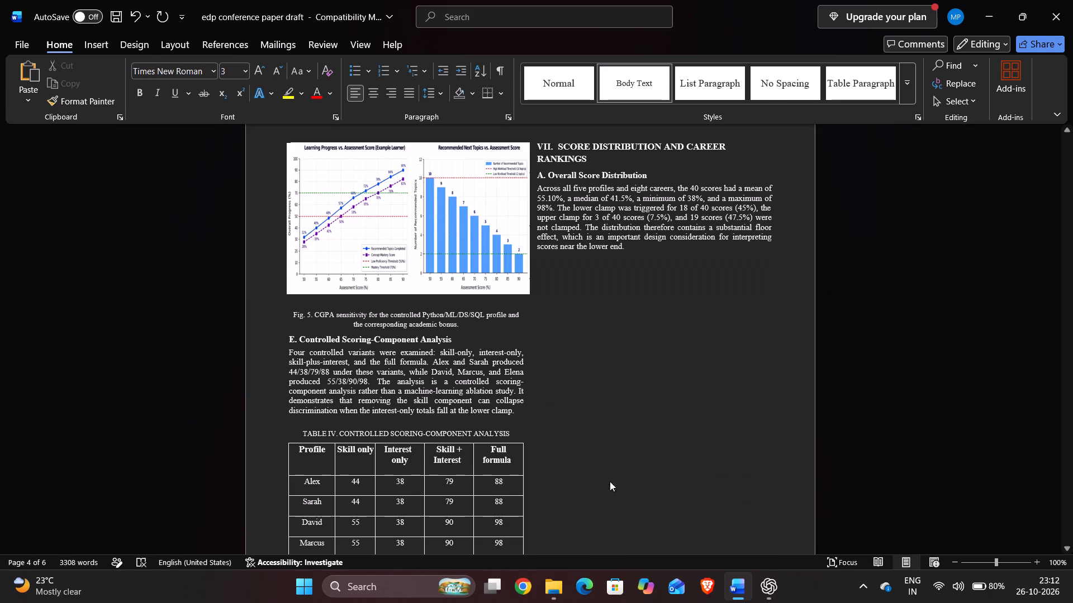
Set the pasted quiz score chart's text wrapping to In Front of Text.
{"action": "scroll", "coordinate": [305, 222], "scroll_direction": "up", "scroll_amount": 1}
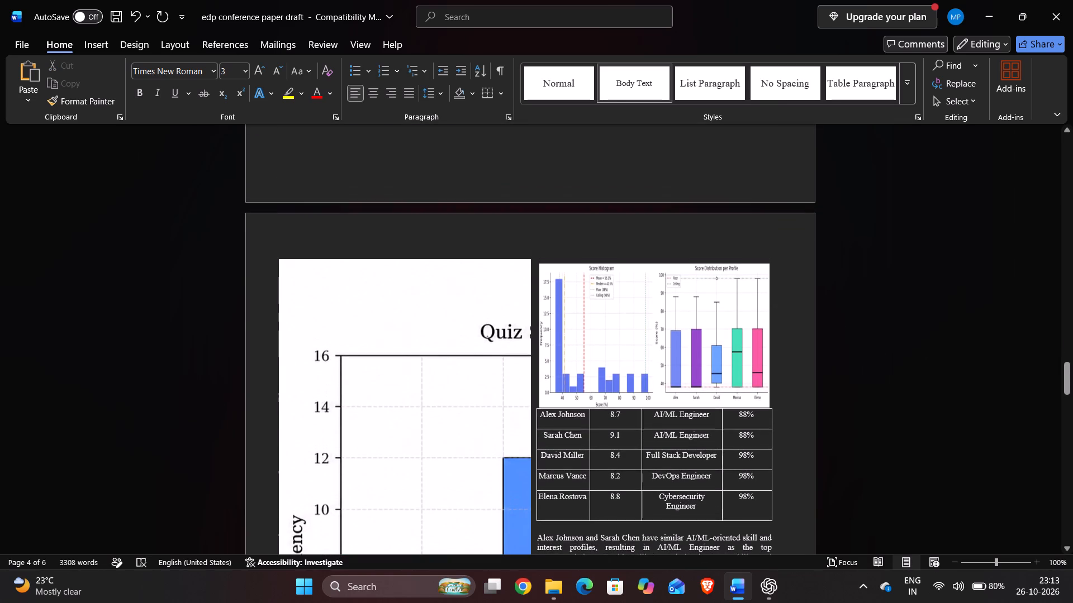
{"action": "left_click", "coordinate": [300, 296]}
{"action": "left_click", "coordinate": [260, 265]}
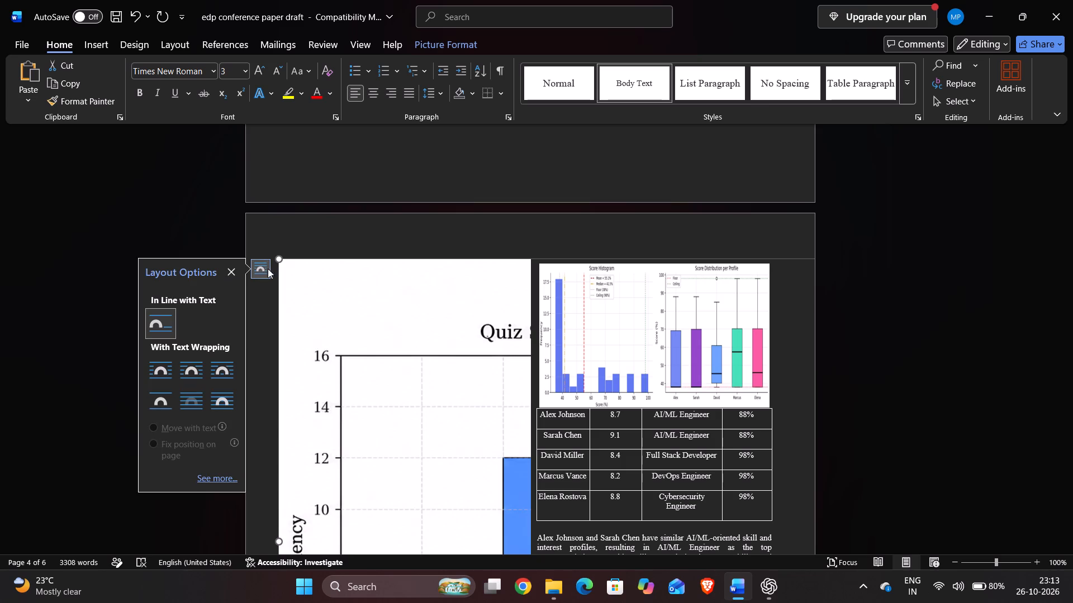
{"action": "left_click", "coordinate": [226, 404]}
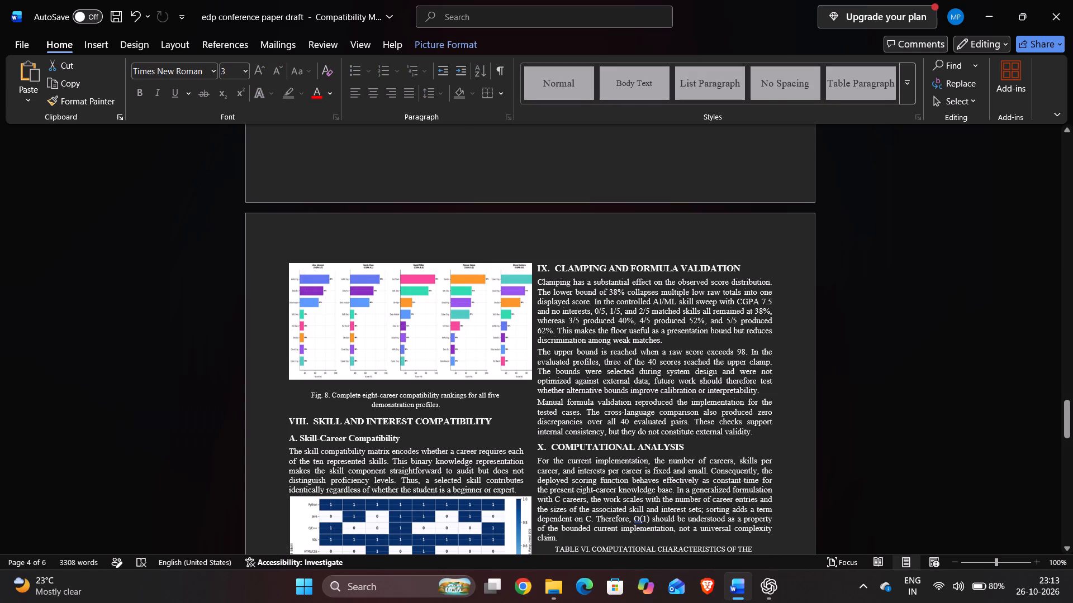
Scale the oversized pasted chart down proportionally in several passes, shifting it on the page to keep it reachable.
{"action": "scroll", "coordinate": [469, 354], "scroll_direction": "up", "scroll_amount": 5}
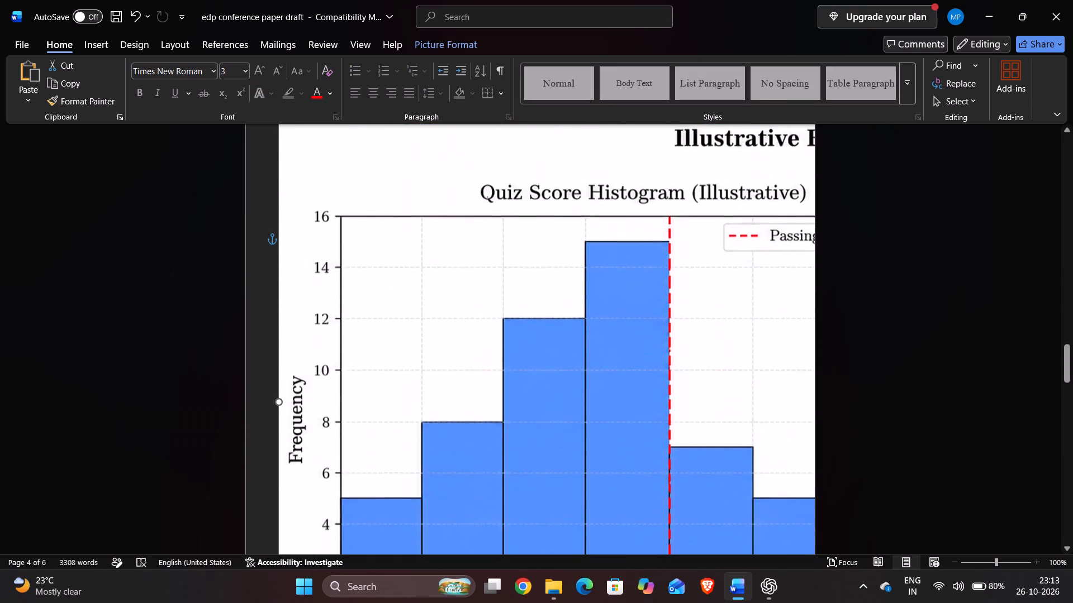
{"action": "scroll", "coordinate": [469, 354], "scroll_direction": "up", "scroll_amount": 1}
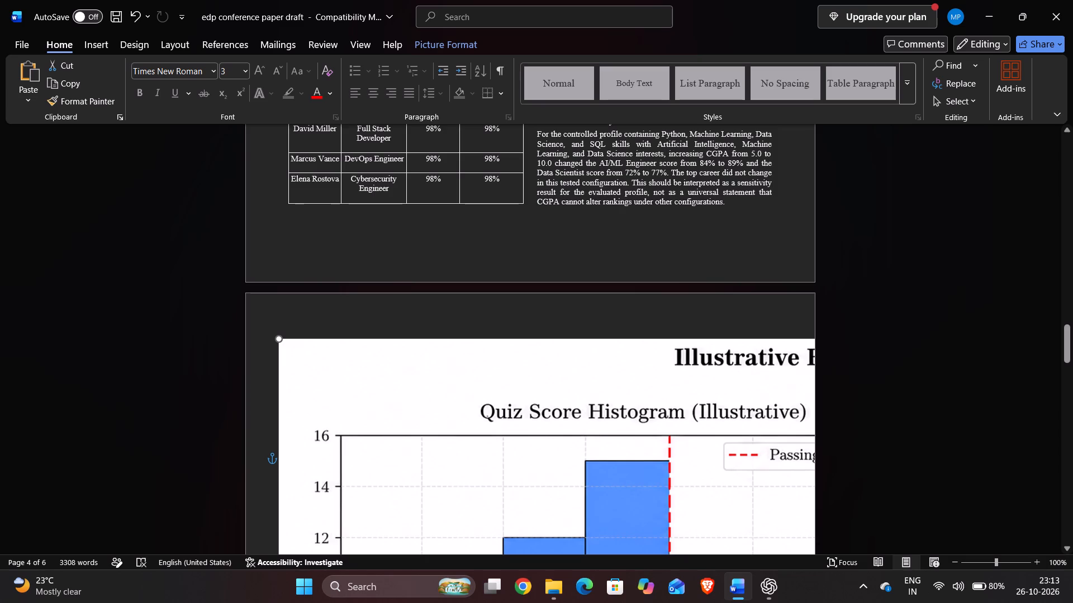
{"action": "left_click_drag", "start_coordinate": [277, 338], "coordinate": [759, 586]}
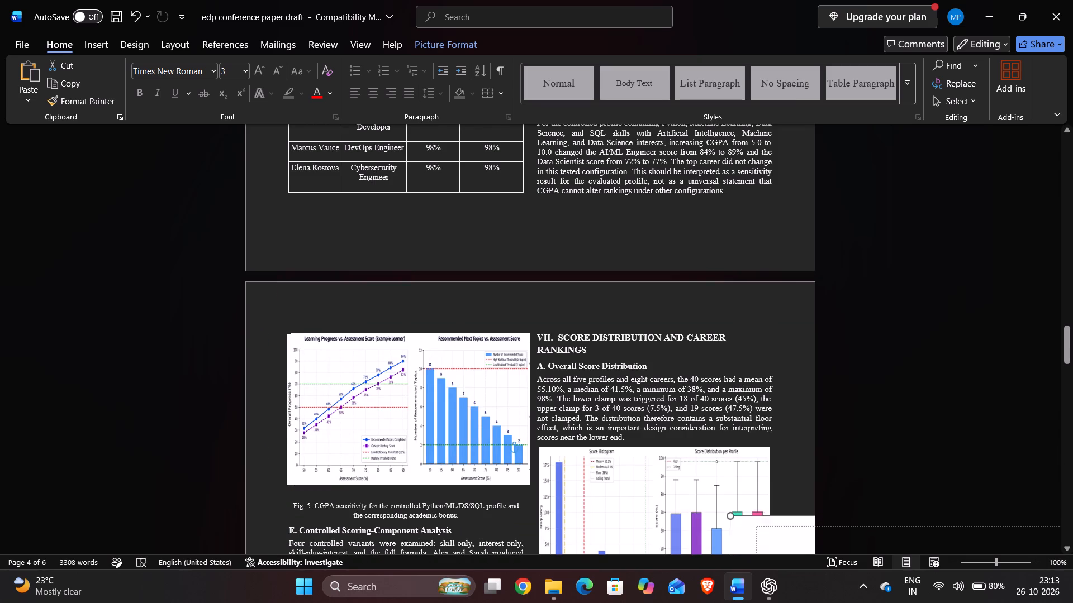
{"action": "left_click_drag", "start_coordinate": [759, 586], "coordinate": [629, 475]}
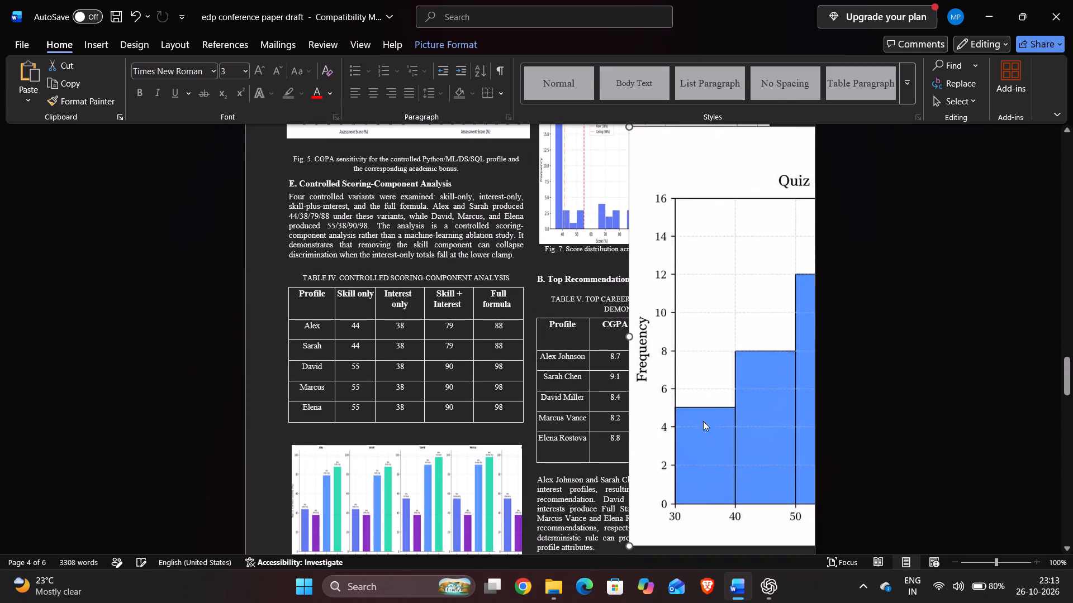
{"action": "left_click_drag", "start_coordinate": [716, 386], "coordinate": [350, 398]}
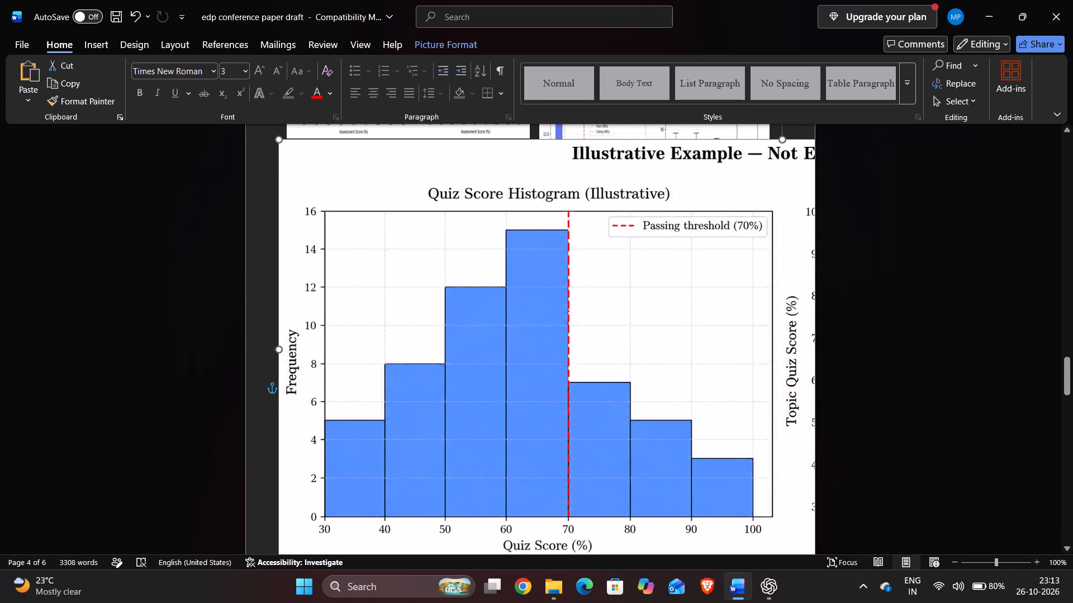
{"action": "left_click_drag", "start_coordinate": [277, 137], "coordinate": [307, 164]}
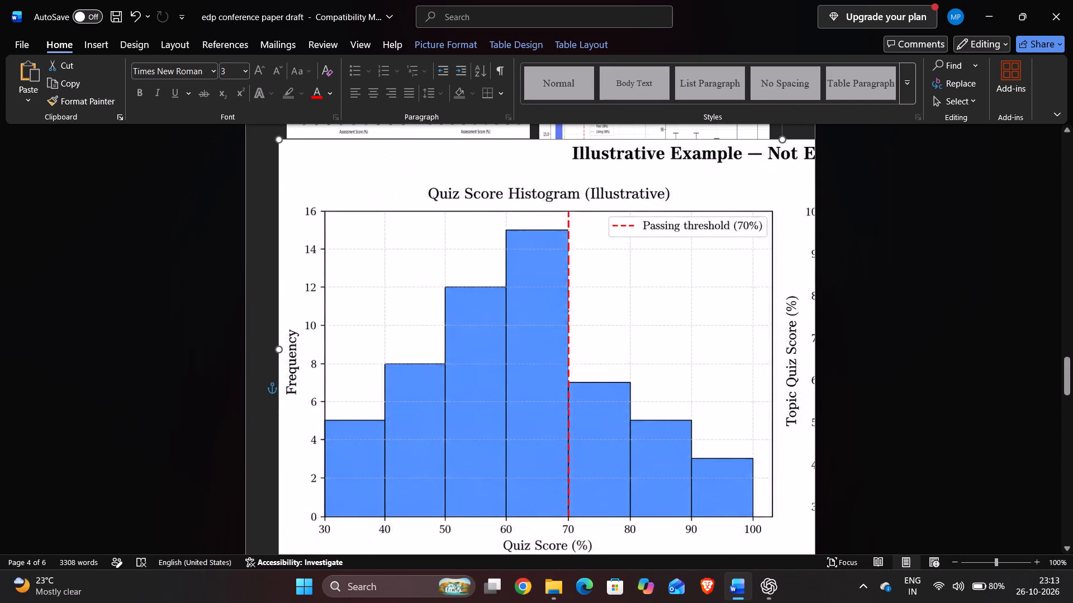
{"action": "left_click_drag", "start_coordinate": [307, 164], "coordinate": [505, 322]}
{"action": "left_click_drag", "start_coordinate": [573, 342], "coordinate": [300, 272]}
{"action": "left_click_drag", "start_coordinate": [300, 272], "coordinate": [328, 275]}
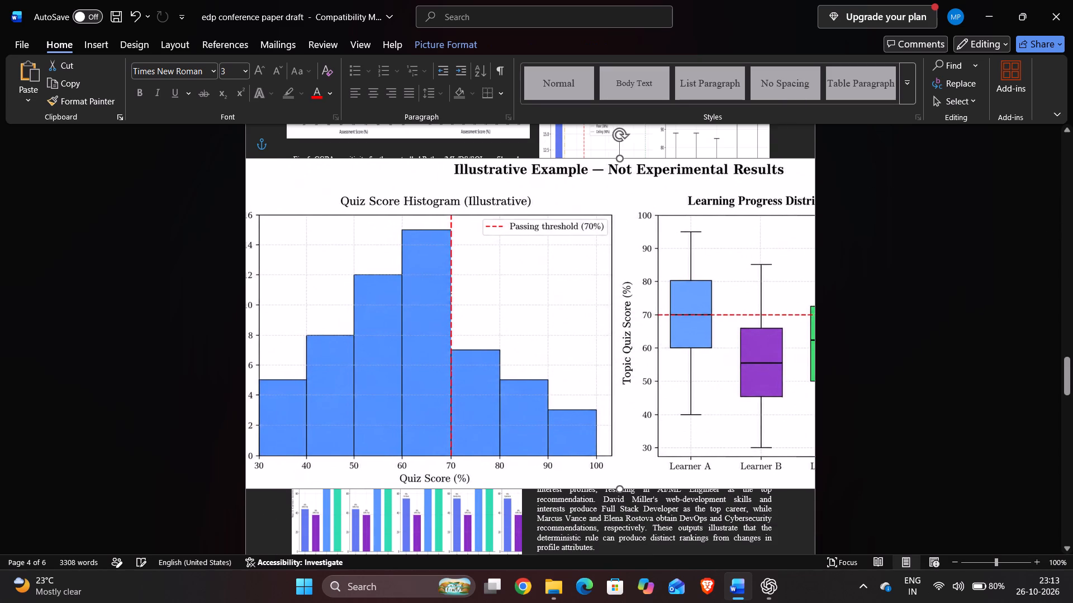
{"action": "left_click_drag", "start_coordinate": [328, 275], "coordinate": [373, 274]}
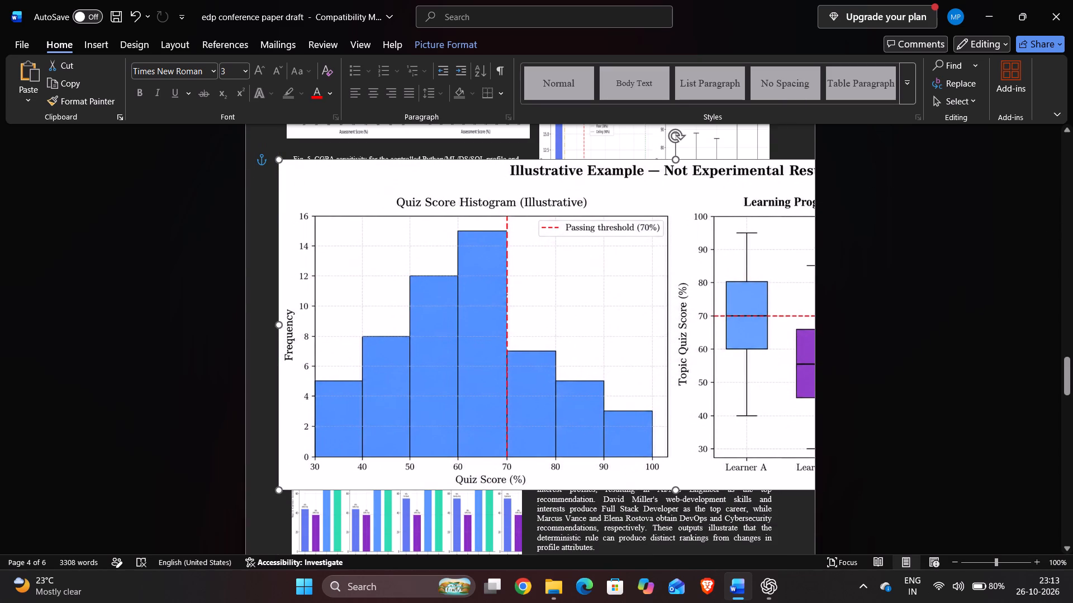
{"action": "left_click_drag", "start_coordinate": [278, 158], "coordinate": [454, 255]}
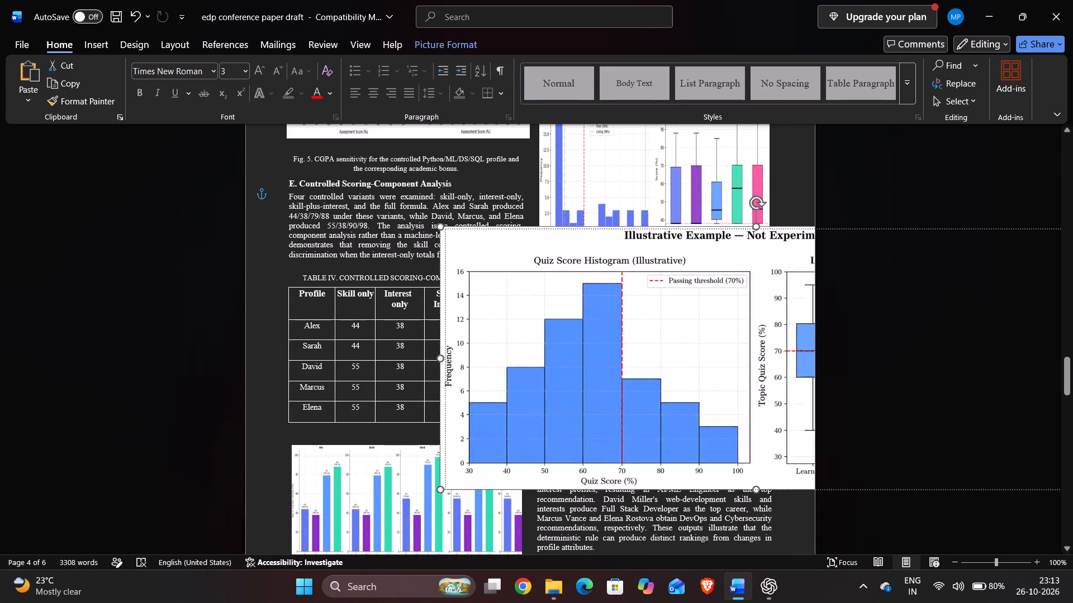
{"action": "left_click_drag", "start_coordinate": [454, 255], "coordinate": [498, 275]}
{"action": "left_click_drag", "start_coordinate": [594, 345], "coordinate": [396, 286]}
{"action": "left_click_drag", "start_coordinate": [297, 199], "coordinate": [518, 298]}
Move the pasted chart near Fig. 7 and reduce it to about 5.37 cm high and 9.21 cm wide.
{"action": "left_click_drag", "start_coordinate": [632, 365], "coordinate": [628, 238]}
{"action": "scroll", "coordinate": [628, 238], "scroll_direction": "up", "scroll_amount": 1}
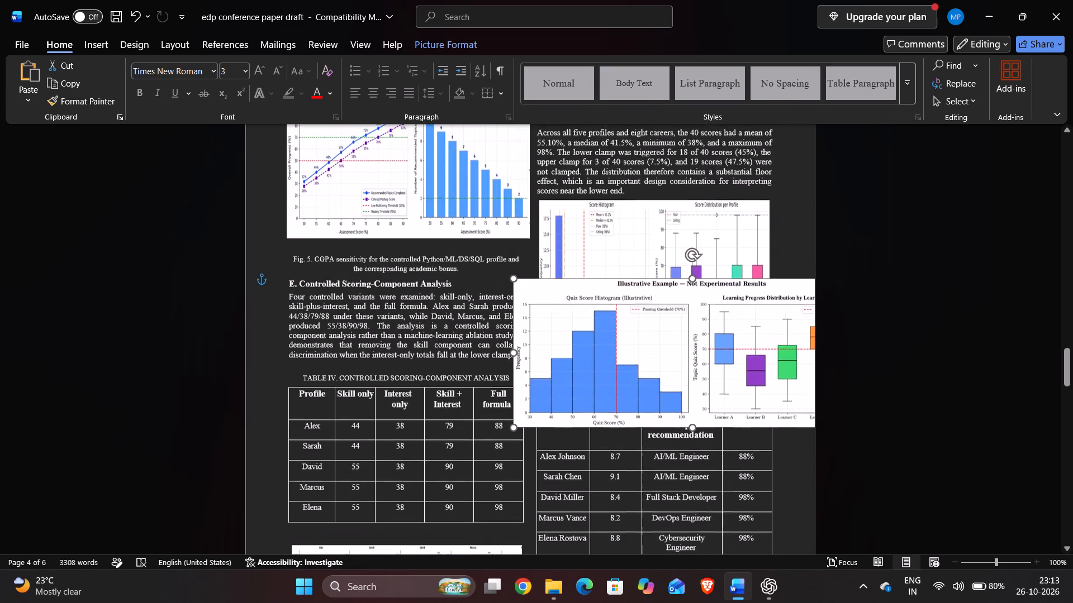
{"action": "left_click_drag", "start_coordinate": [629, 328], "coordinate": [628, 383]}
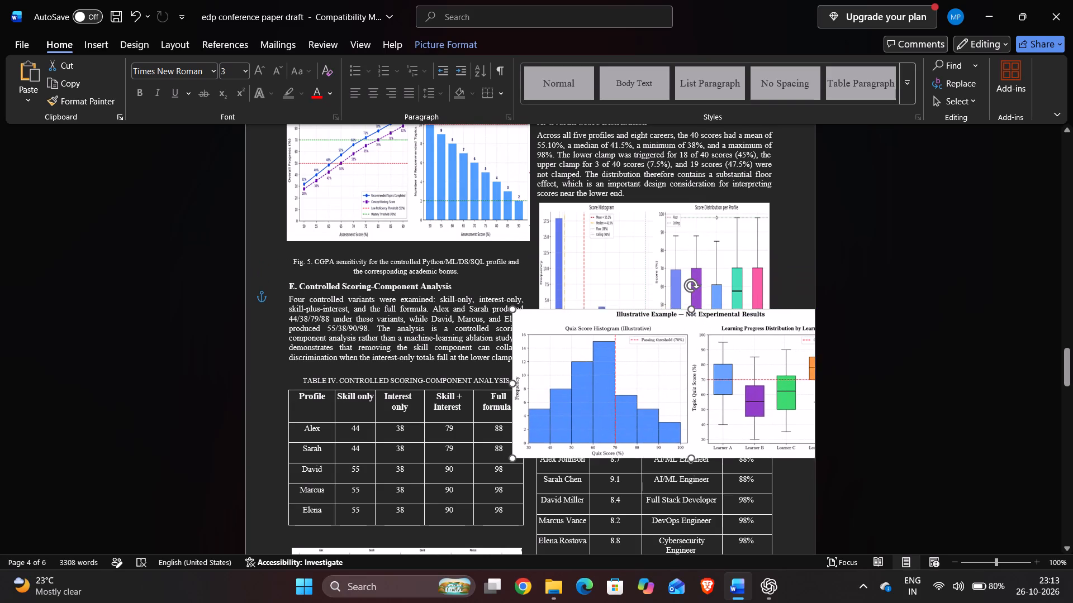
{"action": "left_click_drag", "start_coordinate": [628, 383], "coordinate": [652, 248]}
{"action": "left_click_drag", "start_coordinate": [536, 201], "coordinate": [576, 221]}
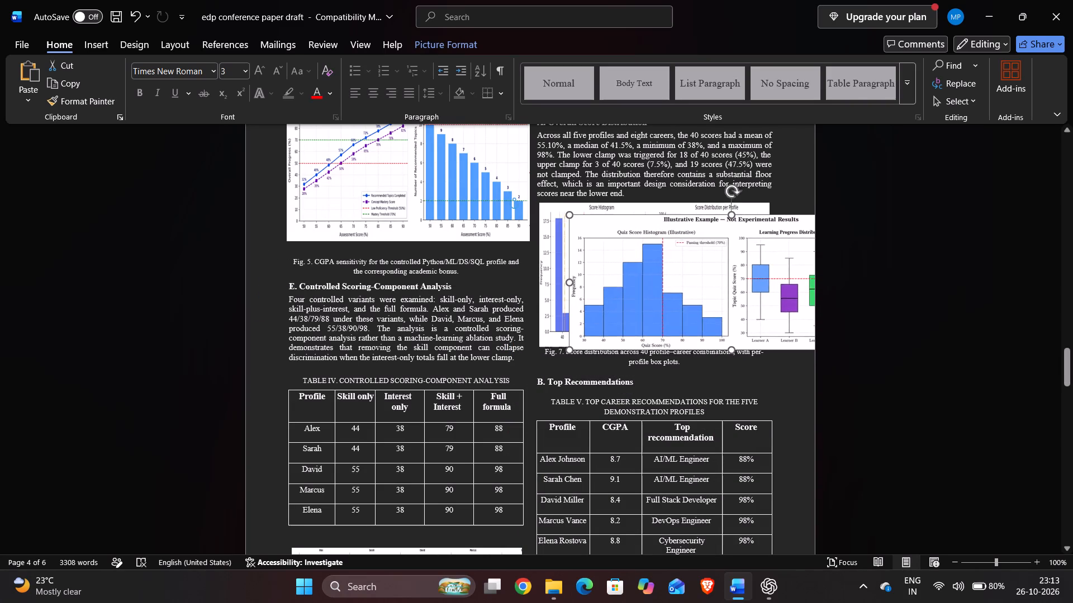
{"action": "left_click_drag", "start_coordinate": [576, 221], "coordinate": [555, 208]}
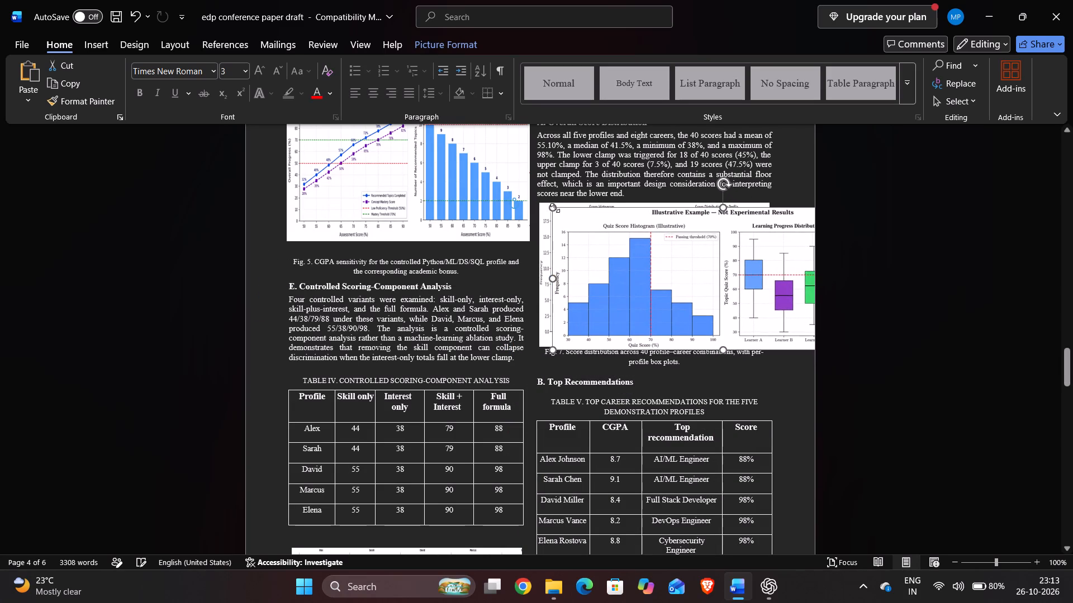
{"action": "left_click_drag", "start_coordinate": [624, 252], "coordinate": [472, 229]}
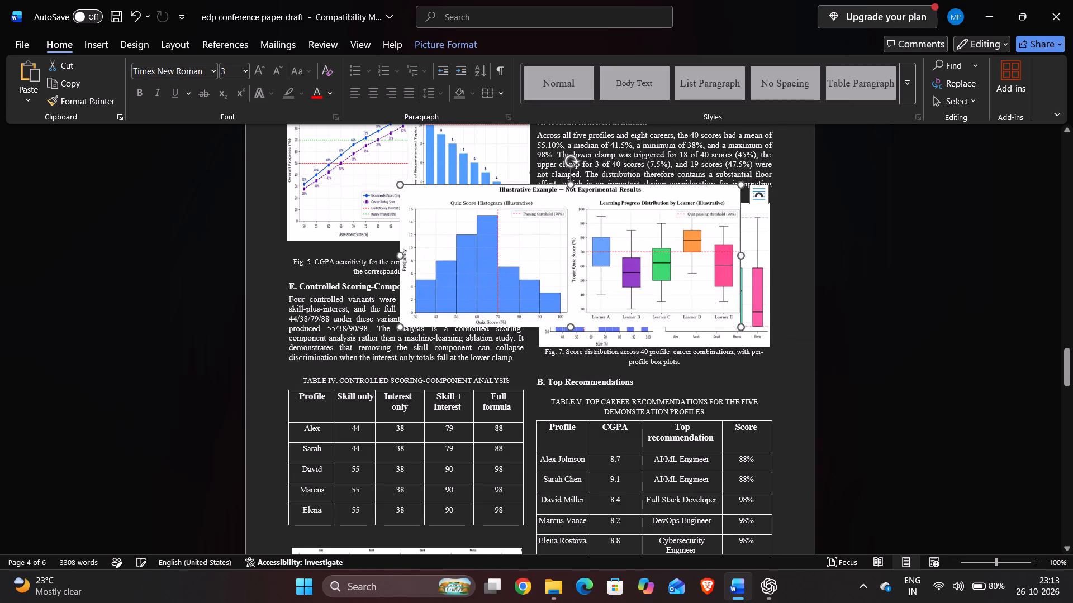
{"action": "left_click_drag", "start_coordinate": [740, 257], "coordinate": [652, 250]}
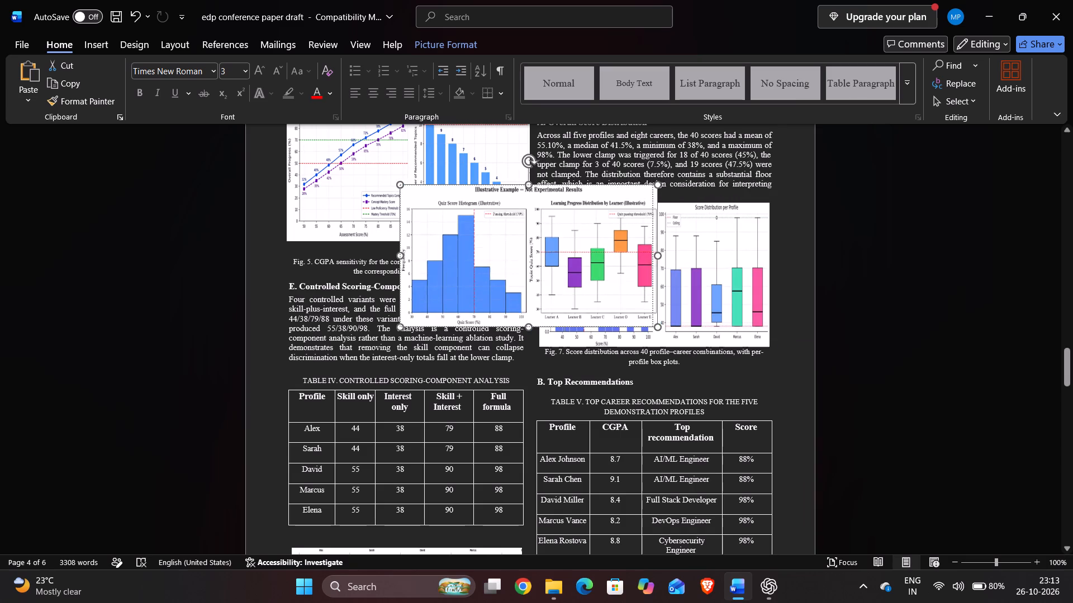
{"action": "left_click_drag", "start_coordinate": [652, 250], "coordinate": [643, 248]}
Position the new chart over the old Fig. 7 score distribution chart, directly above its caption.
{"action": "left_click", "coordinate": [549, 255]}
{"action": "left_click_drag", "start_coordinate": [549, 255], "coordinate": [638, 282]}
{"action": "left_click_drag", "start_coordinate": [508, 252], "coordinate": [651, 274]}
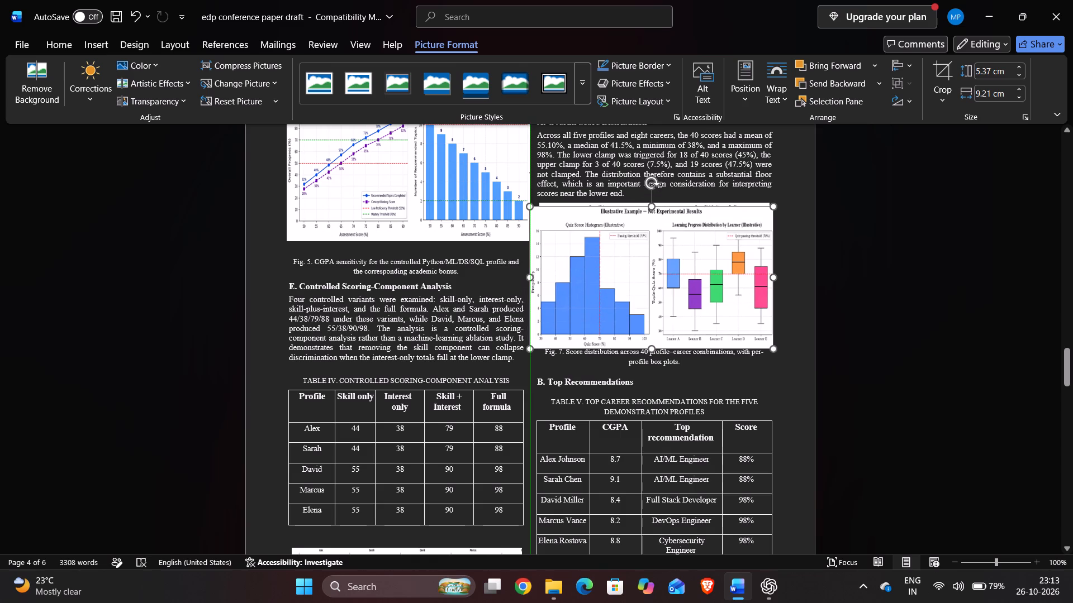
{"action": "left_click_drag", "start_coordinate": [651, 274], "coordinate": [651, 271]}
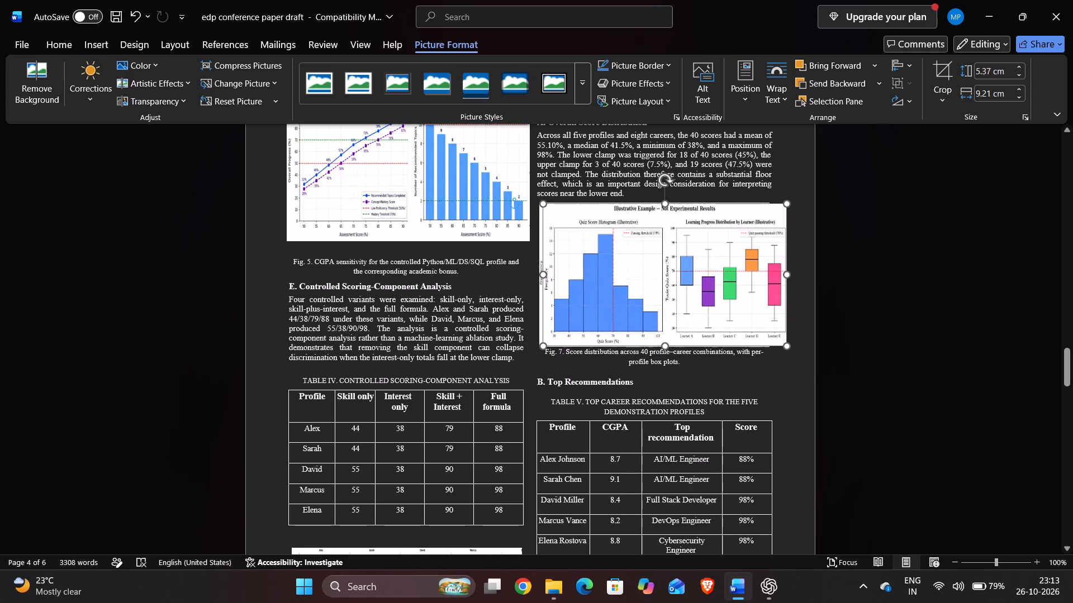
{"action": "left_click_drag", "start_coordinate": [651, 271], "coordinate": [647, 271]}
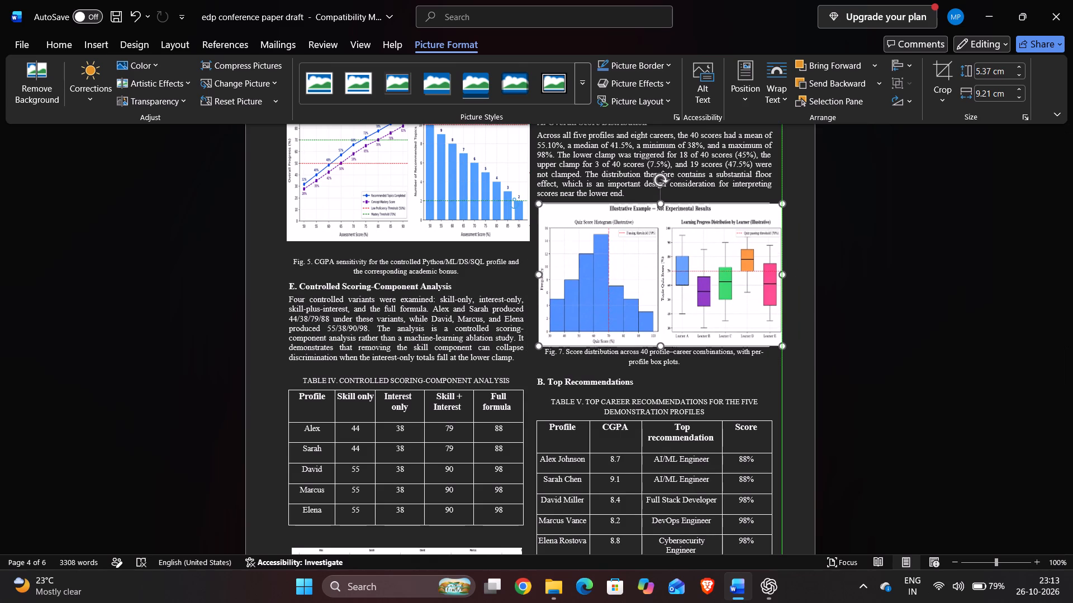
{"action": "left_click_drag", "start_coordinate": [647, 271], "coordinate": [647, 271]}
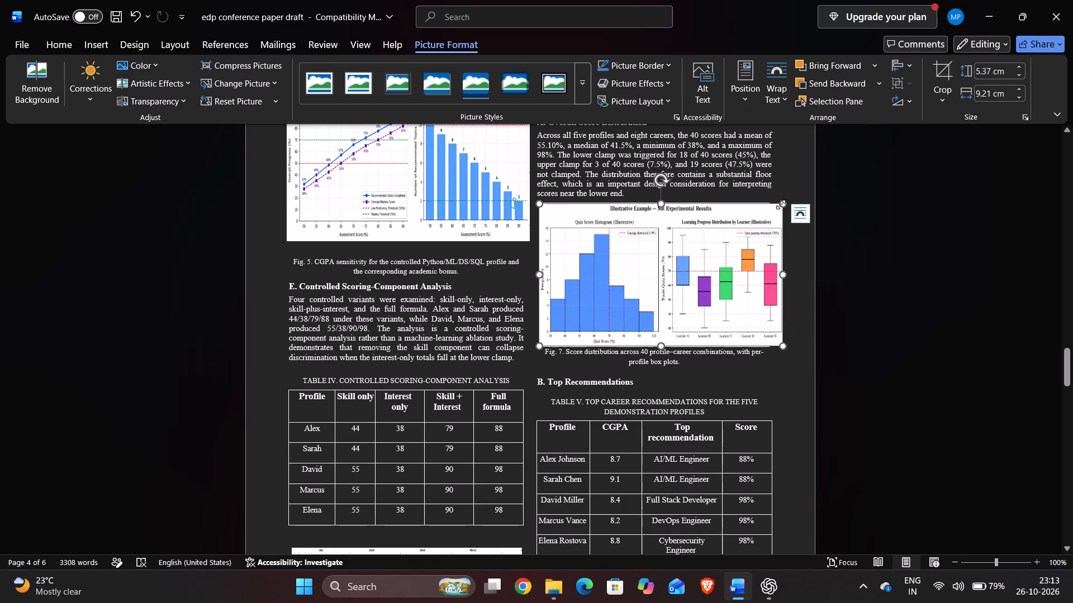
Fine-tune the new Fig. 7 chart to about 5.42 cm high and 8.98 cm wide, aligned over the old chart within the column.
{"action": "left_click_drag", "start_coordinate": [783, 204], "coordinate": [767, 203]}
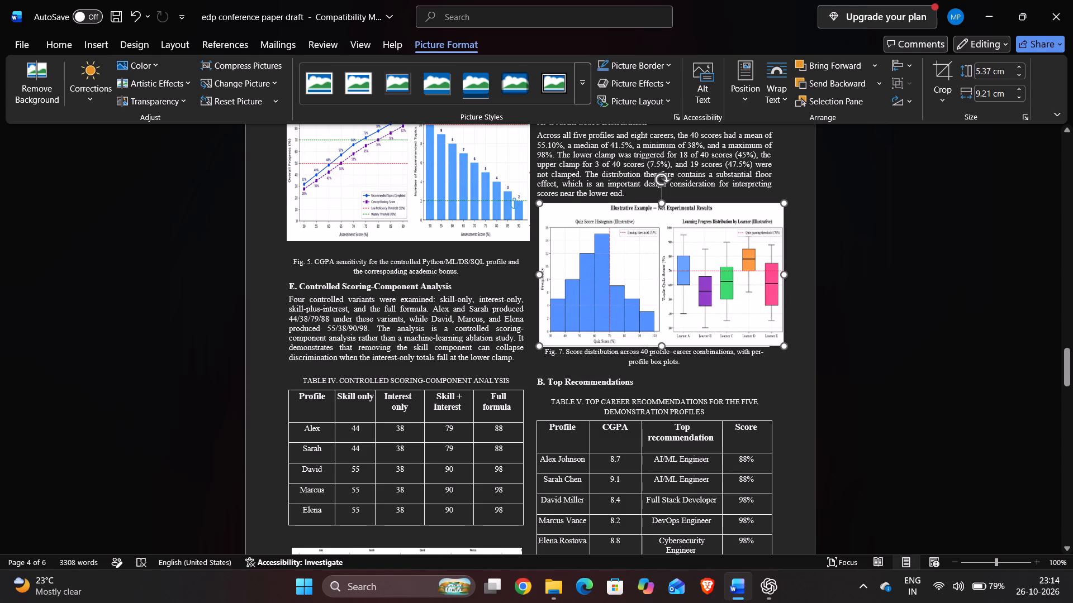
{"action": "left_click_drag", "start_coordinate": [767, 203], "coordinate": [767, 203]}
{"action": "left_click_drag", "start_coordinate": [537, 202], "coordinate": [545, 202]}
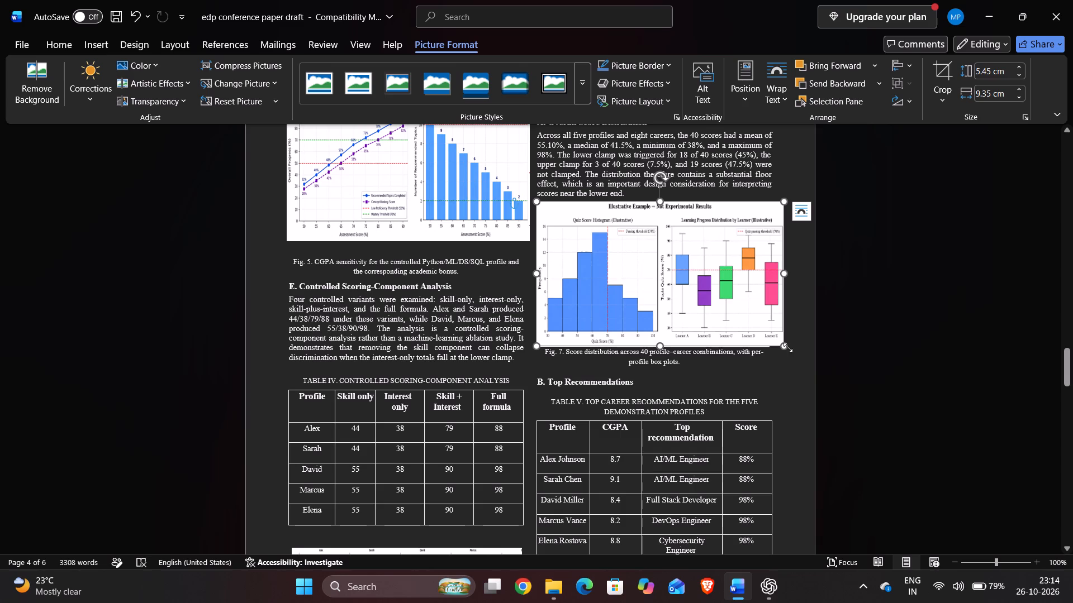
{"action": "left_click_drag", "start_coordinate": [785, 344], "coordinate": [762, 352]}
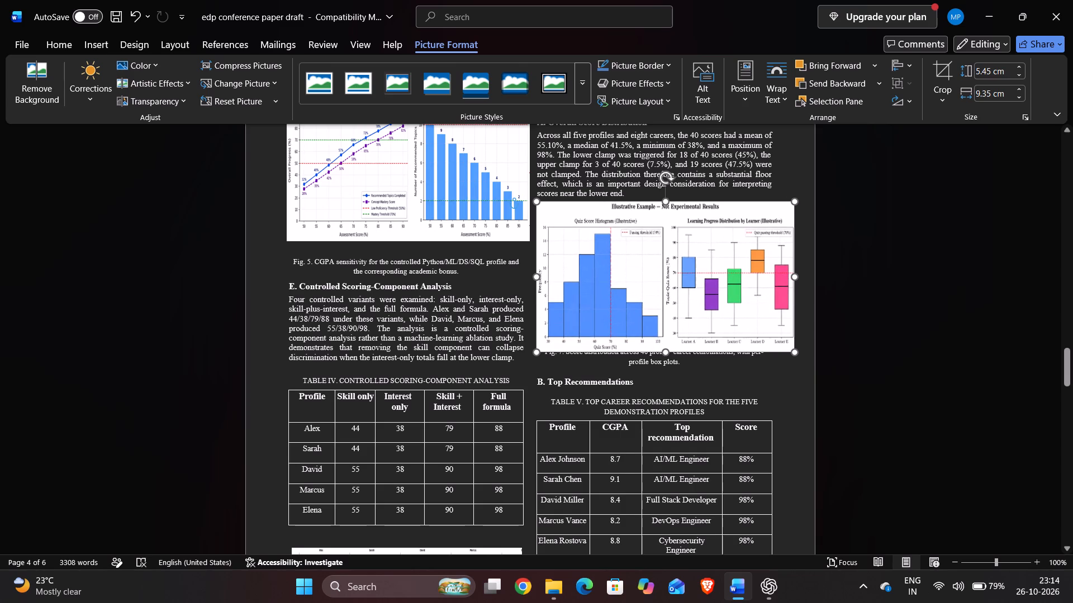
{"action": "left_click_drag", "start_coordinate": [762, 352], "coordinate": [753, 344]}
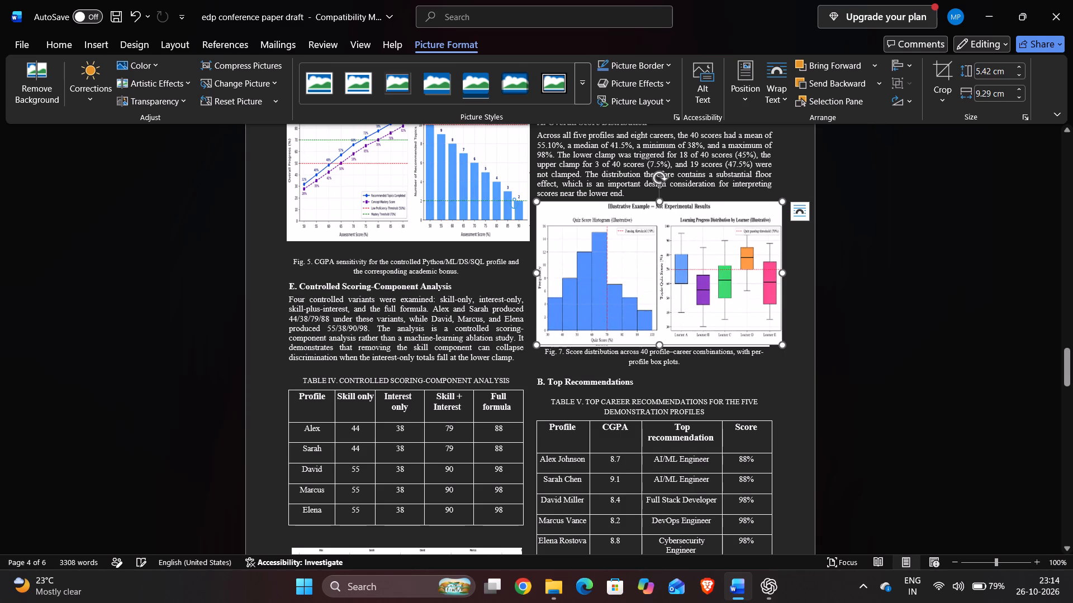
{"action": "left_click_drag", "start_coordinate": [779, 273], "coordinate": [766, 275]}
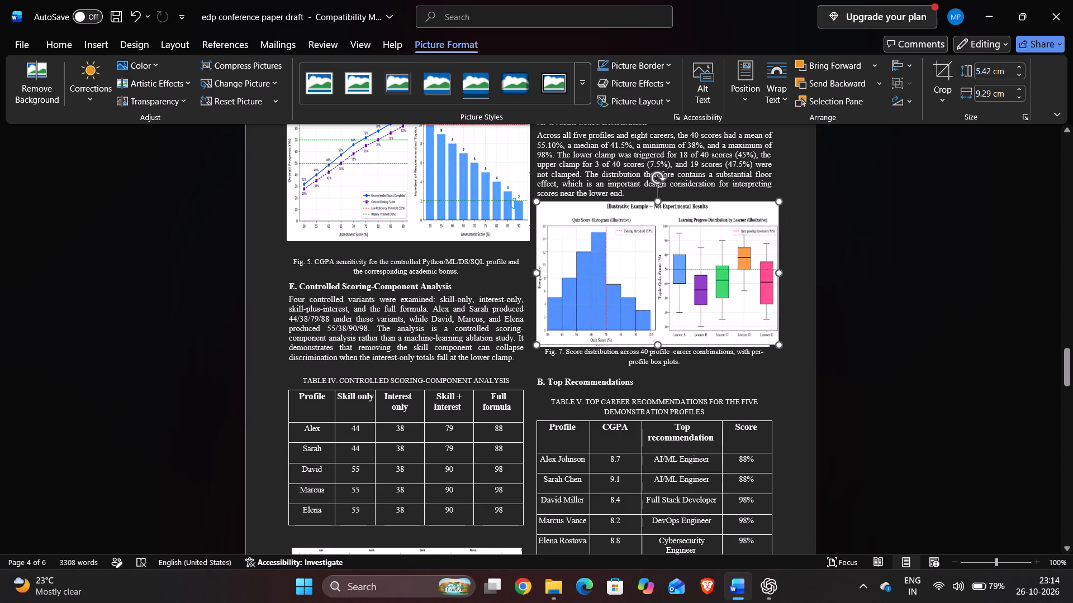
{"action": "left_click_drag", "start_coordinate": [766, 275], "coordinate": [773, 281]}
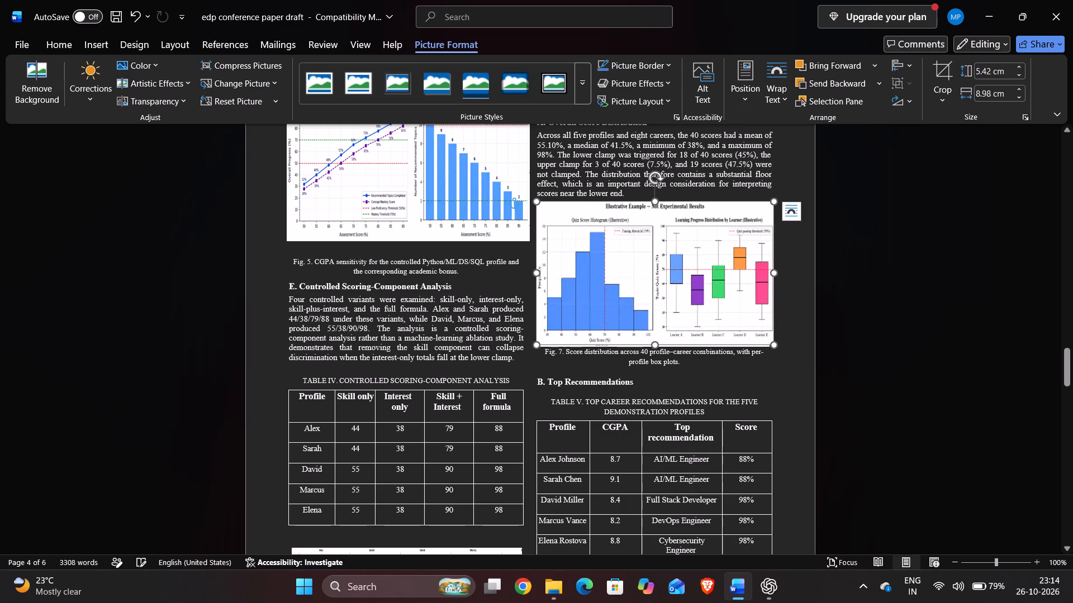
{"action": "left_click", "coordinate": [727, 292]}
{"action": "left_click", "coordinate": [776, 353]}
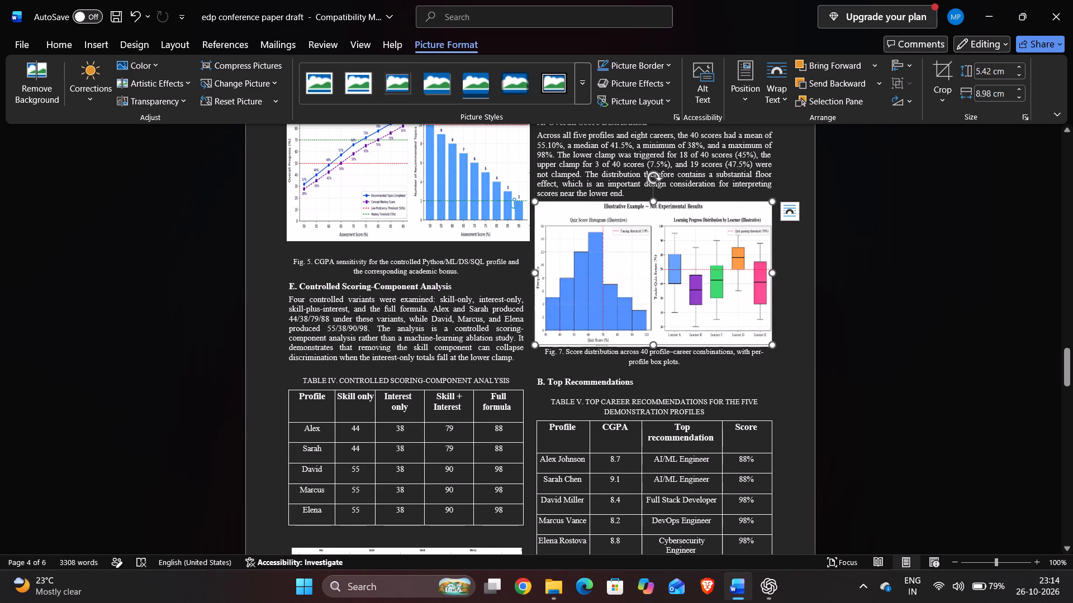
Review the figures and tables after Fig. 7, through the start of the Limitations section, for the next chart to replace.
{"action": "scroll", "coordinate": [795, 331], "scroll_direction": "down", "scroll_amount": 1}
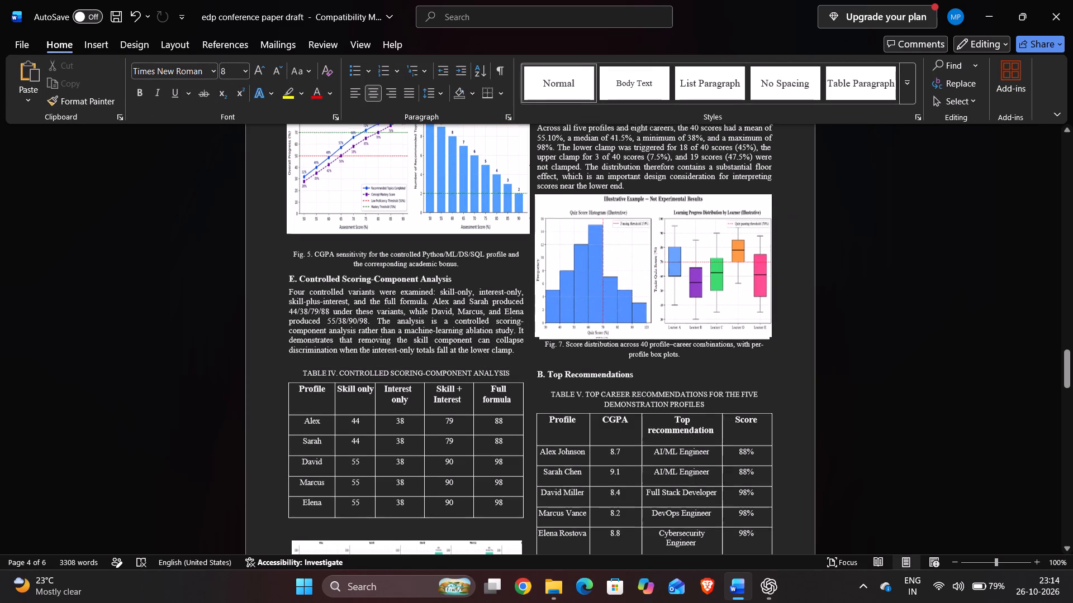
{"action": "scroll", "coordinate": [795, 331], "scroll_direction": "down", "scroll_amount": 2}
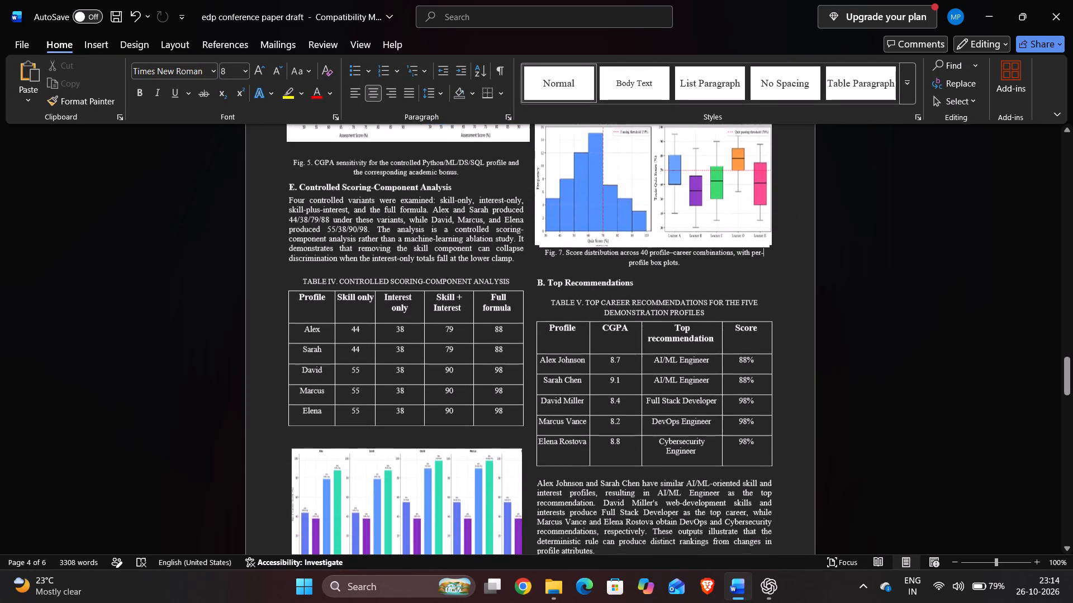
{"action": "scroll", "coordinate": [795, 331], "scroll_direction": "down", "scroll_amount": 1}
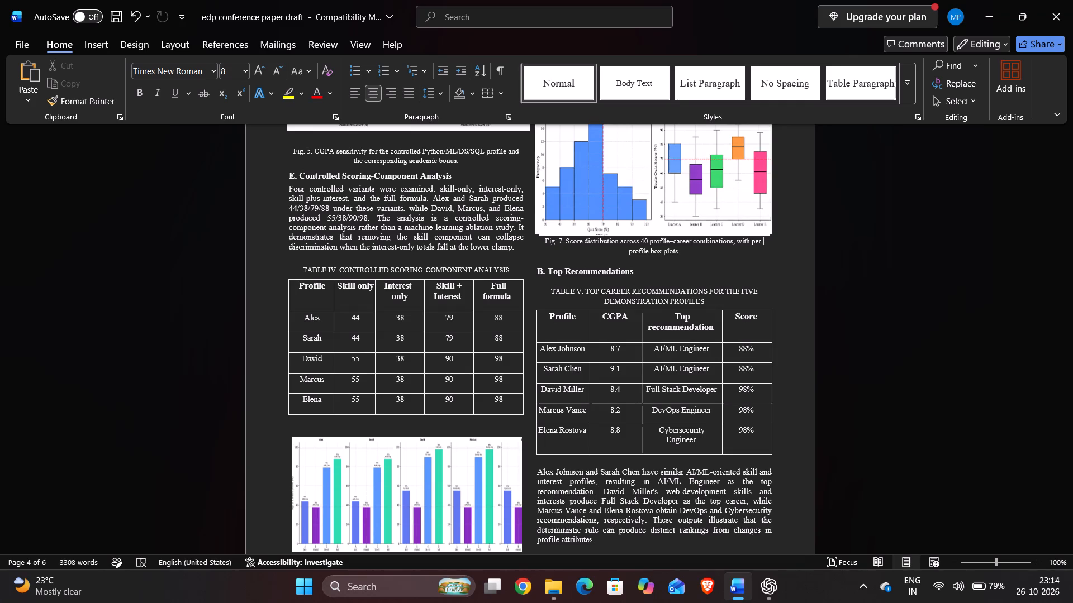
{"action": "scroll", "coordinate": [795, 331], "scroll_direction": "down", "scroll_amount": 2}
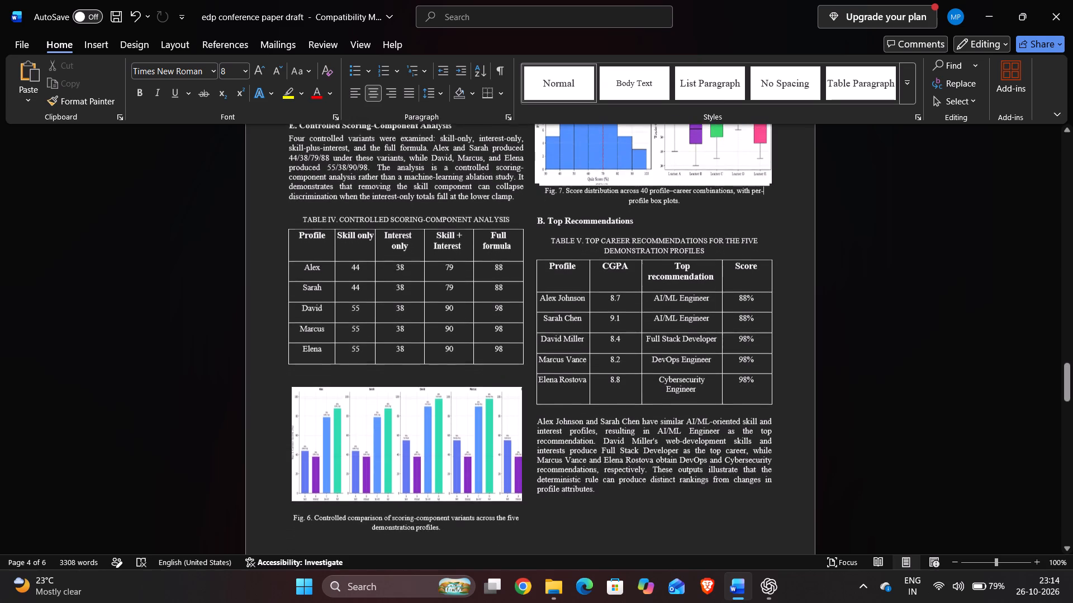
{"action": "scroll", "coordinate": [795, 331], "scroll_direction": "down", "scroll_amount": 2}
{"action": "scroll", "coordinate": [795, 331], "scroll_direction": "up", "scroll_amount": 7}
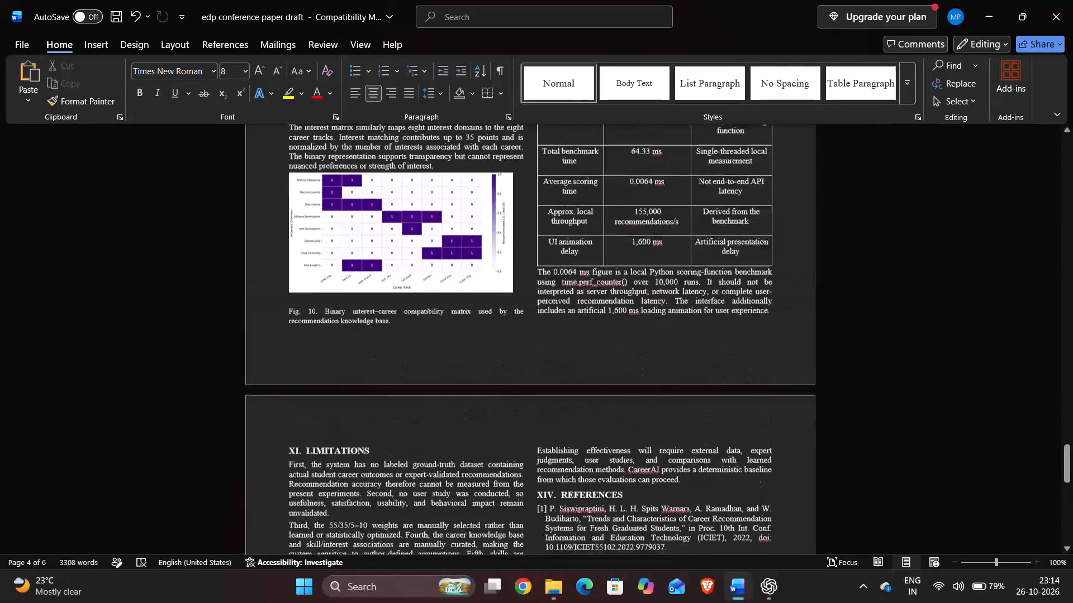
{"action": "scroll", "coordinate": [795, 331], "scroll_direction": "up", "scroll_amount": 4}
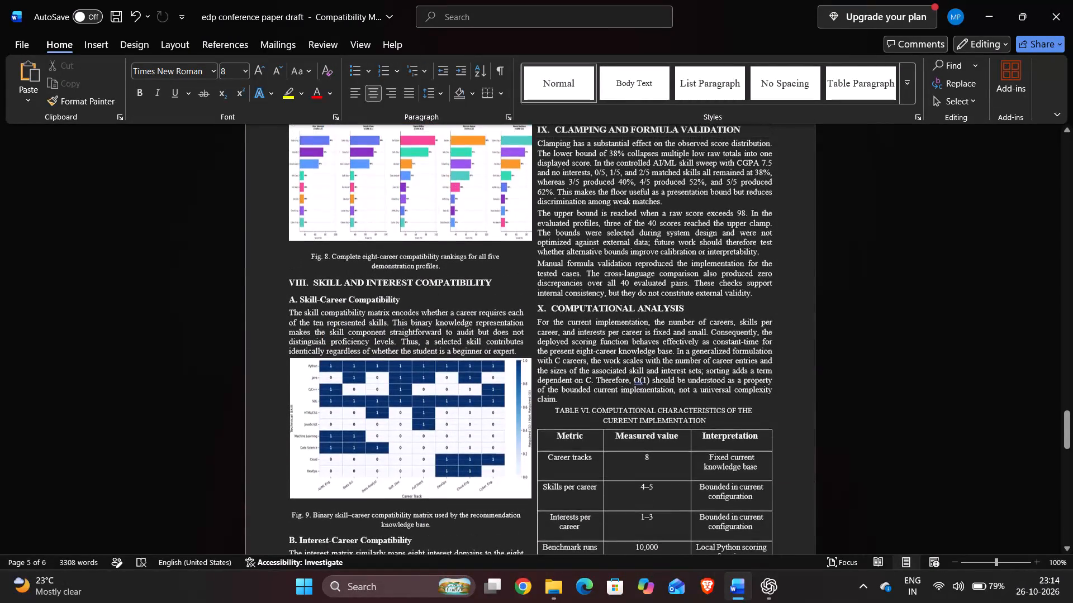
{"action": "scroll", "coordinate": [795, 331], "scroll_direction": "up", "scroll_amount": 2}
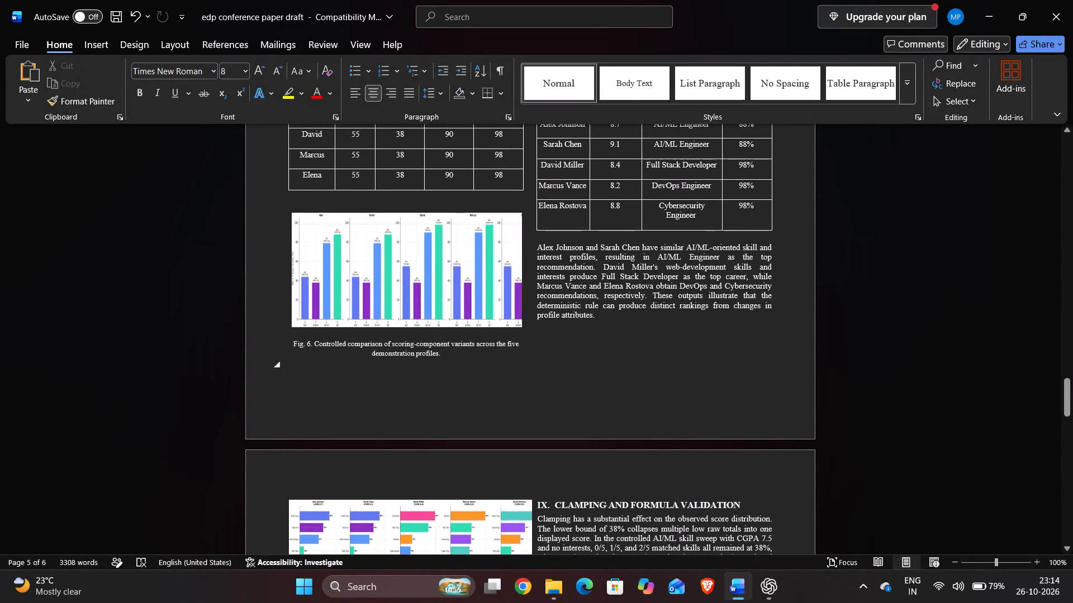
{"action": "left_click", "coordinate": [455, 267]}
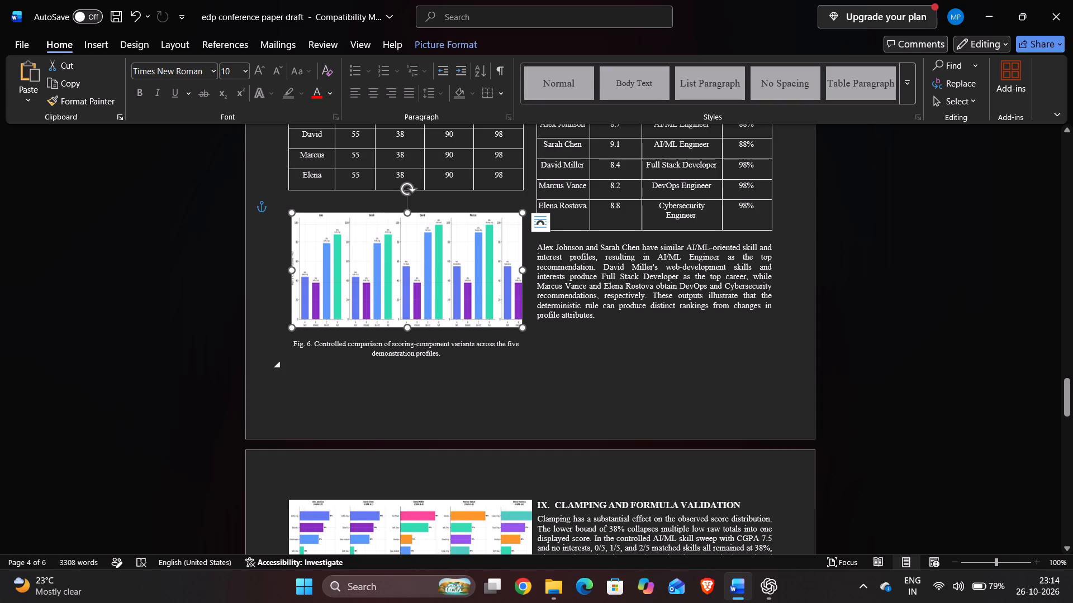
{"action": "right_click", "coordinate": [455, 267]}
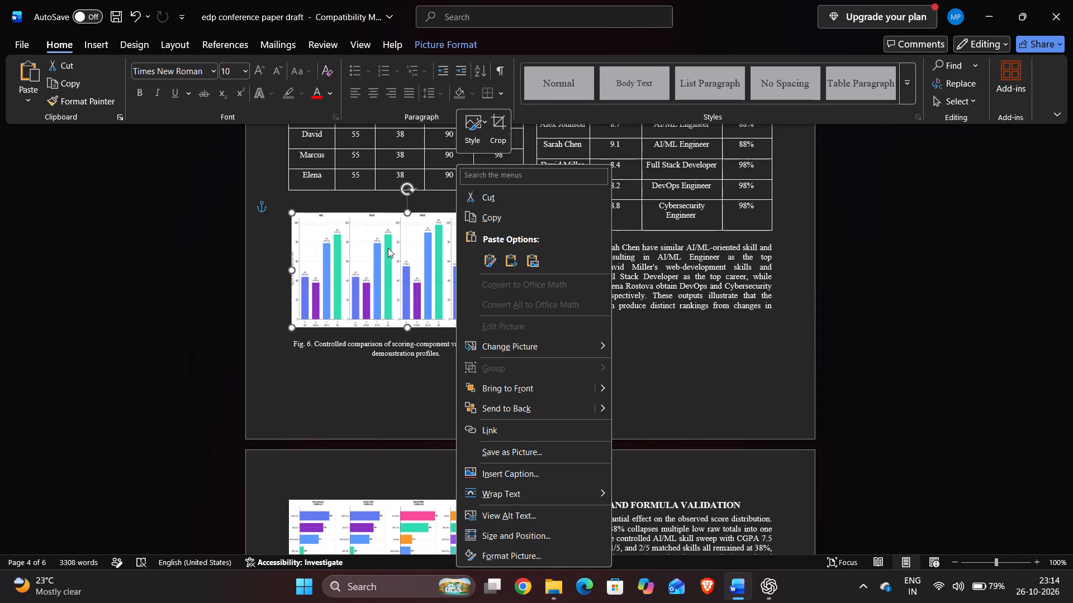
{"action": "left_click", "coordinate": [388, 248]}
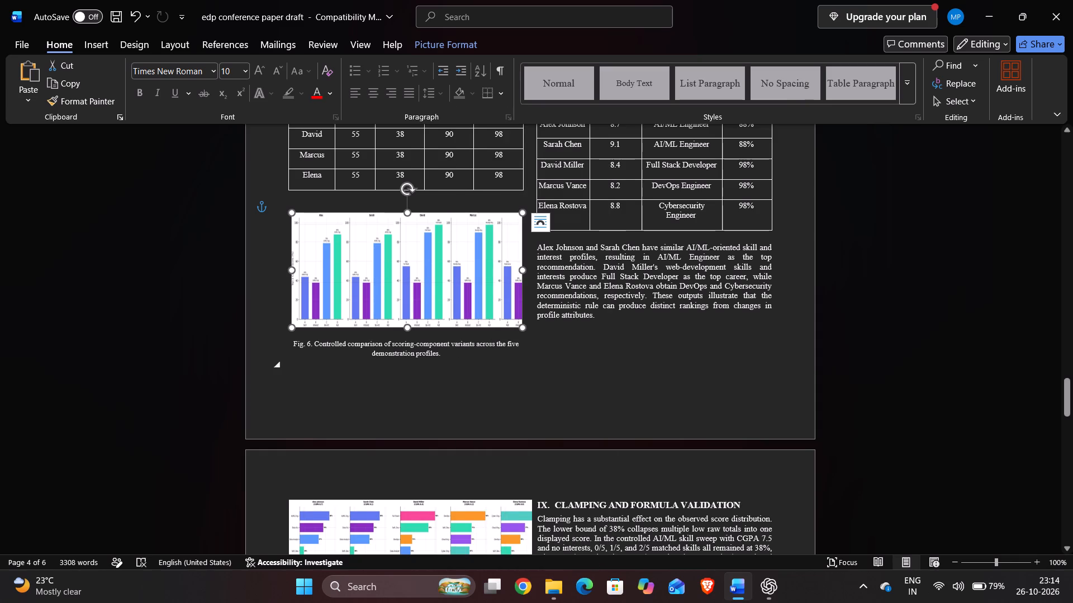
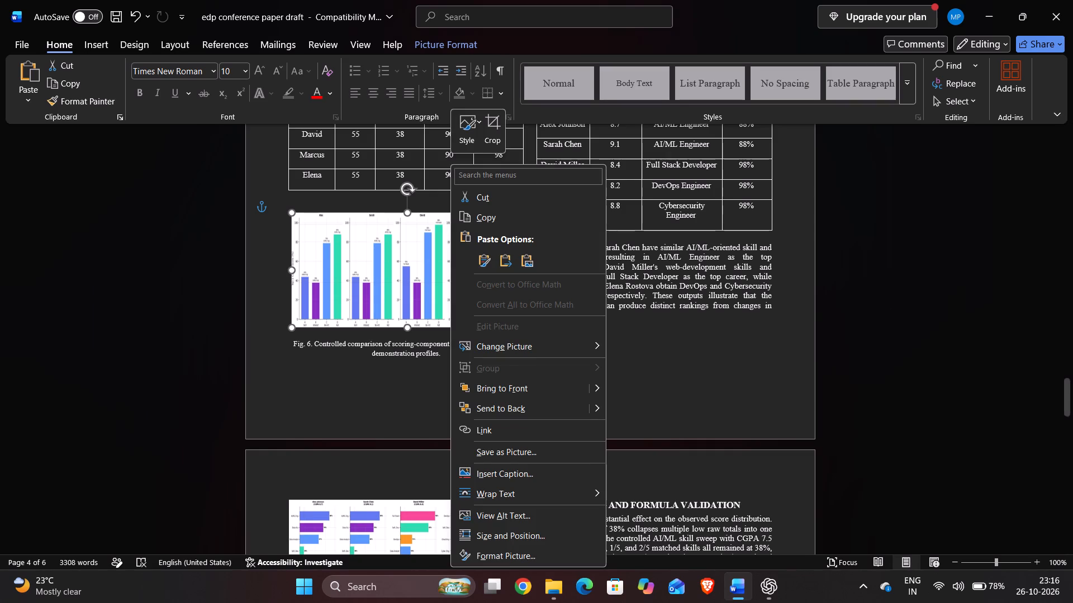
{"action": "left_click", "coordinate": [415, 281]}
{"action": "key", "text": "ctrl+v"}
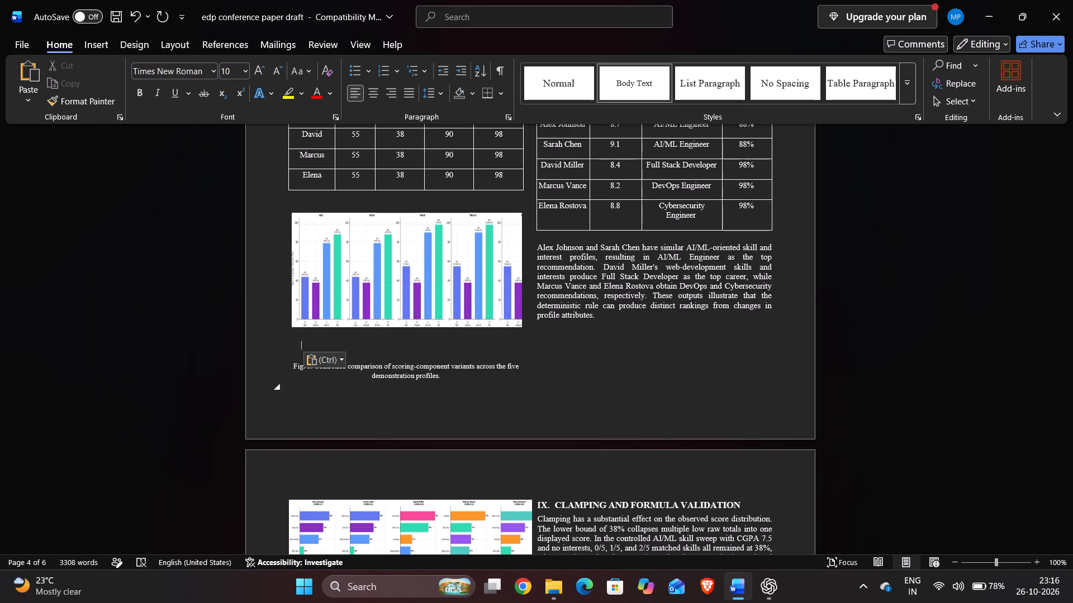
{"action": "left_click", "coordinate": [338, 357]}
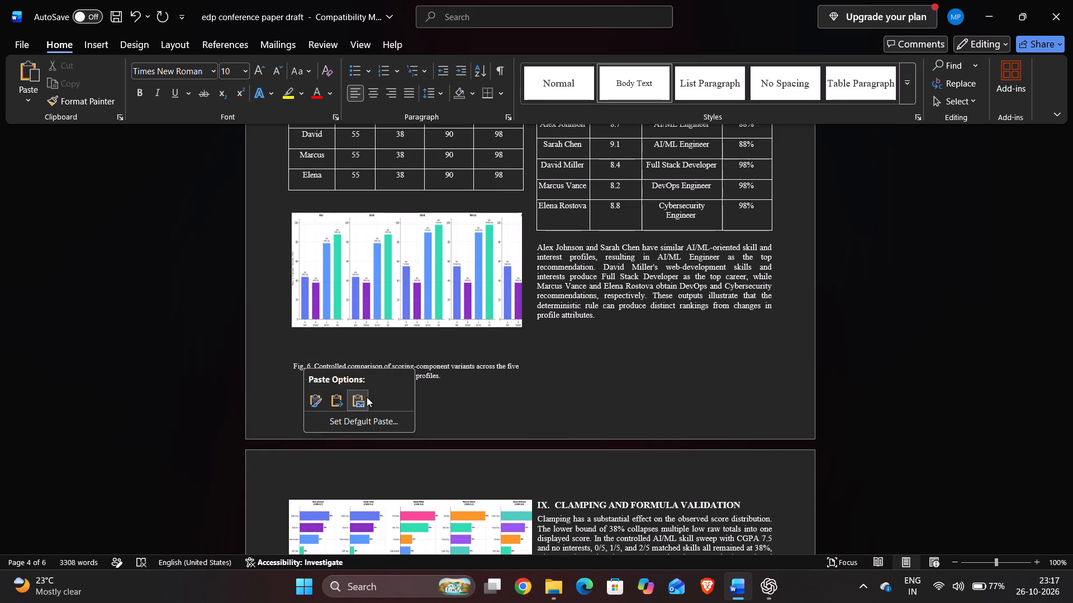
{"action": "left_click", "coordinate": [367, 397]}
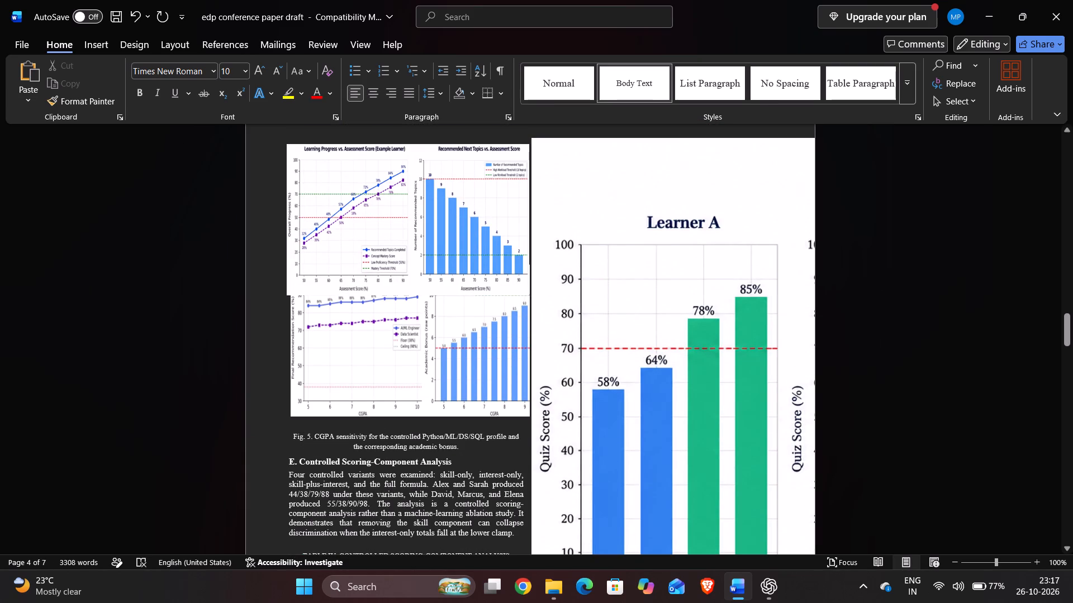
Set the pasted quiz scores chart's text wrapping to In Front of Text.
{"action": "scroll", "coordinate": [601, 331], "scroll_direction": "up", "scroll_amount": 1}
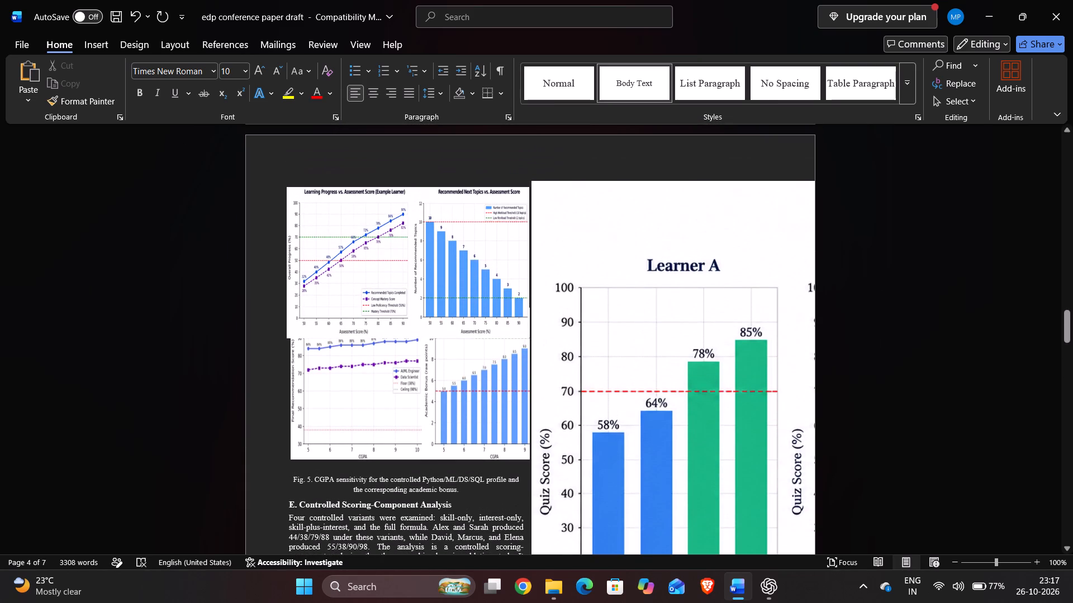
{"action": "left_click", "coordinate": [601, 331]}
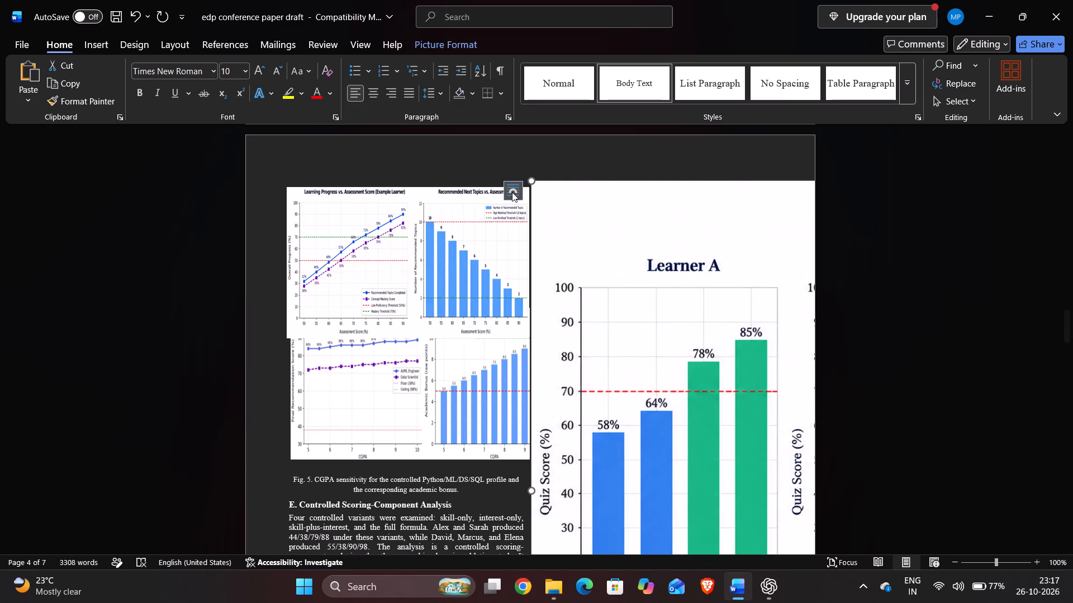
{"action": "left_click", "coordinate": [512, 192]}
{"action": "left_click", "coordinate": [473, 328]}
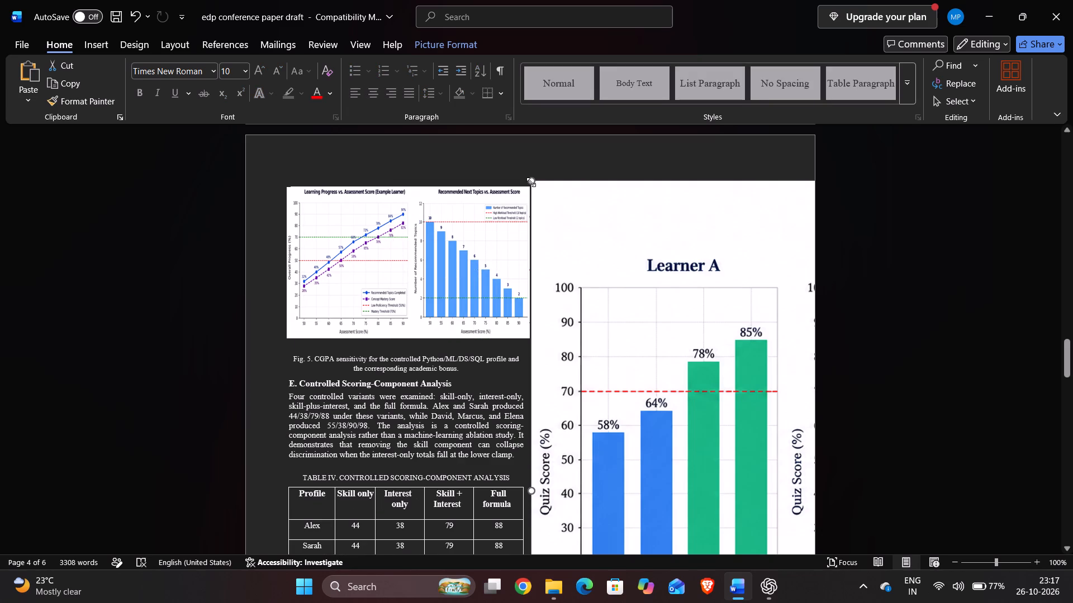
Shrink the oversized quiz scores chart to about 12.6 cm high and 25.19 cm wide, moving it over the page's left column.
{"action": "left_click_drag", "start_coordinate": [531, 182], "coordinate": [623, 343]}
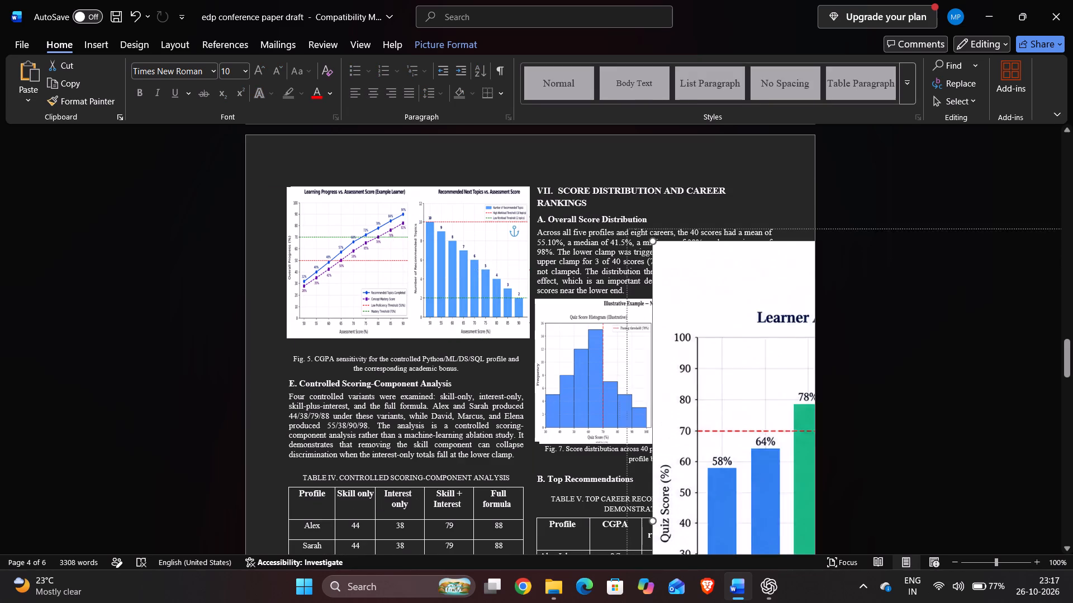
{"action": "left_click_drag", "start_coordinate": [623, 343], "coordinate": [612, 343]}
{"action": "left_click_drag", "start_coordinate": [722, 362], "coordinate": [725, 511]}
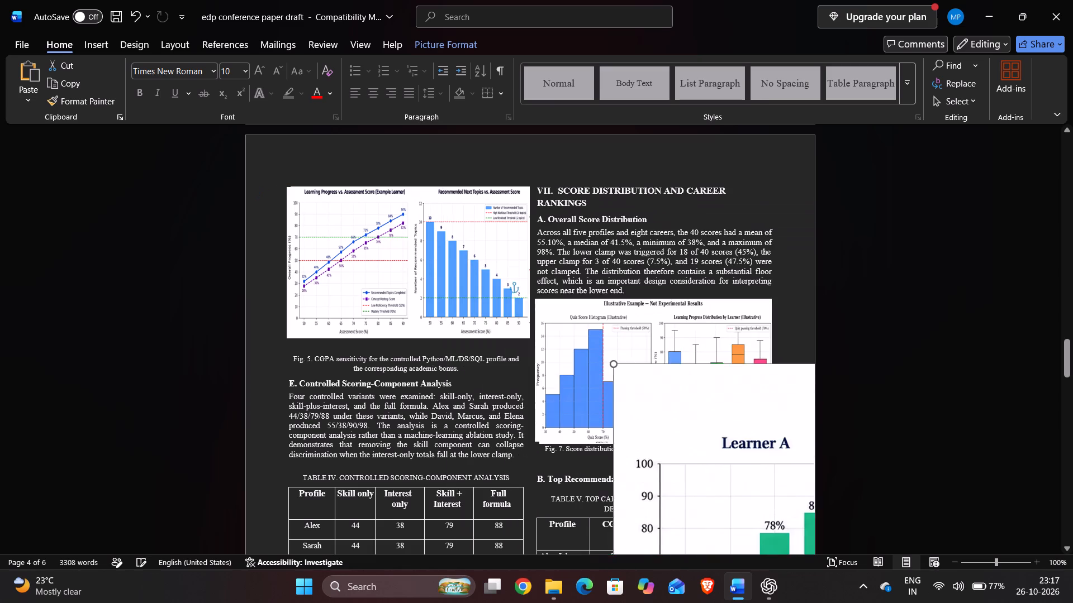
{"action": "left_click_drag", "start_coordinate": [725, 511], "coordinate": [458, 276]}
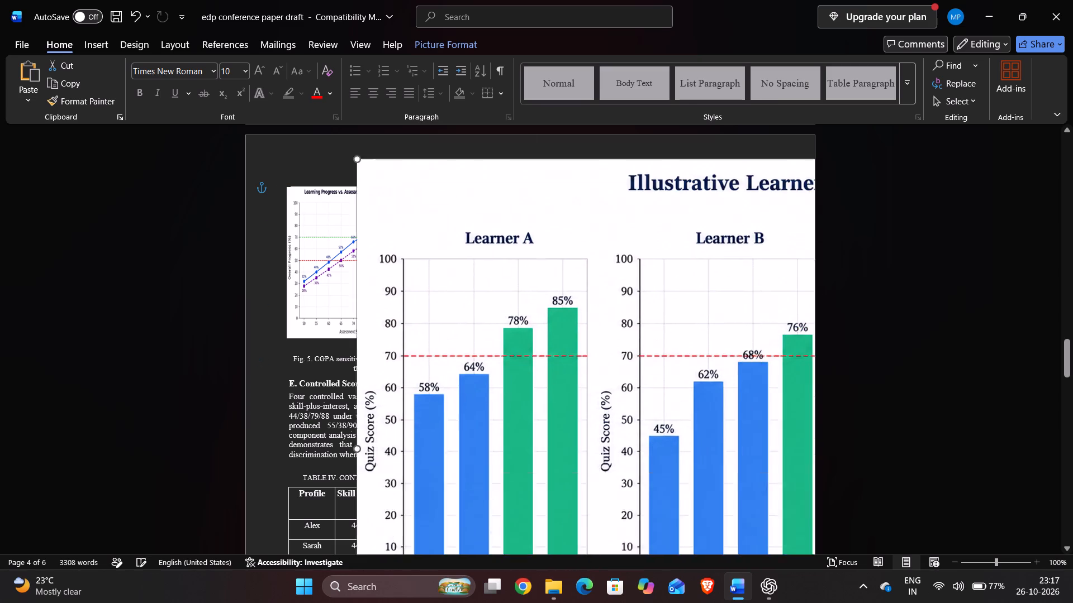
{"action": "left_click_drag", "start_coordinate": [458, 276], "coordinate": [457, 302]}
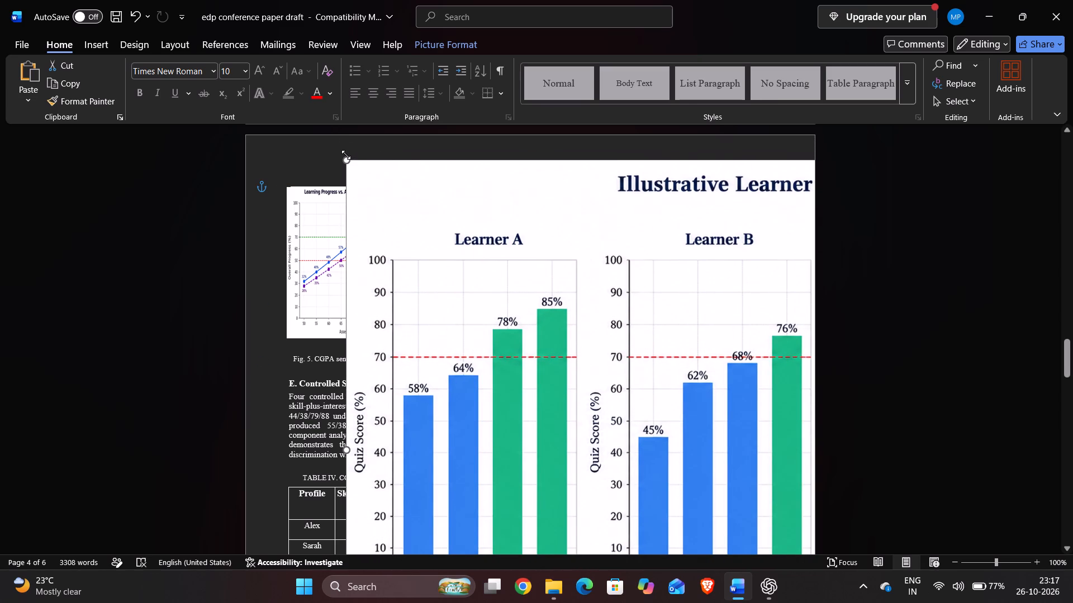
{"action": "left_click_drag", "start_coordinate": [346, 155], "coordinate": [590, 538]}
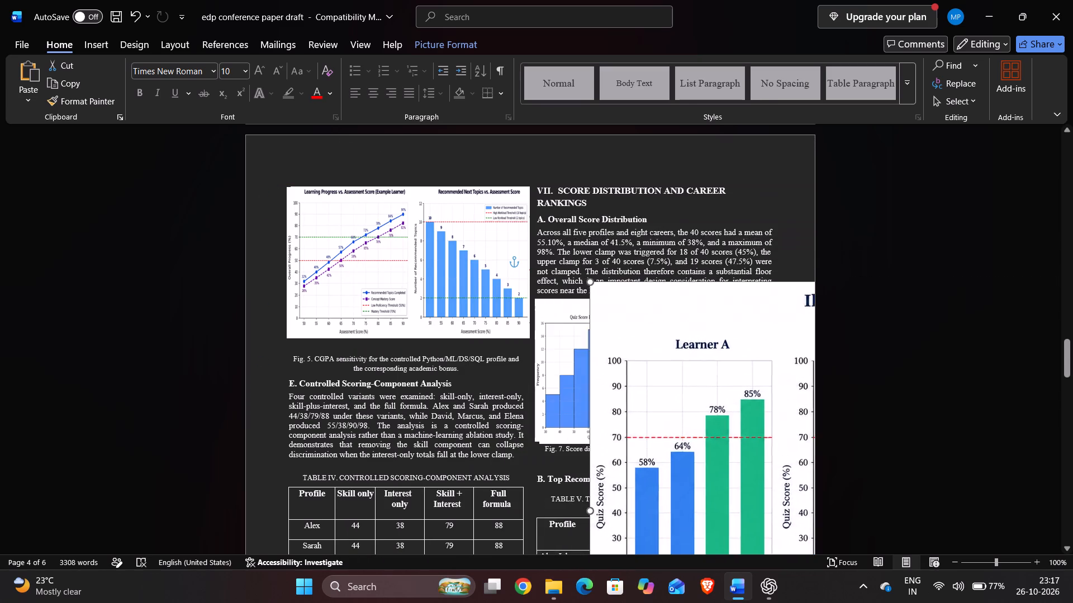
{"action": "left_click", "coordinate": [730, 503]}
{"action": "left_click_drag", "start_coordinate": [730, 503], "coordinate": [565, 471]}
{"action": "left_click_drag", "start_coordinate": [727, 400], "coordinate": [746, 422]}
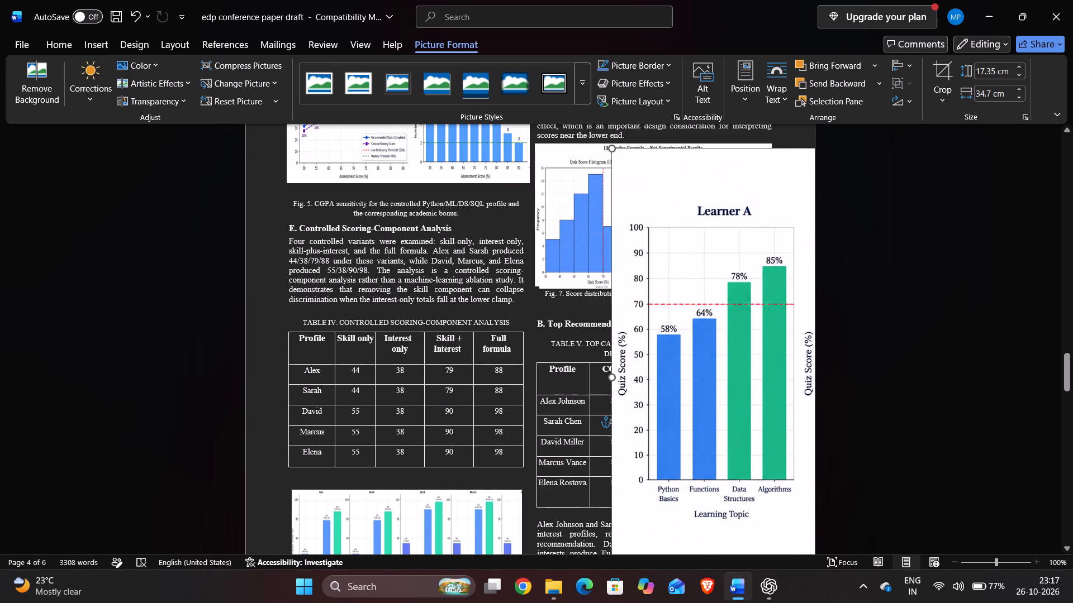
{"action": "left_click_drag", "start_coordinate": [746, 422], "coordinate": [415, 441]}
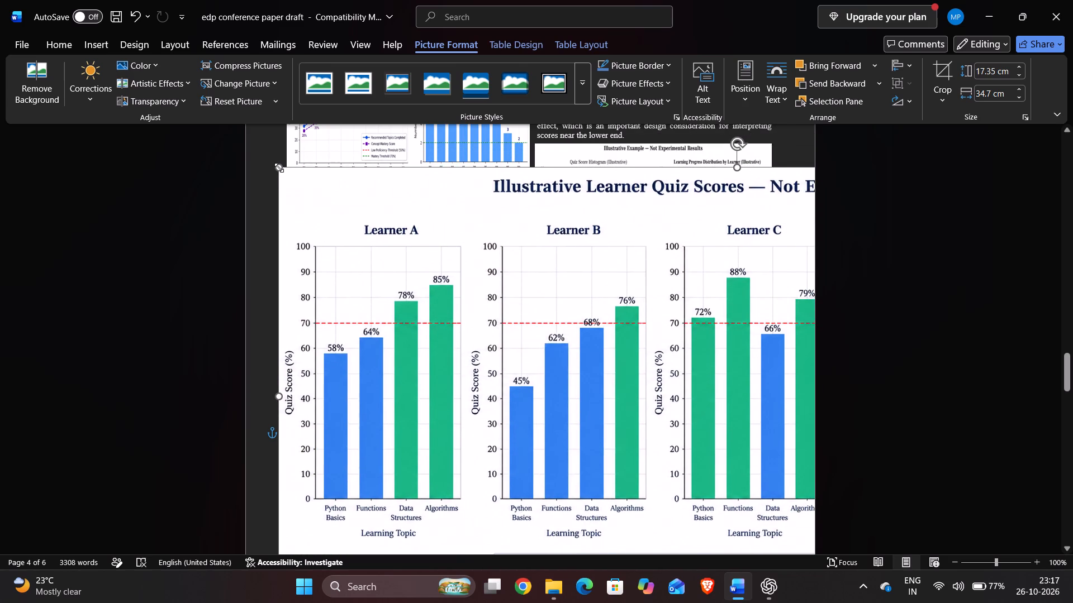
{"action": "left_click_drag", "start_coordinate": [279, 167], "coordinate": [537, 446]}
{"action": "left_click_drag", "start_coordinate": [641, 516], "coordinate": [638, 514]}
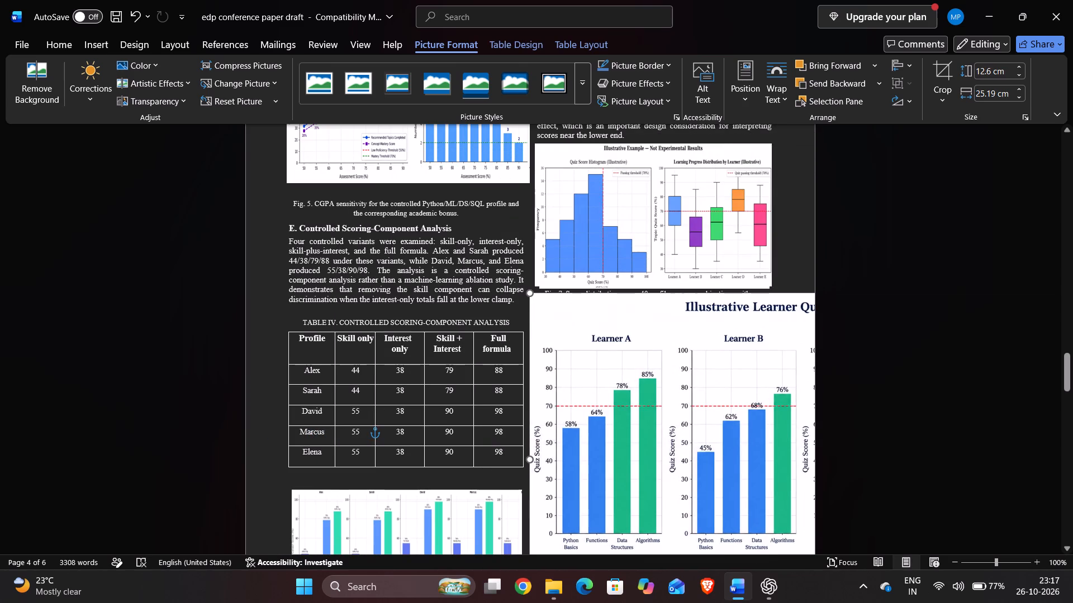
{"action": "left_click_drag", "start_coordinate": [638, 514], "coordinate": [444, 409]}
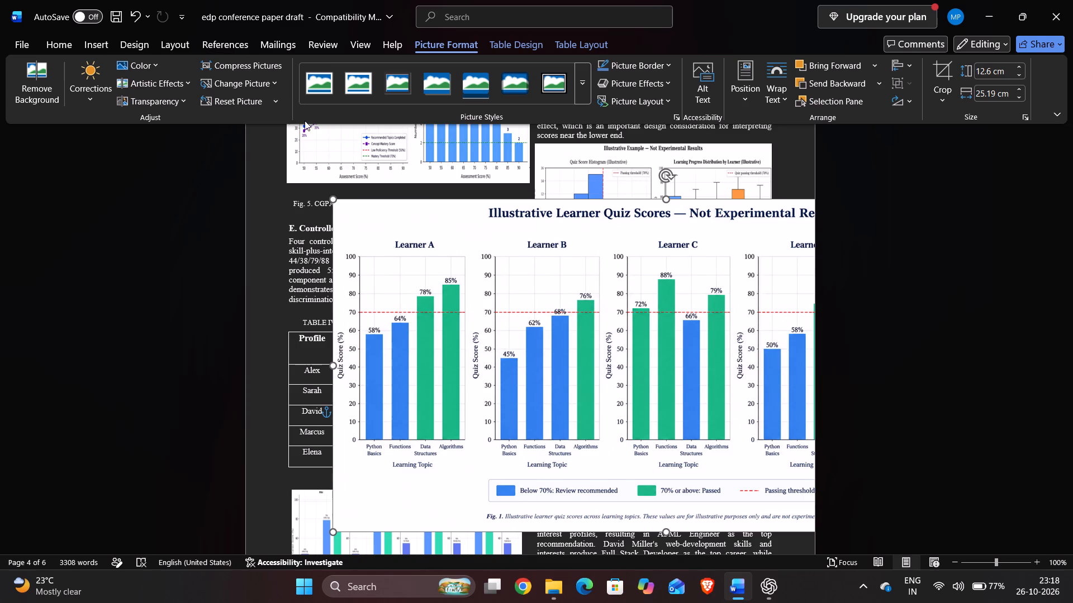
Reduce the quiz scores chart further to about 5.75 cm high and 11.5 cm wide.
{"action": "left_click_drag", "start_coordinate": [332, 195], "coordinate": [453, 326]}
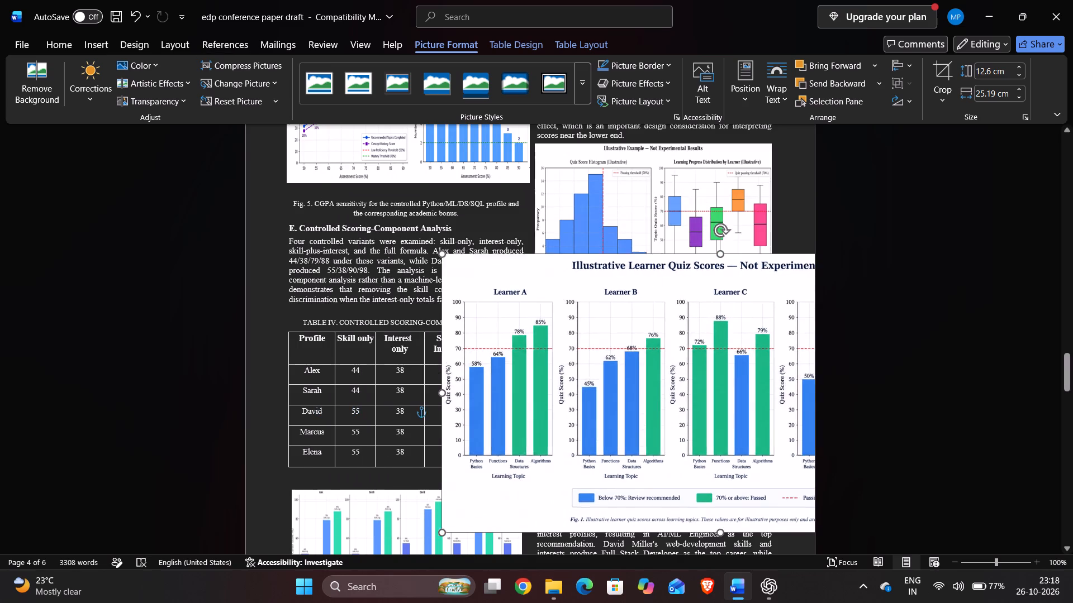
{"action": "left_click_drag", "start_coordinate": [453, 326], "coordinate": [461, 335]}
{"action": "left_click_drag", "start_coordinate": [609, 367], "coordinate": [493, 334]}
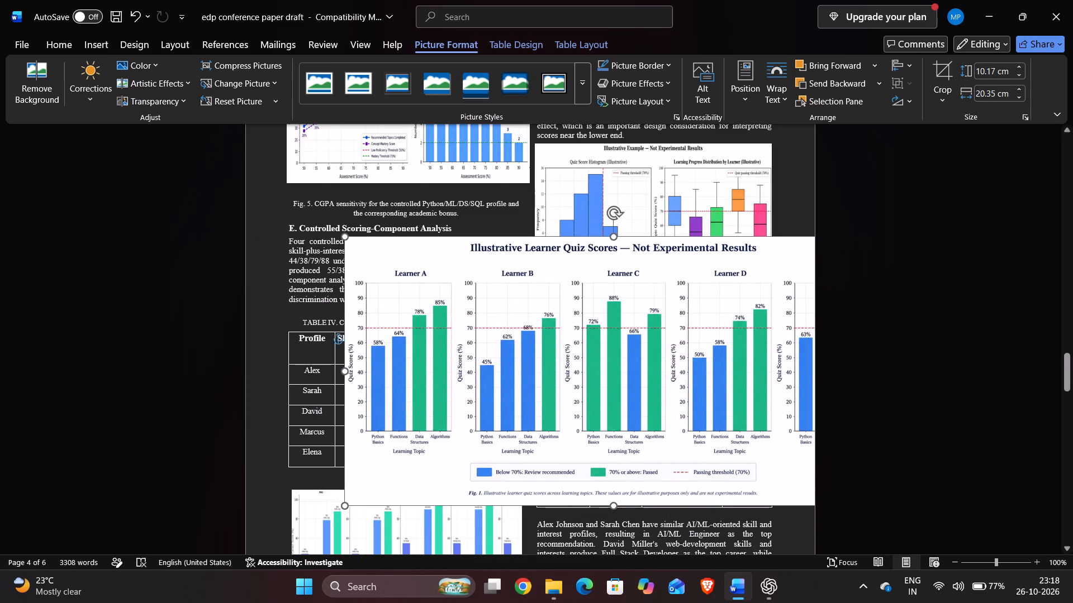
{"action": "left_click_drag", "start_coordinate": [493, 334], "coordinate": [482, 326]}
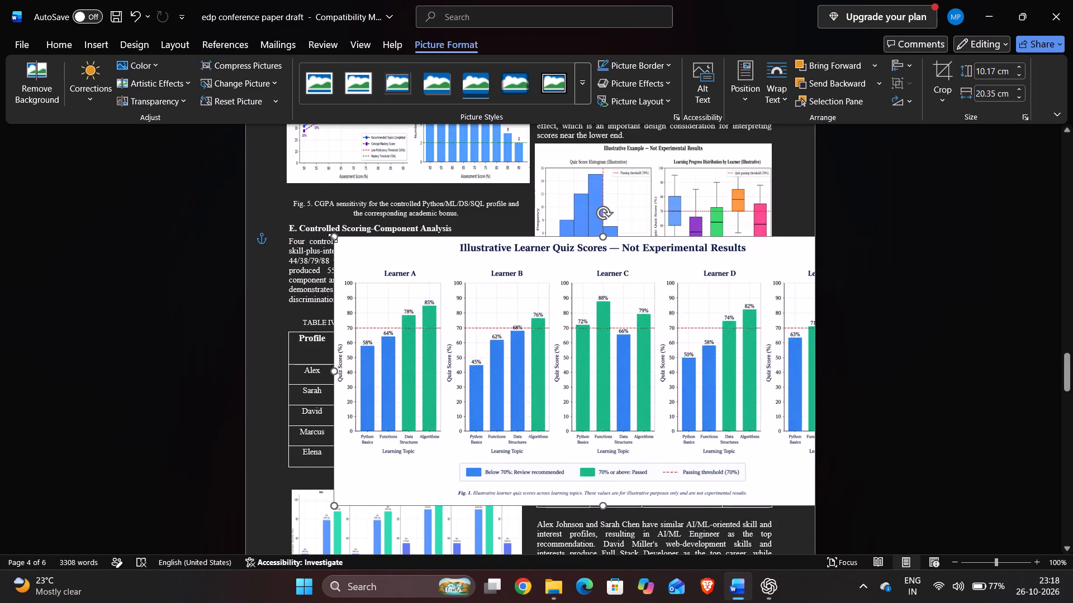
{"action": "left_click_drag", "start_coordinate": [333, 238], "coordinate": [458, 332]}
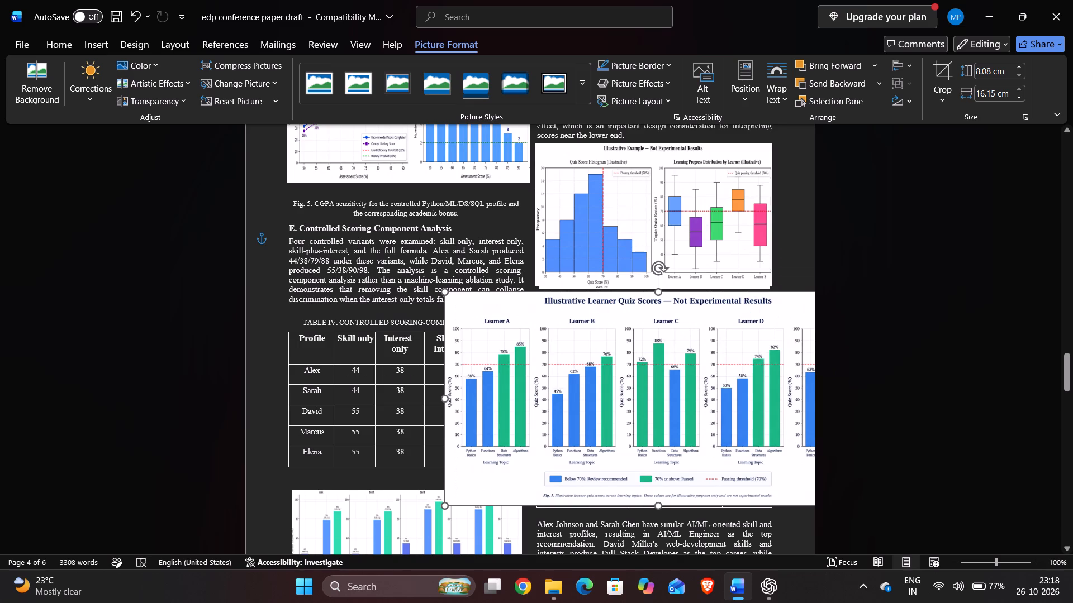
{"action": "left_click_drag", "start_coordinate": [611, 381], "coordinate": [464, 314]}
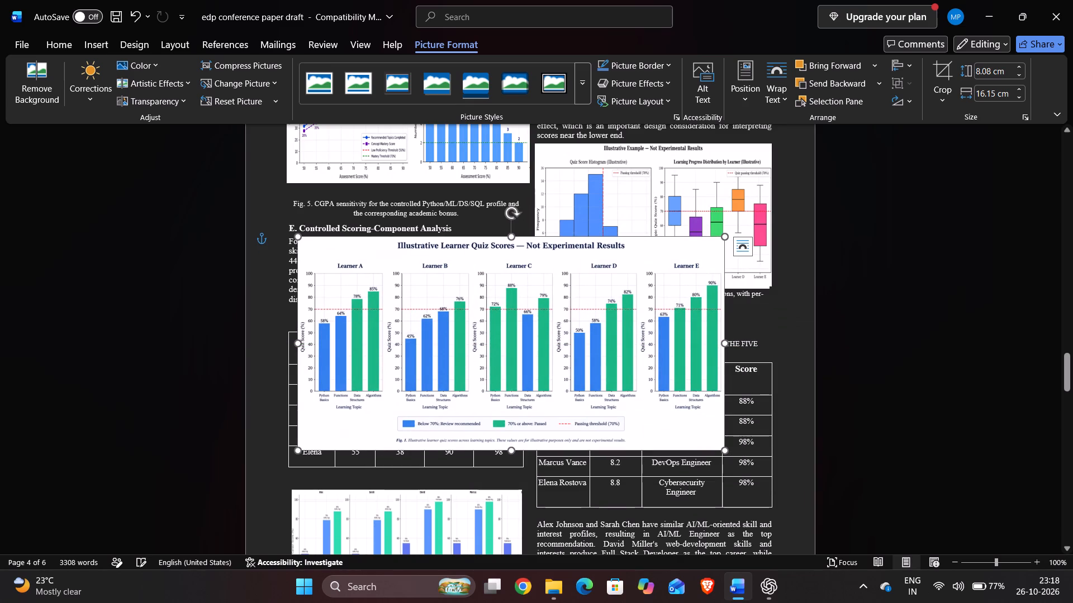
{"action": "left_click_drag", "start_coordinate": [300, 236], "coordinate": [391, 299]}
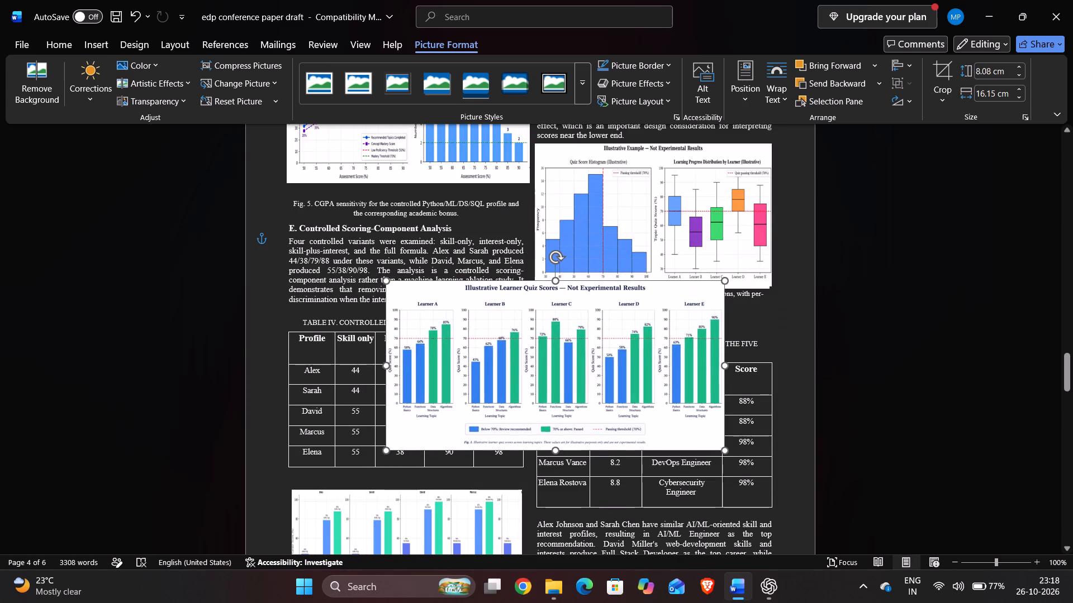
{"action": "left_click_drag", "start_coordinate": [391, 299], "coordinate": [421, 316]}
Place the chart over the old Fig. 6 chart above its caption, about 4.67 cm high and narrowed to the column width.
{"action": "left_click_drag", "start_coordinate": [531, 367], "coordinate": [527, 348]}
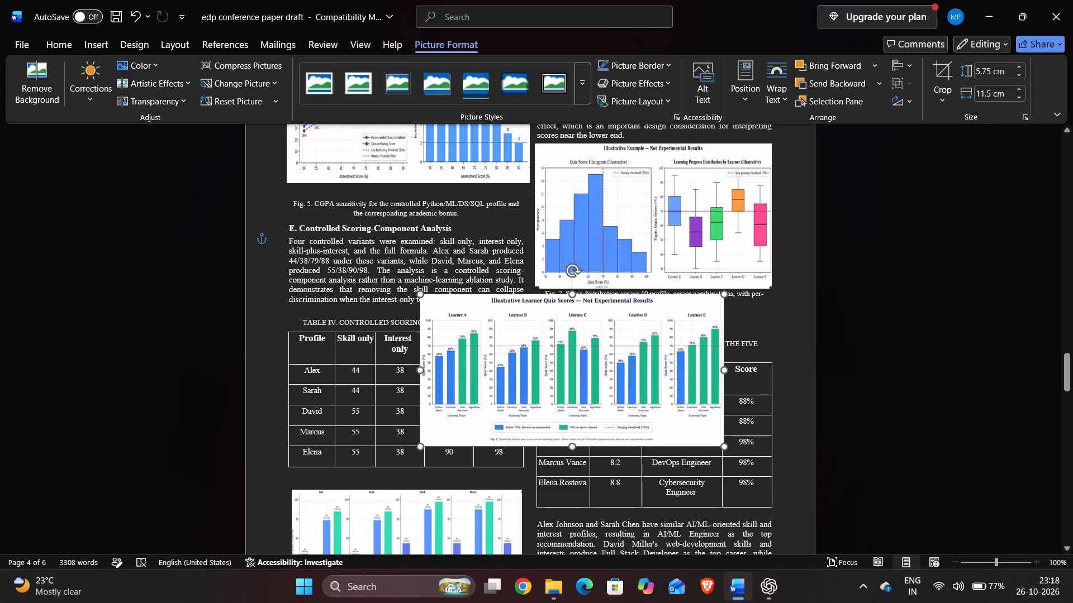
{"action": "left_click_drag", "start_coordinate": [527, 348], "coordinate": [485, 438]}
{"action": "scroll", "coordinate": [485, 438], "scroll_direction": "down", "scroll_amount": 1}
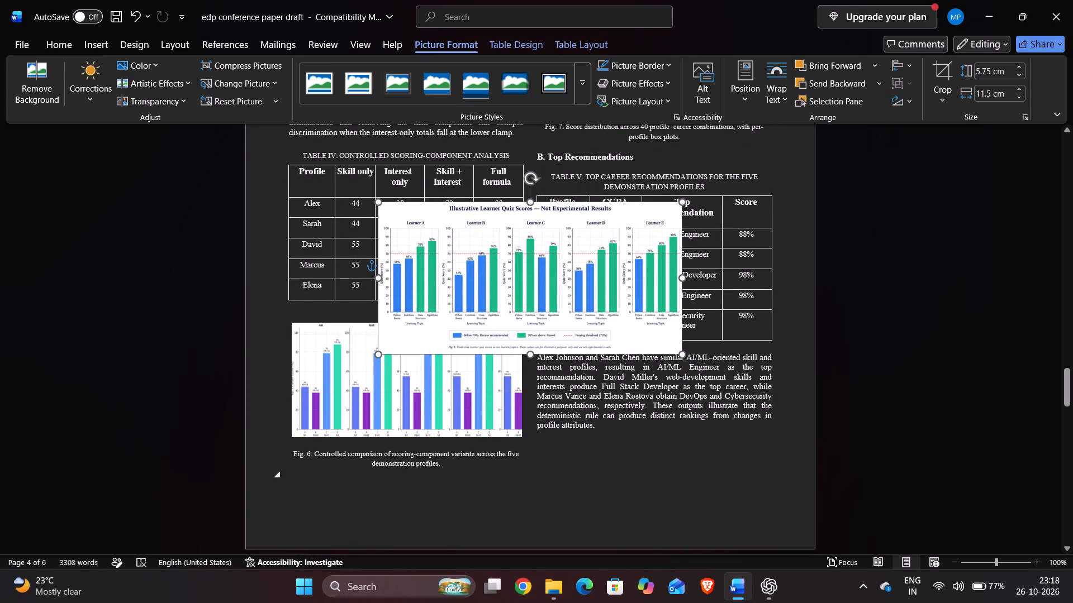
{"action": "left_click_drag", "start_coordinate": [523, 289], "coordinate": [438, 394]}
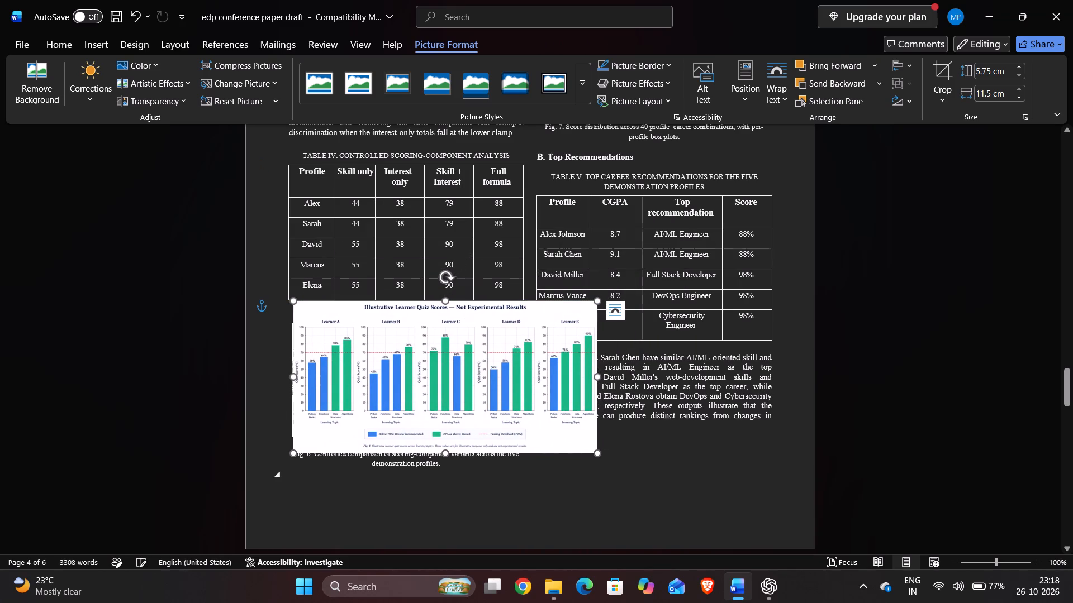
{"action": "left_click_drag", "start_coordinate": [294, 301], "coordinate": [334, 356]}
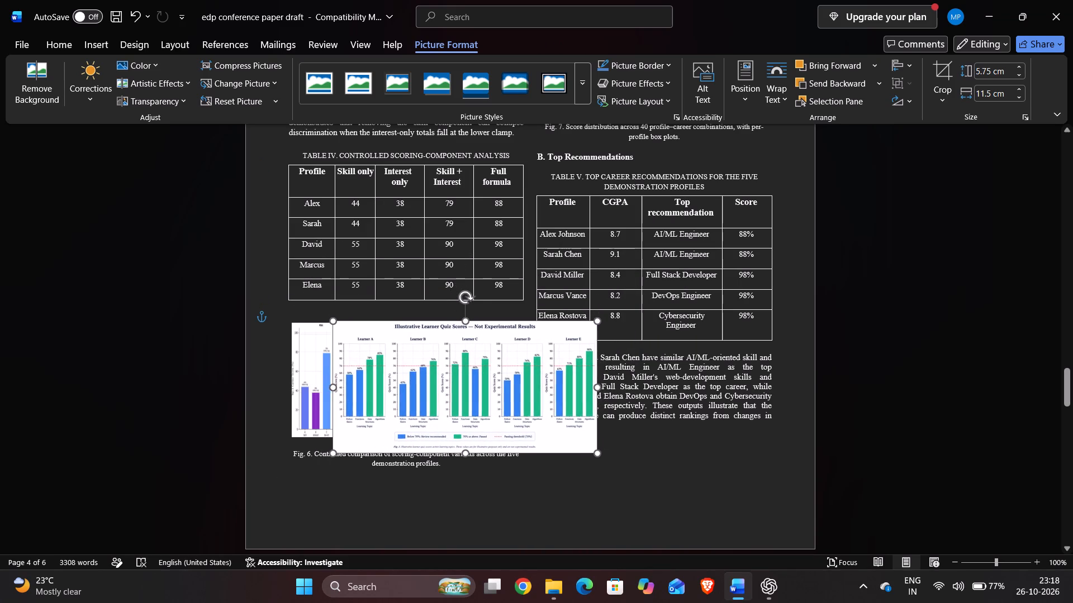
{"action": "left_click_drag", "start_coordinate": [334, 356], "coordinate": [350, 365]}
{"action": "left_click_drag", "start_coordinate": [409, 385], "coordinate": [392, 374]}
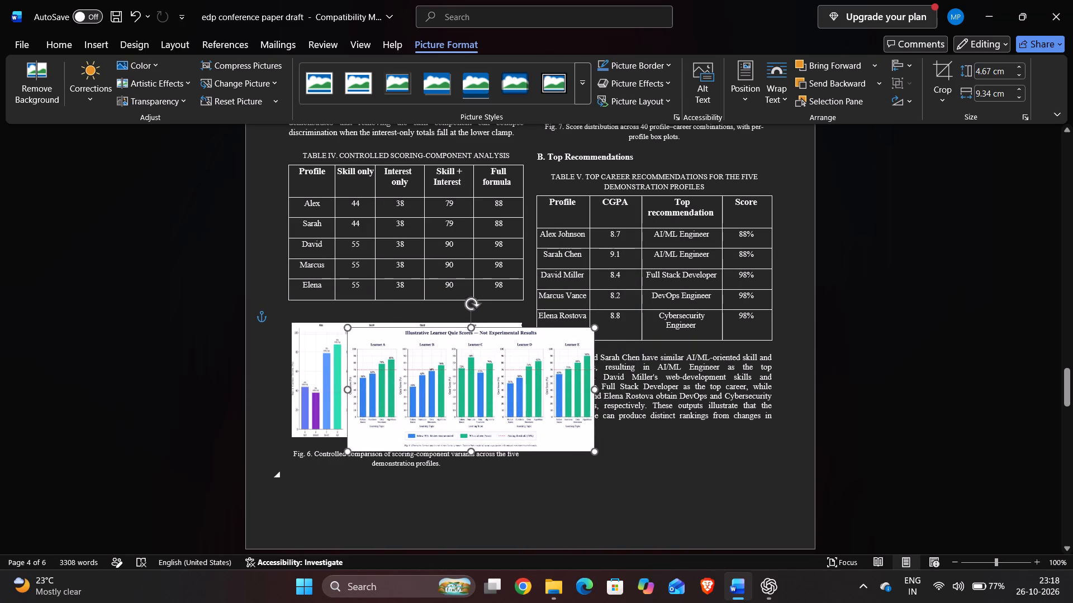
{"action": "left_click_drag", "start_coordinate": [392, 374], "coordinate": [346, 369]}
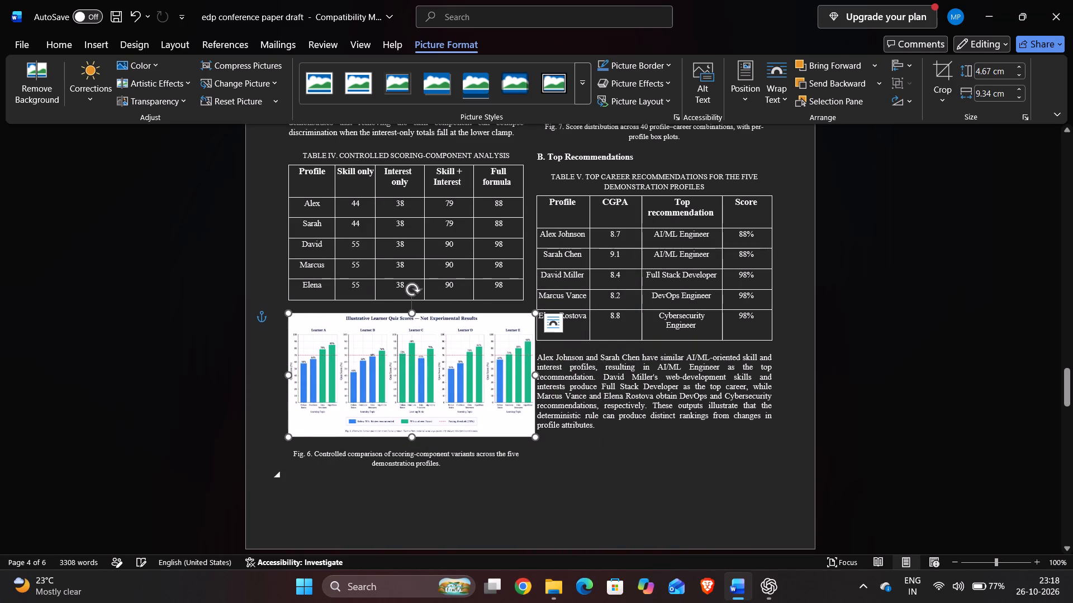
{"action": "left_click_drag", "start_coordinate": [538, 376], "coordinate": [521, 373]}
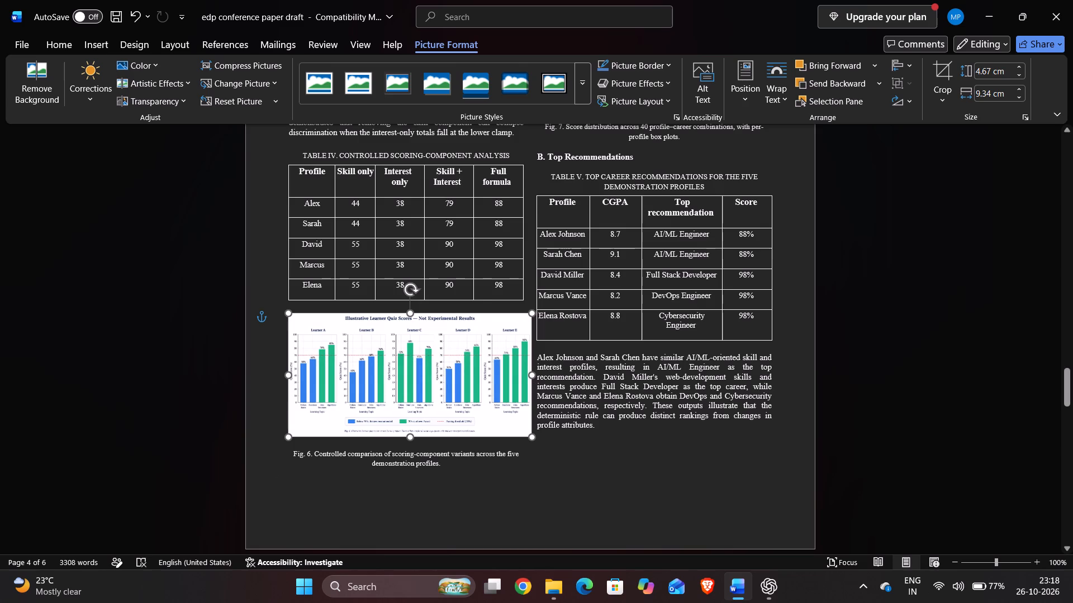
{"action": "left_click_drag", "start_coordinate": [521, 373], "coordinate": [521, 377]}
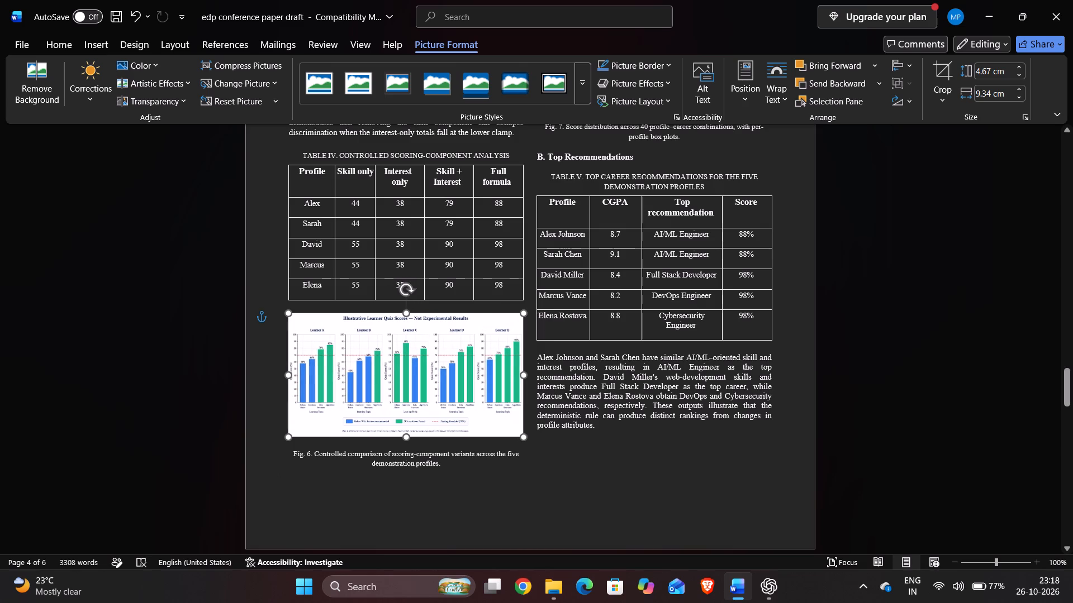
{"action": "left_click_drag", "start_coordinate": [521, 377], "coordinate": [523, 377]}
{"action": "left_click", "coordinate": [533, 385]}
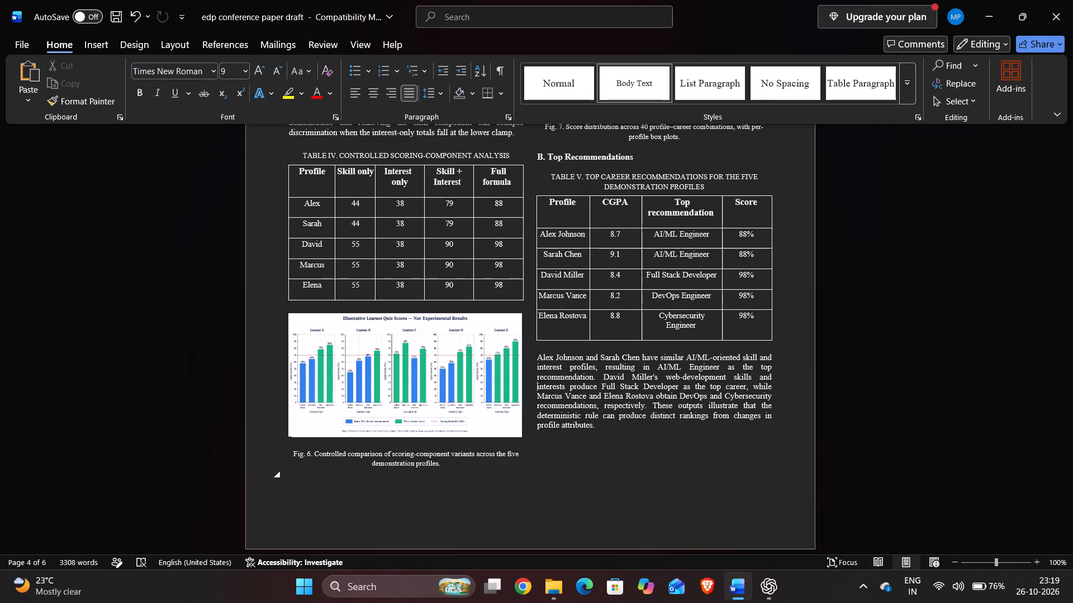
{"action": "scroll", "coordinate": [533, 385], "scroll_direction": "down", "scroll_amount": 3}
{"action": "scroll", "coordinate": [462, 367], "scroll_direction": "down", "scroll_amount": 1}
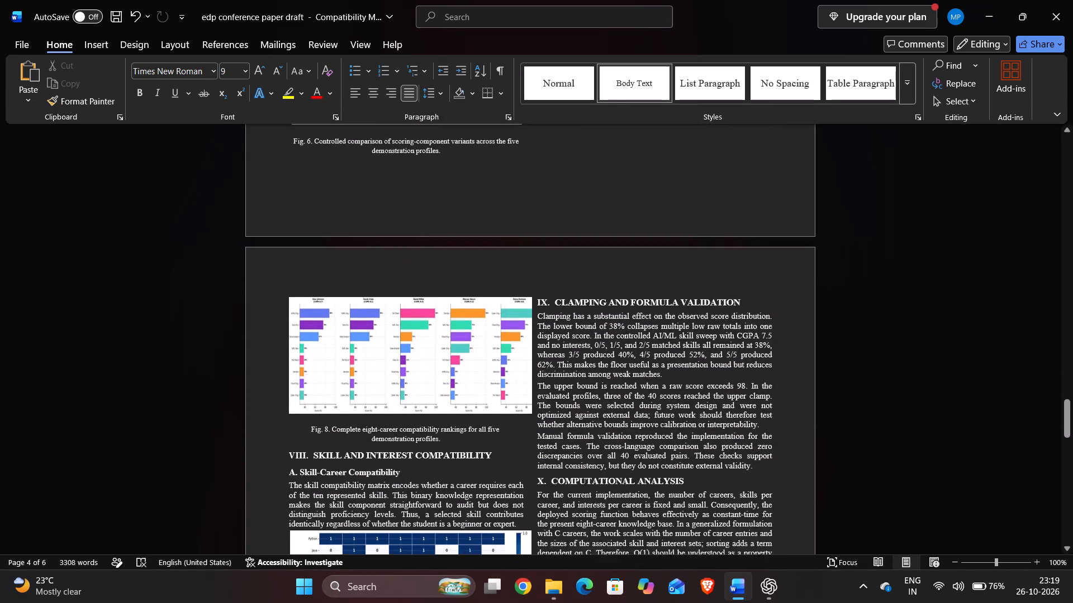
{"action": "scroll", "coordinate": [462, 367], "scroll_direction": "down", "scroll_amount": 2}
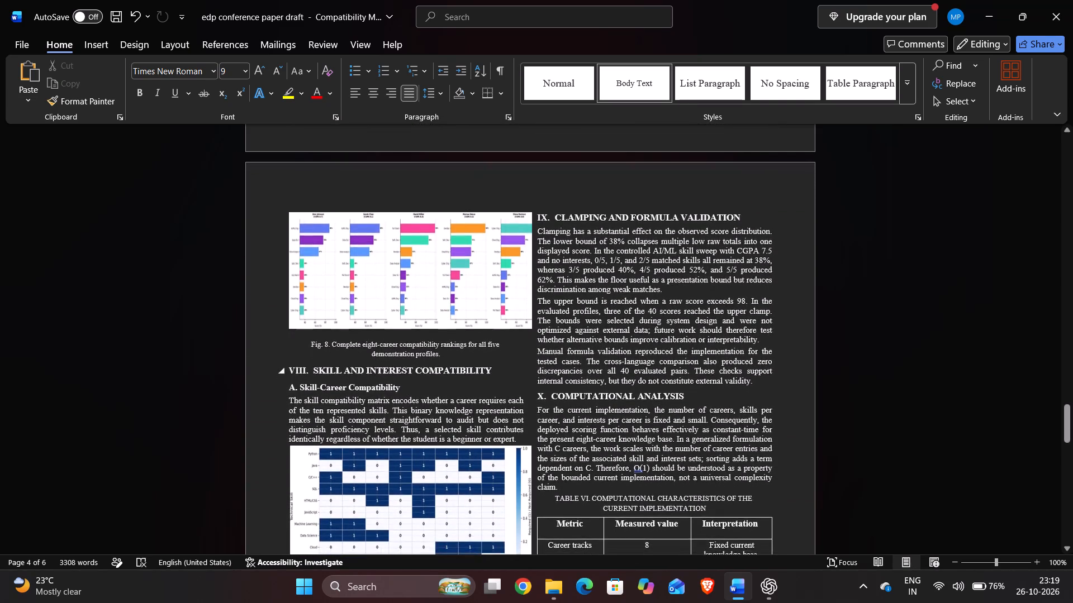
{"action": "scroll", "coordinate": [462, 367], "scroll_direction": "down", "scroll_amount": 1}
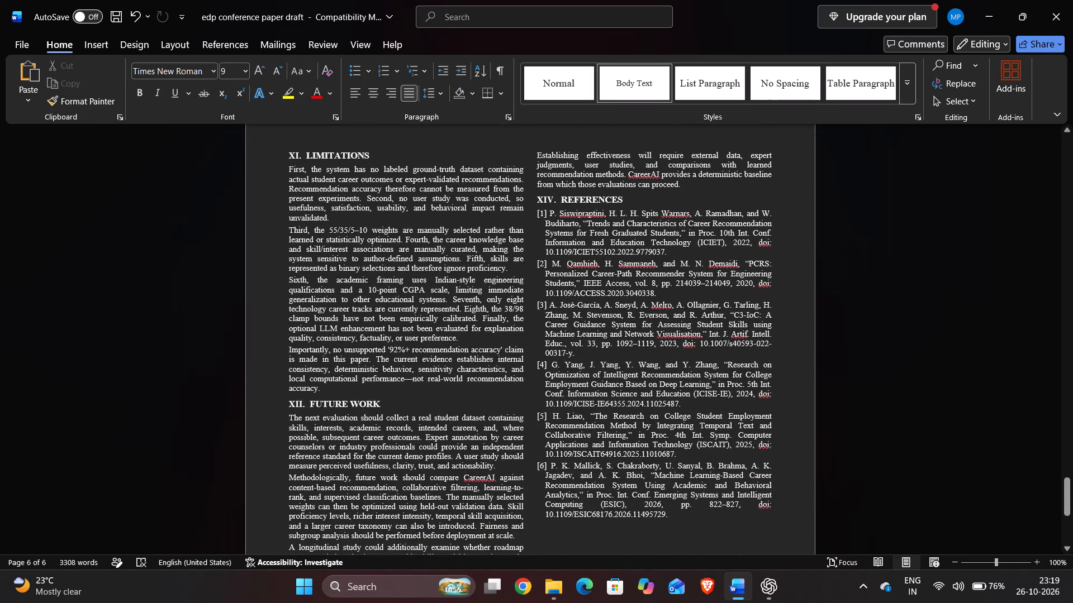
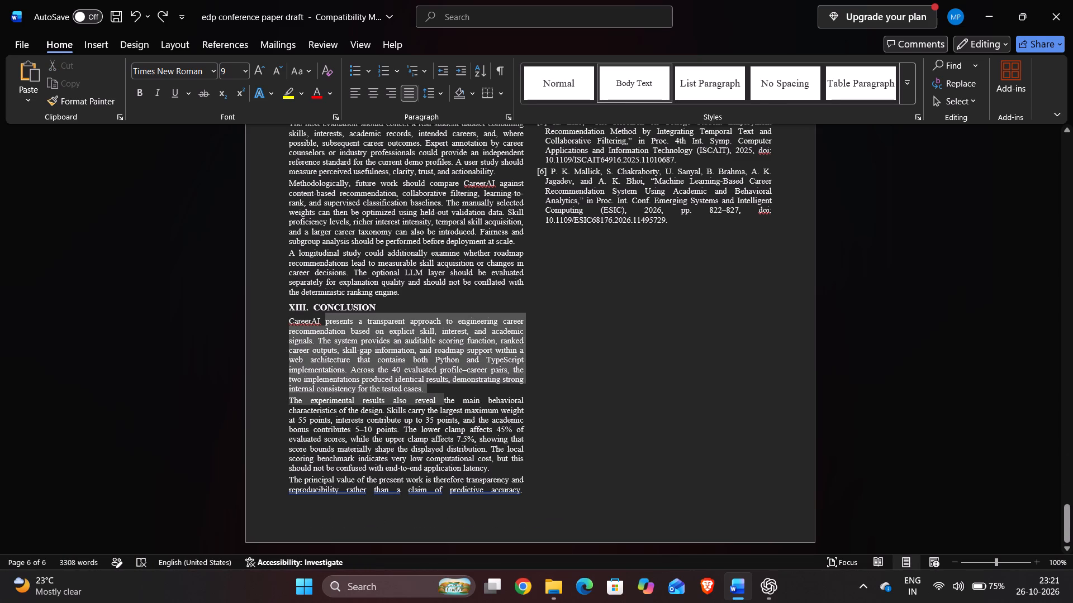
{"action": "left_click_drag", "start_coordinate": [437, 390], "coordinate": [435, 387]}
{"action": "key", "text": "ctrl+v"}
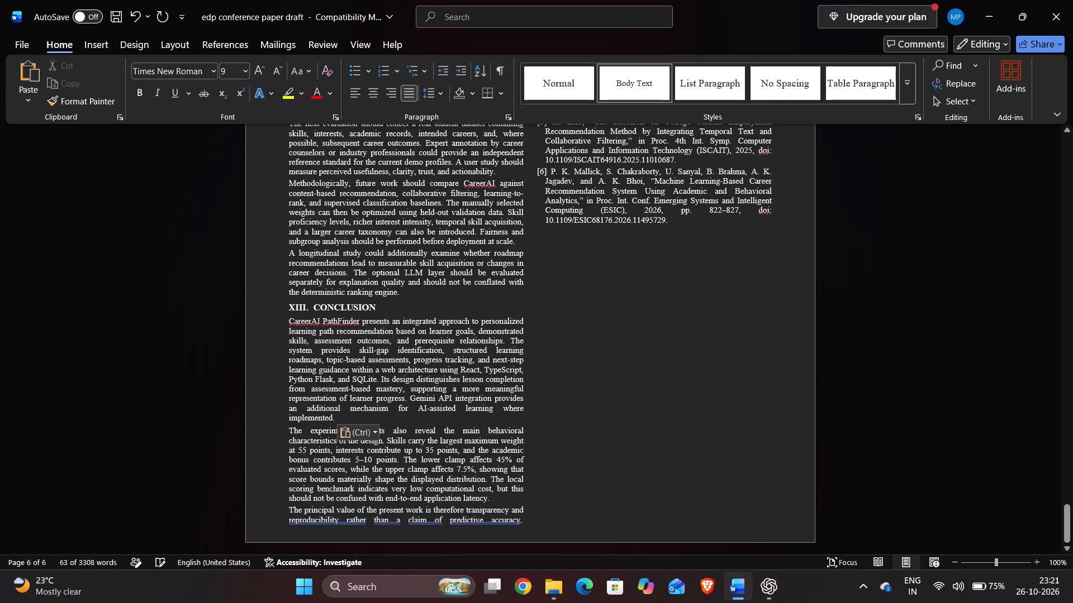
Delete the leftover word "CareerAI" before "PathFinder" at the start of the Conclusion section.
{"action": "left_click", "coordinate": [321, 319]}
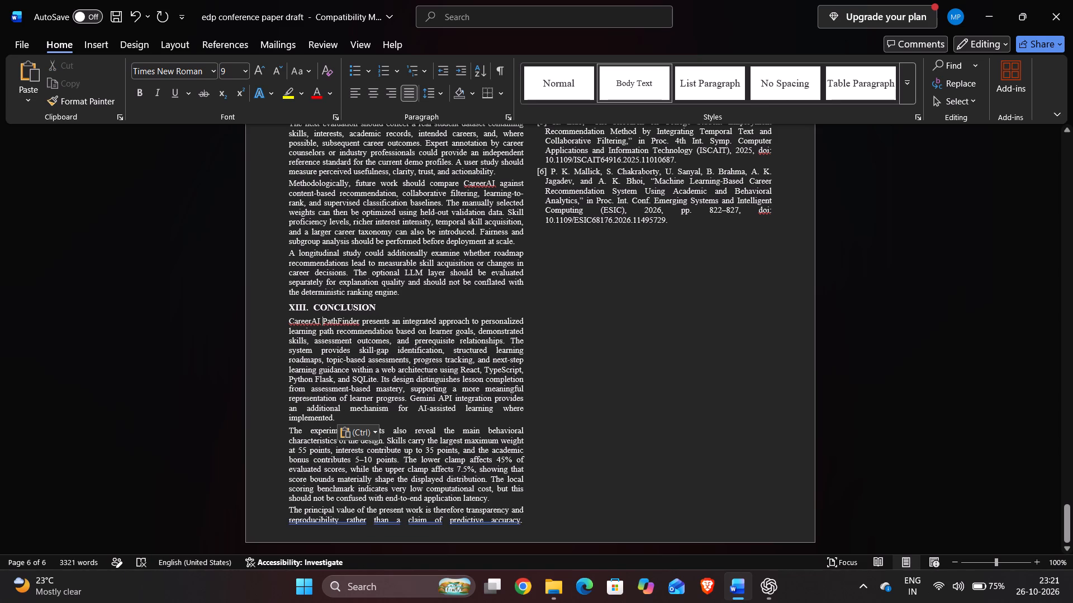
{"action": "key", "text": "BackSpace"}
{"action": "key", "text": "BackSpace"}
{"action": "key", "text": "BackSpace"}
{"action": "key", "text": "BackSpace"}
{"action": "key", "text": "BackSpace"}
{"action": "key", "text": "BackSpace"}
{"action": "key", "text": "BackSpace"}
{"action": "key", "text": "BackSpace"}
{"action": "key", "text": "BackSpace"}
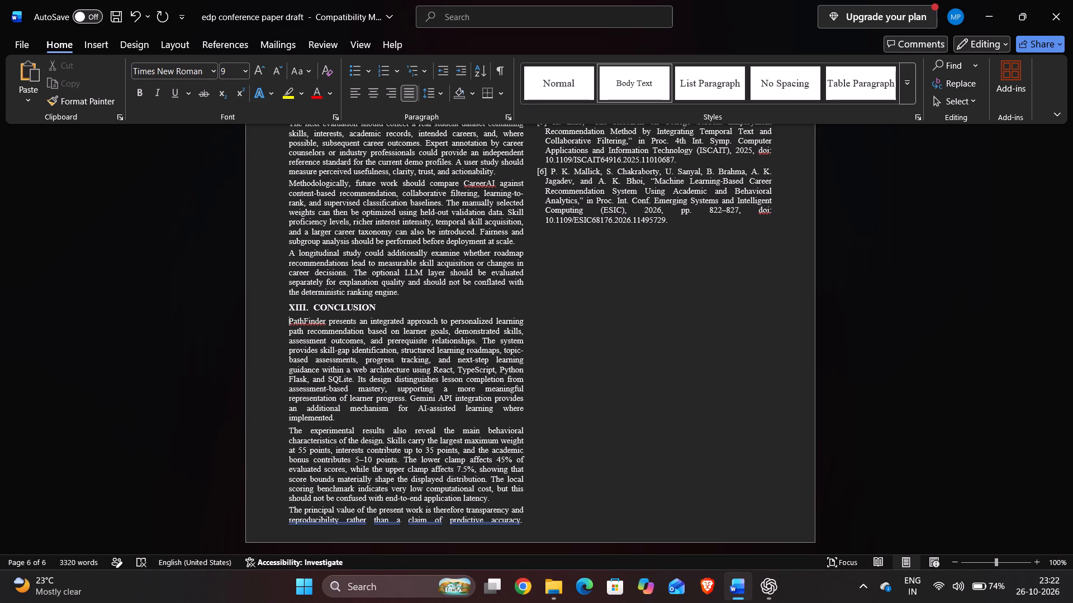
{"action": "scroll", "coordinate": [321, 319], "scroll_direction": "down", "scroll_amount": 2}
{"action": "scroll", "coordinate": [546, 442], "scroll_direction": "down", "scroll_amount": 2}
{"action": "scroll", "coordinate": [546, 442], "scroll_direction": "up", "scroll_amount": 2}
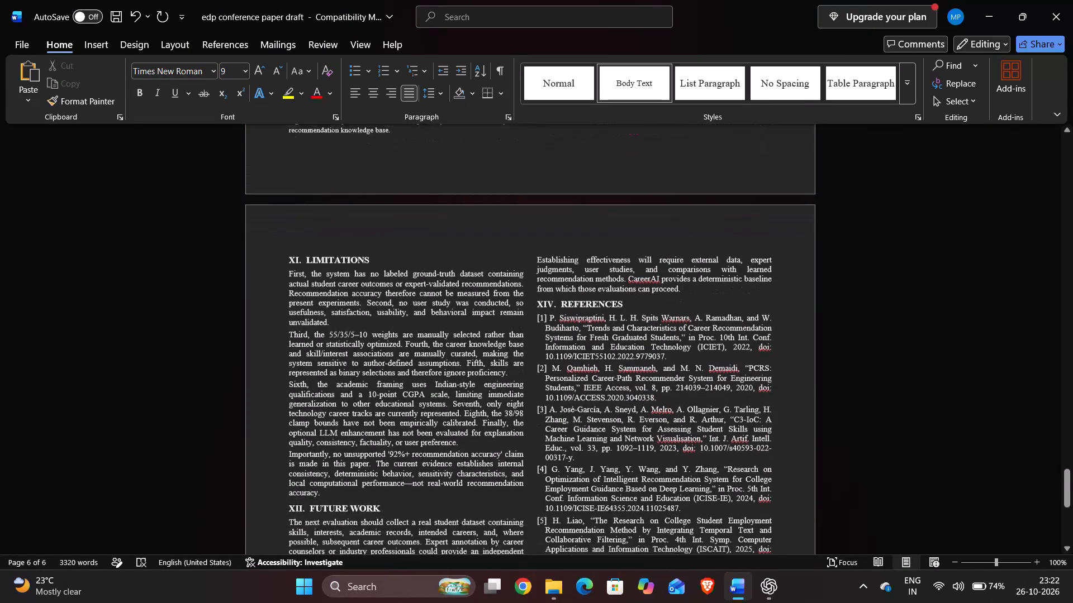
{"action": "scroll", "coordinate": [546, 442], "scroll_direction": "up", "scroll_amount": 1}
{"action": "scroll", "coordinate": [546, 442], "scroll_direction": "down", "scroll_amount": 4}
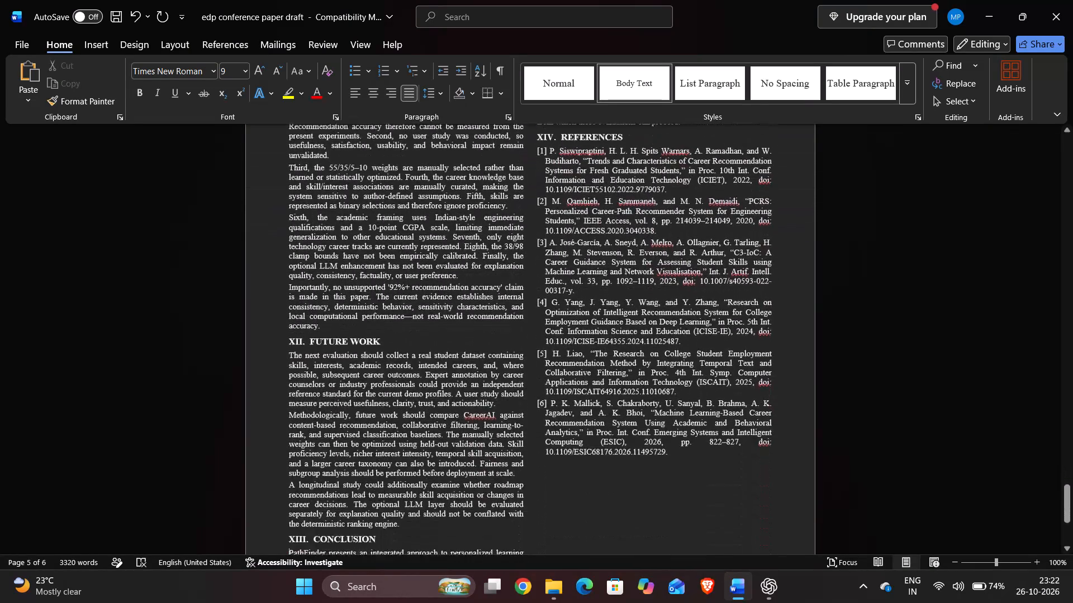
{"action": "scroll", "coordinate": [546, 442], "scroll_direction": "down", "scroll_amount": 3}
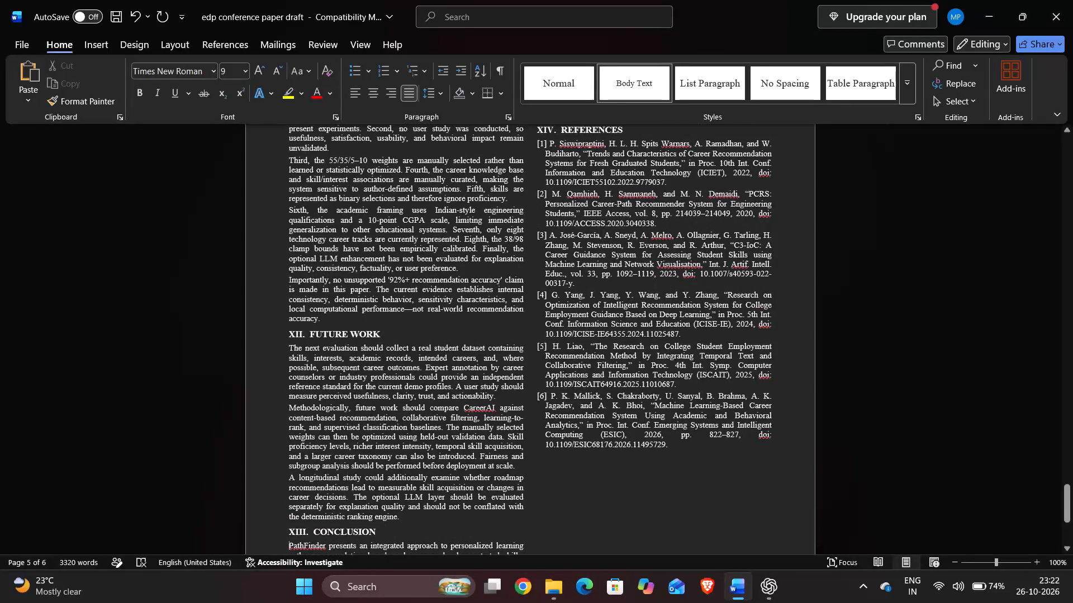
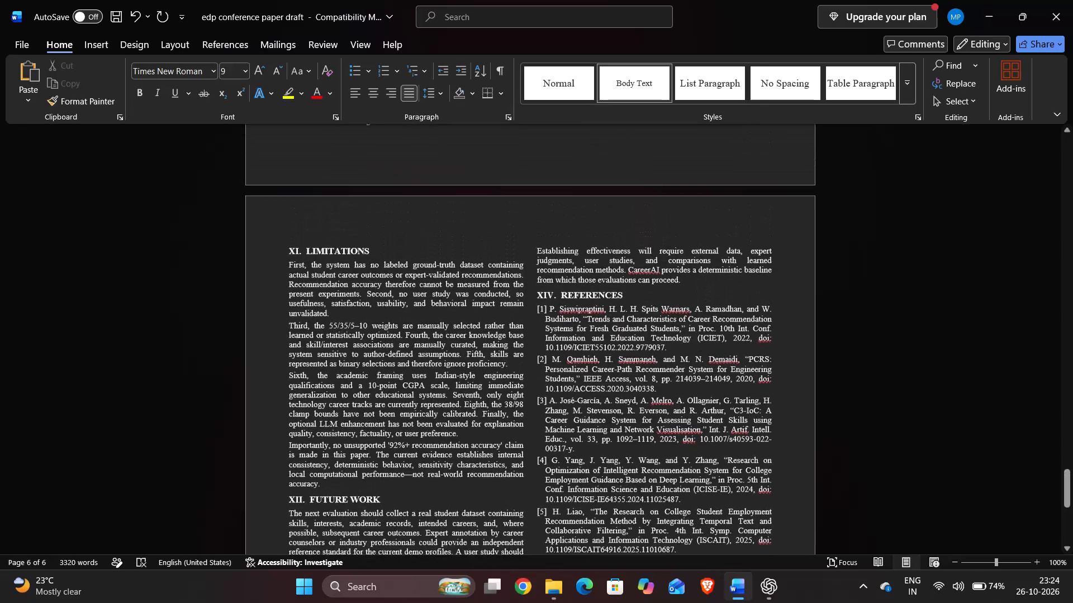
Save the conference paper draft with the revised Conclusion section.
{"action": "scroll", "coordinate": [546, 442], "scroll_direction": "up", "scroll_amount": 1}
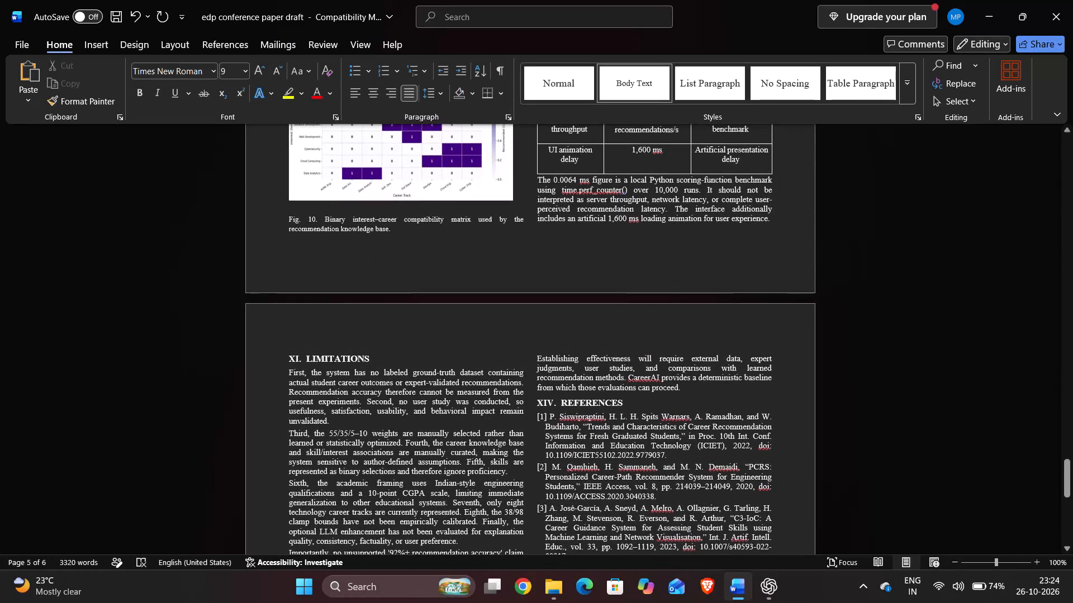
{"action": "key", "text": "ctrl+s"}
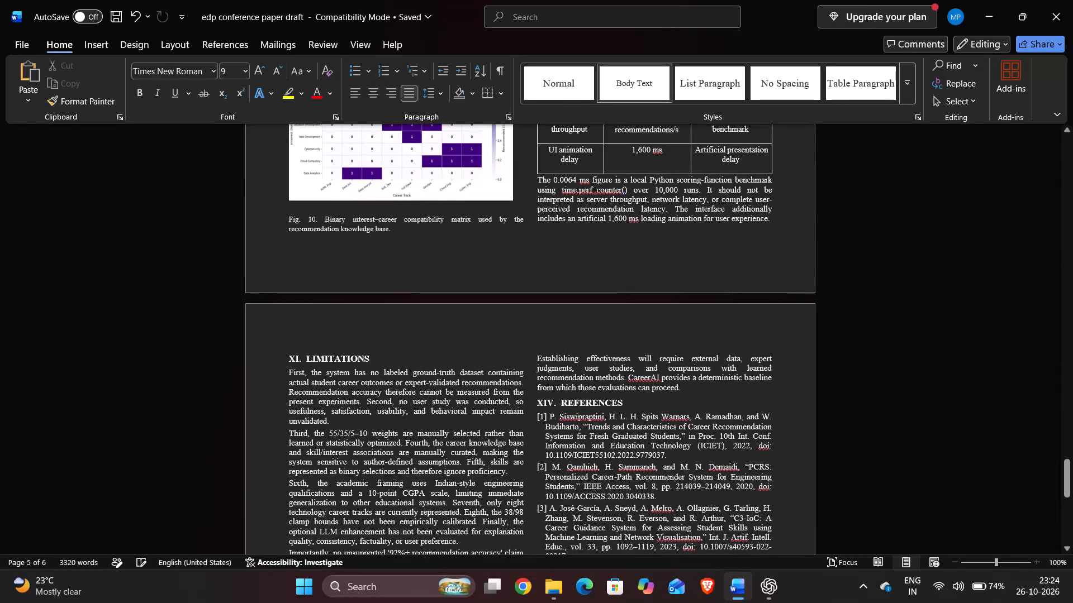
Review the paper's figures, tables and sections from Limitations back to the title and abstract, saving again along the way.
{"action": "scroll", "coordinate": [546, 442], "scroll_direction": "up", "scroll_amount": 5}
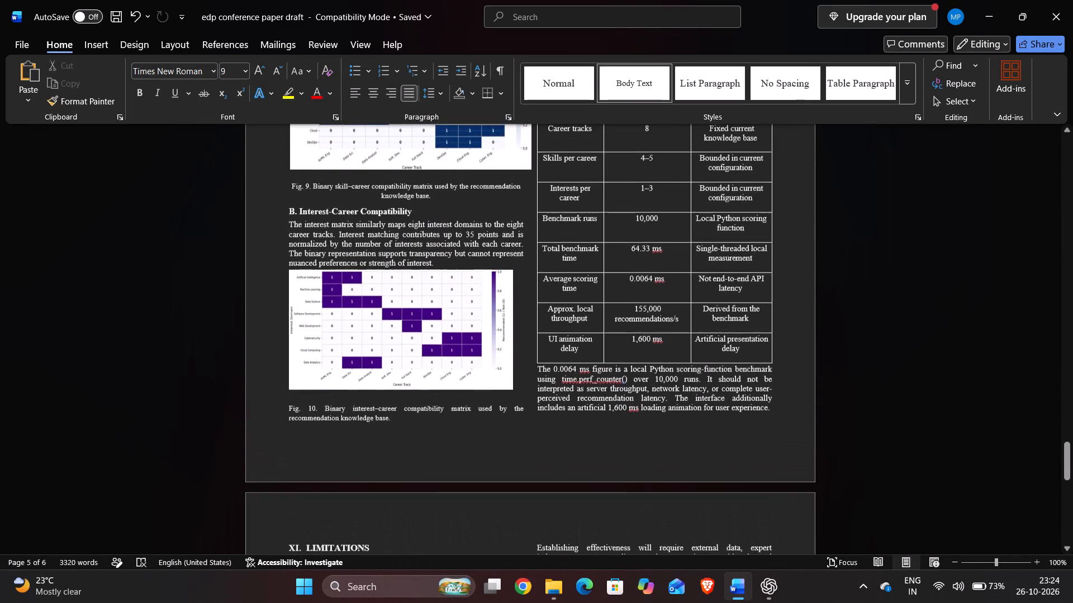
{"action": "scroll", "coordinate": [546, 442], "scroll_direction": "up", "scroll_amount": 6}
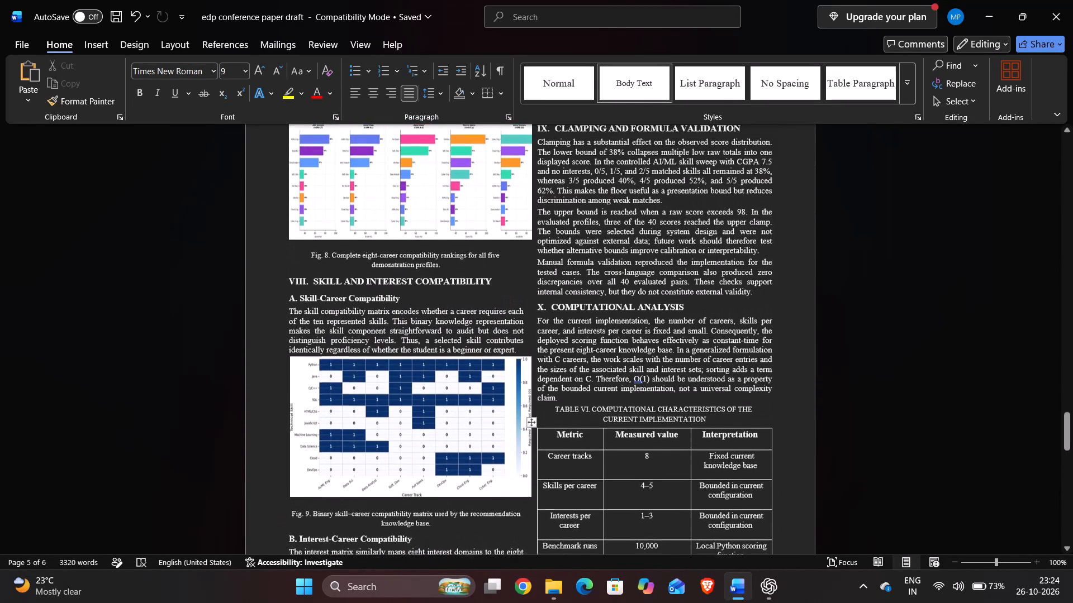
{"action": "scroll", "coordinate": [546, 442], "scroll_direction": "up", "scroll_amount": 9}
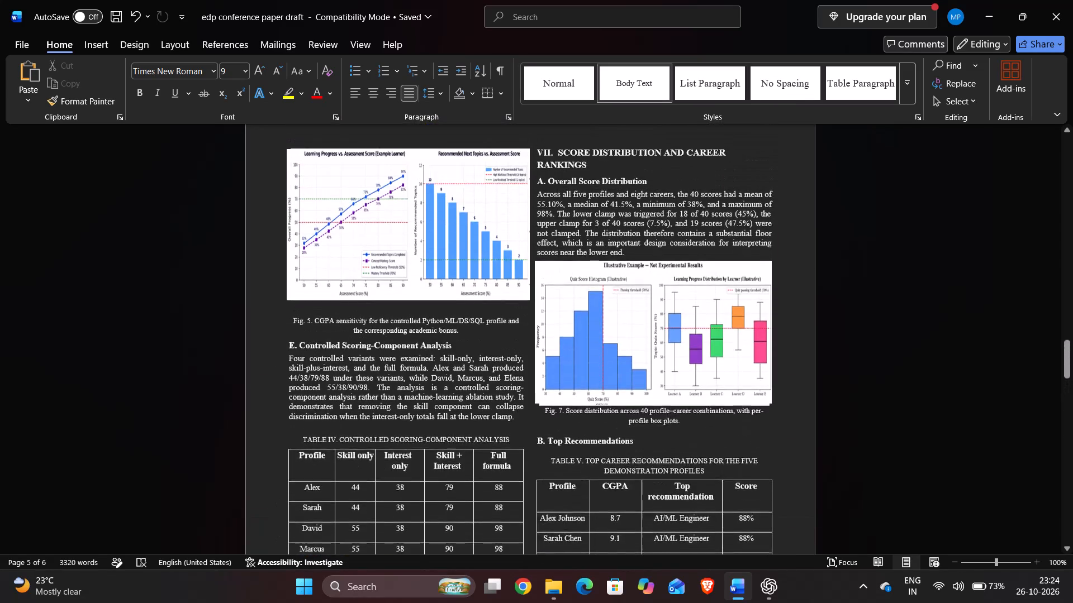
{"action": "scroll", "coordinate": [546, 442], "scroll_direction": "up", "scroll_amount": 1}
{"action": "key", "text": "ctrl+s"}
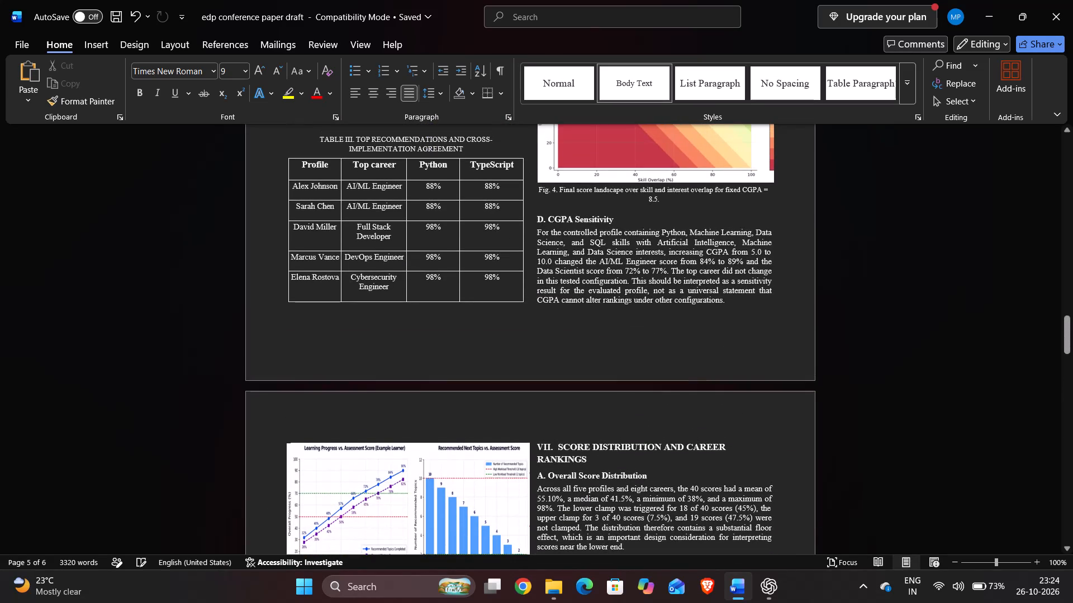
{"action": "scroll", "coordinate": [546, 442], "scroll_direction": "up", "scroll_amount": 8}
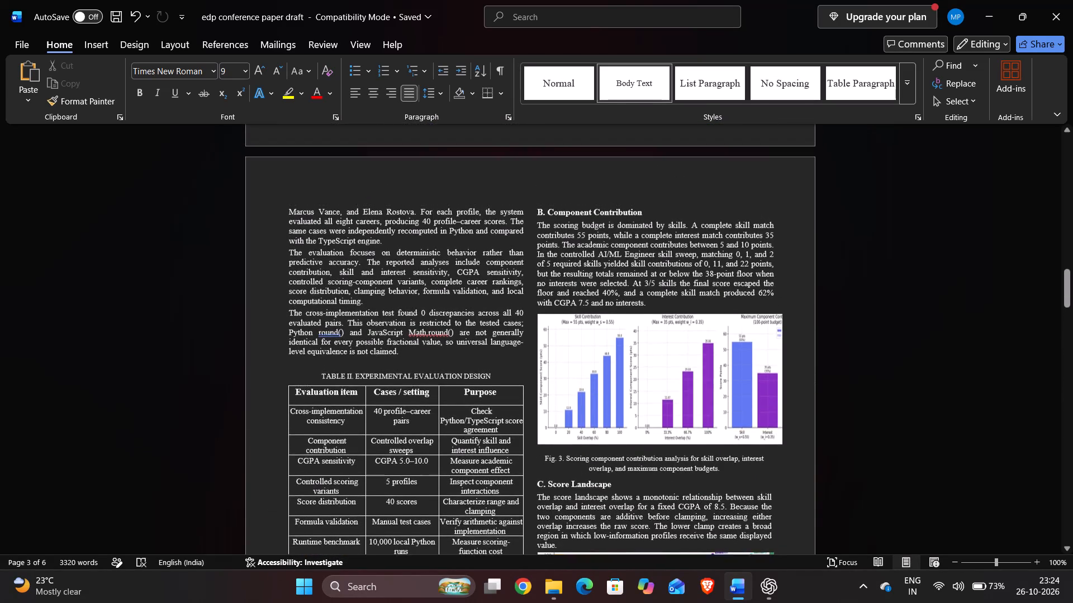
{"action": "scroll", "coordinate": [546, 442], "scroll_direction": "up", "scroll_amount": 14}
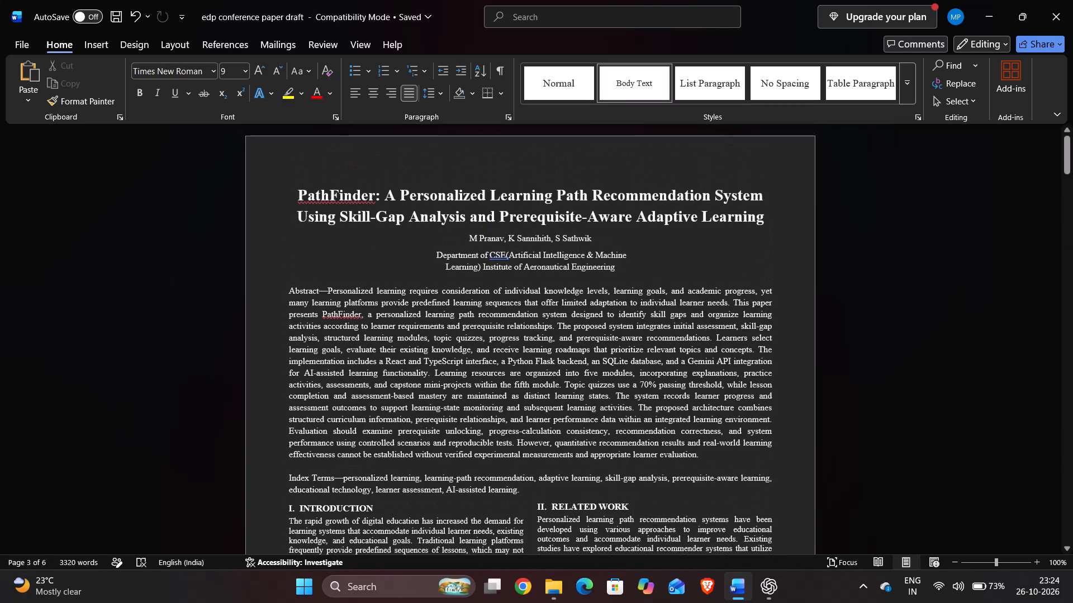
{"action": "left_click", "coordinate": [913, 346]}
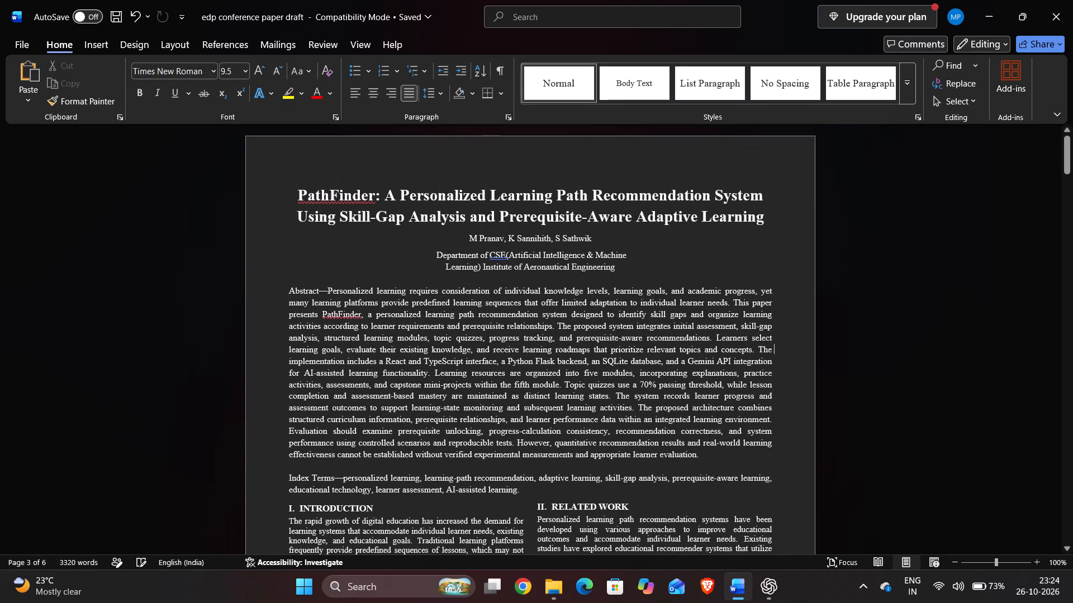